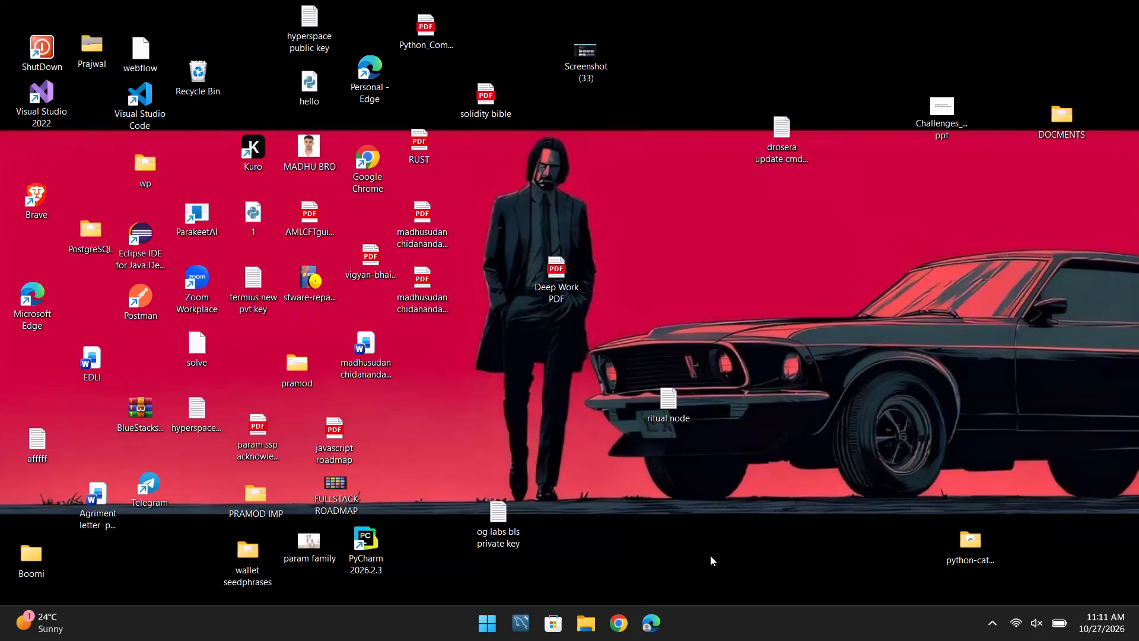
# Launch Google Chrome and switch to the acnonline.in work profile.
pyautogui.doubleClick(615, 628)
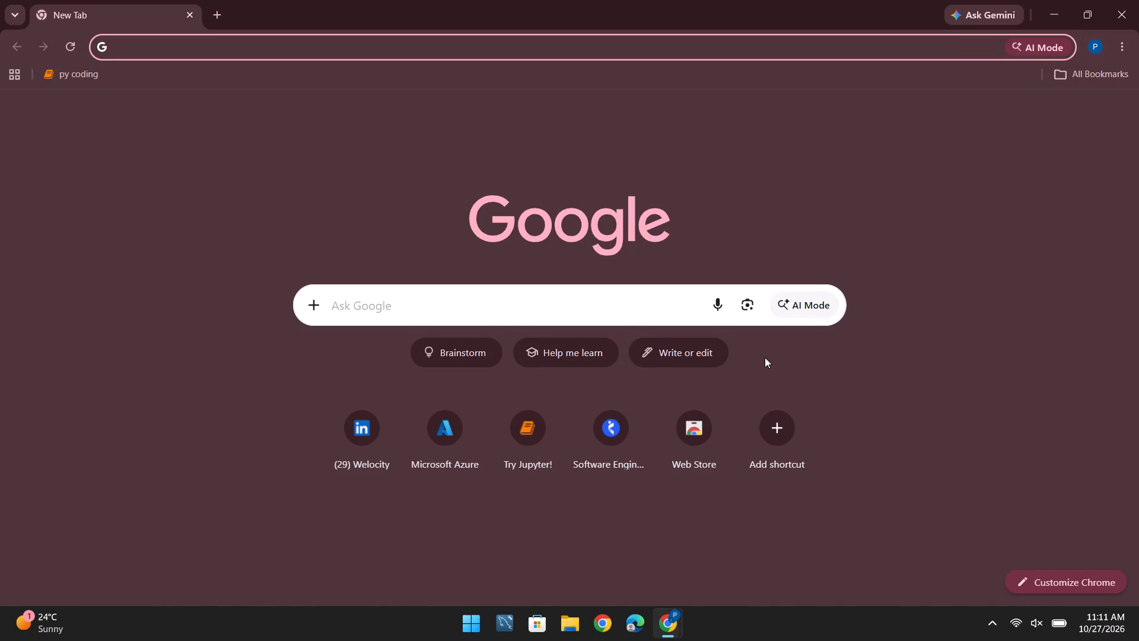
pyautogui.click(1090, 43)
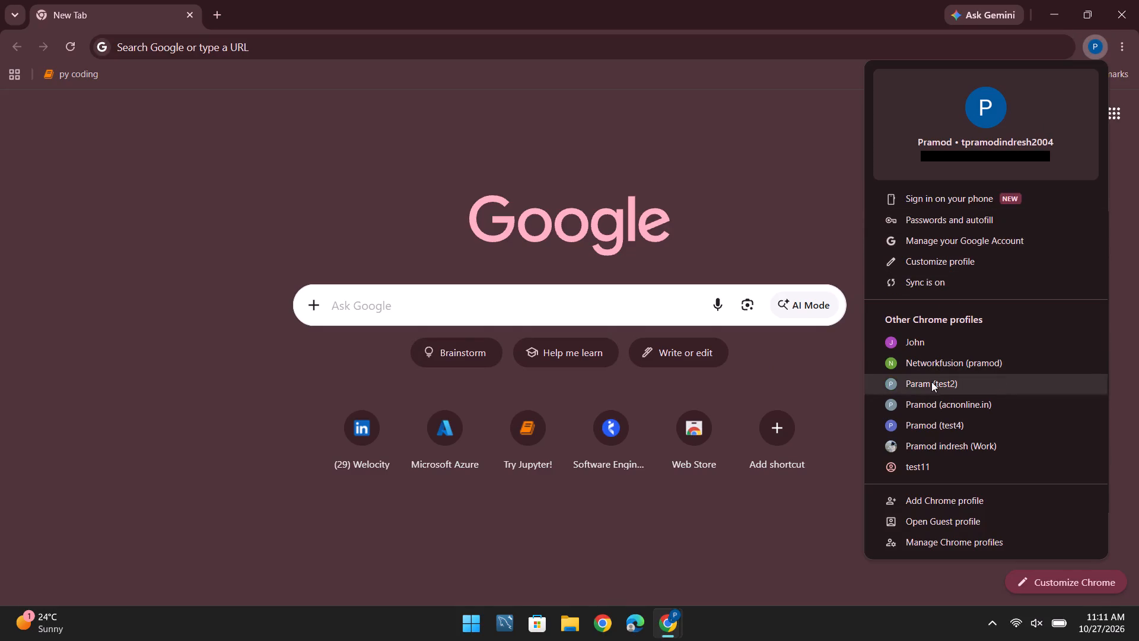
pyautogui.click(920, 404)
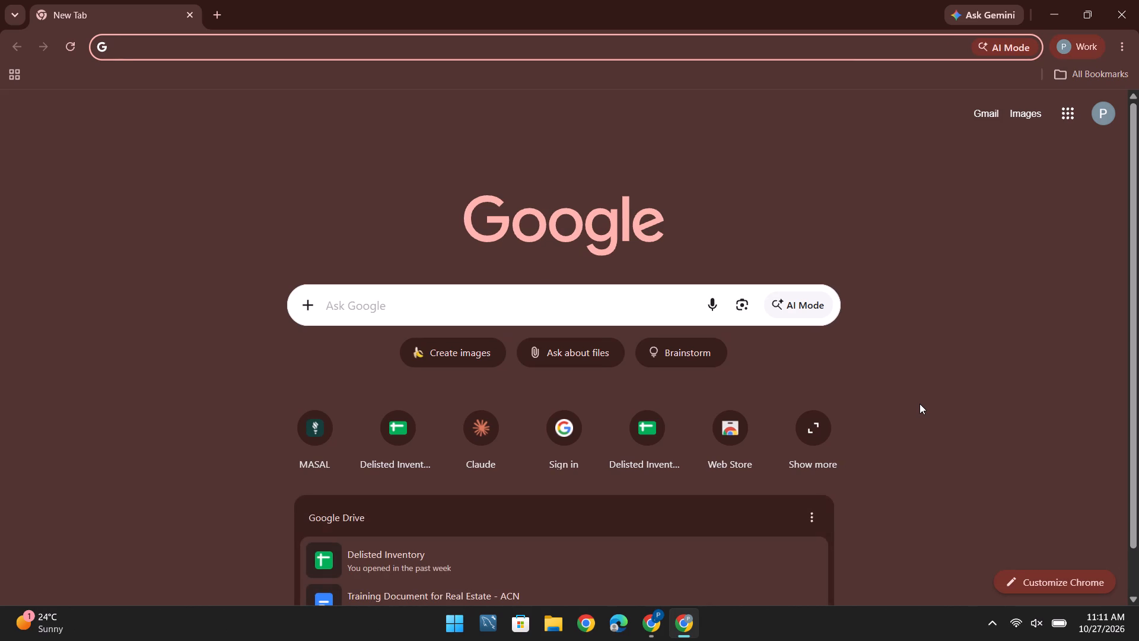
# Open the MASAL site from the new tab page's shortcuts.
pyautogui.click(316, 439)
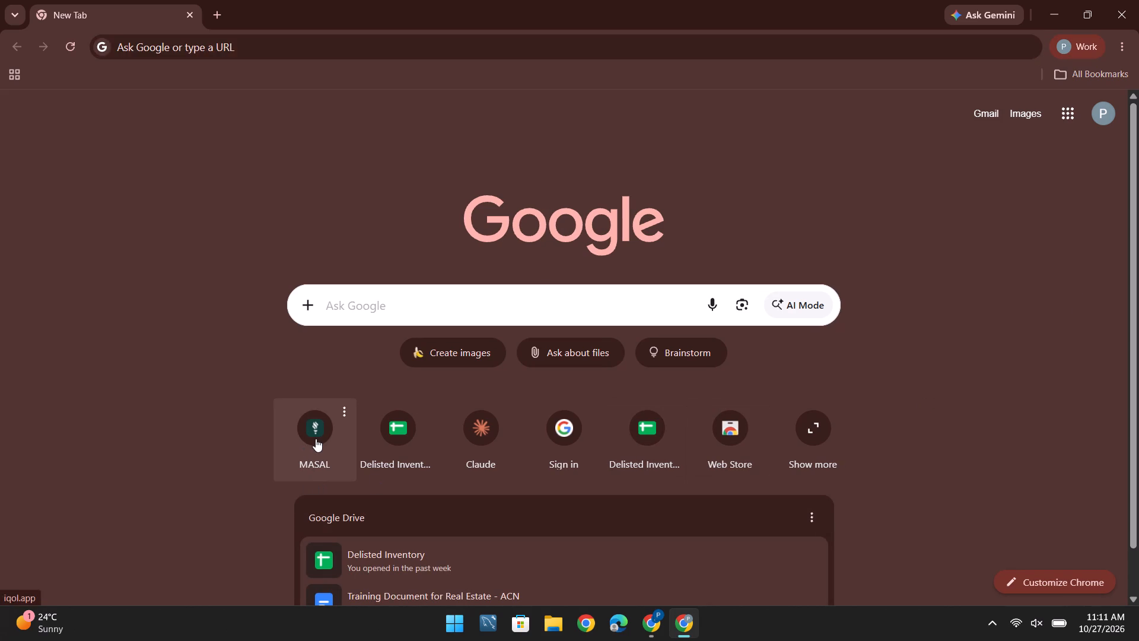
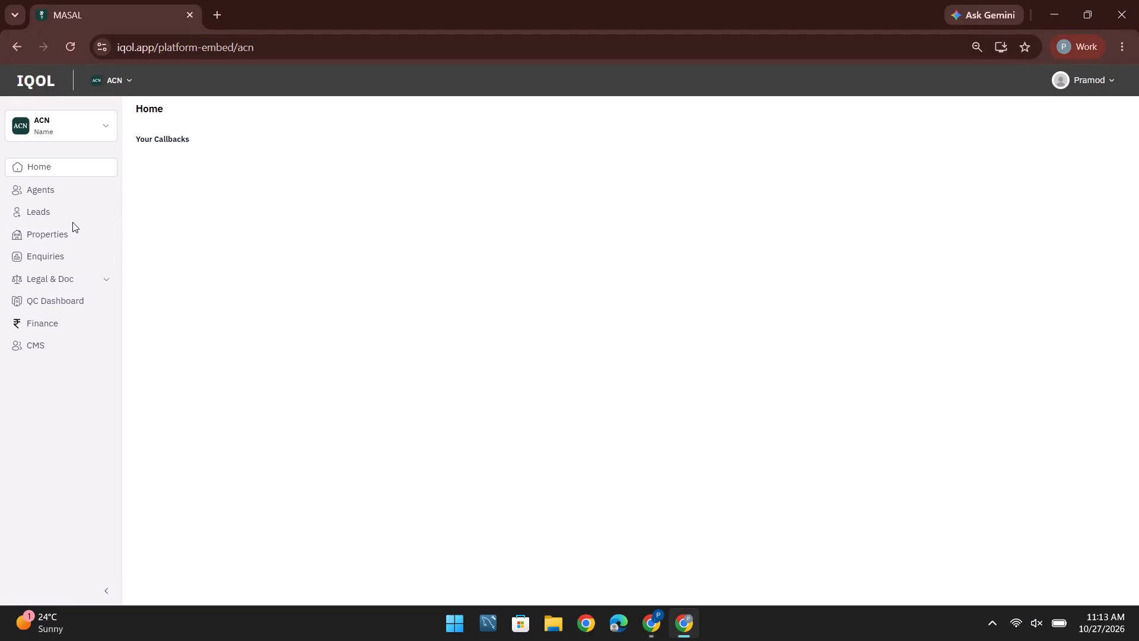
# Open the Leads section of the ACN platform.
pyautogui.click(59, 213)
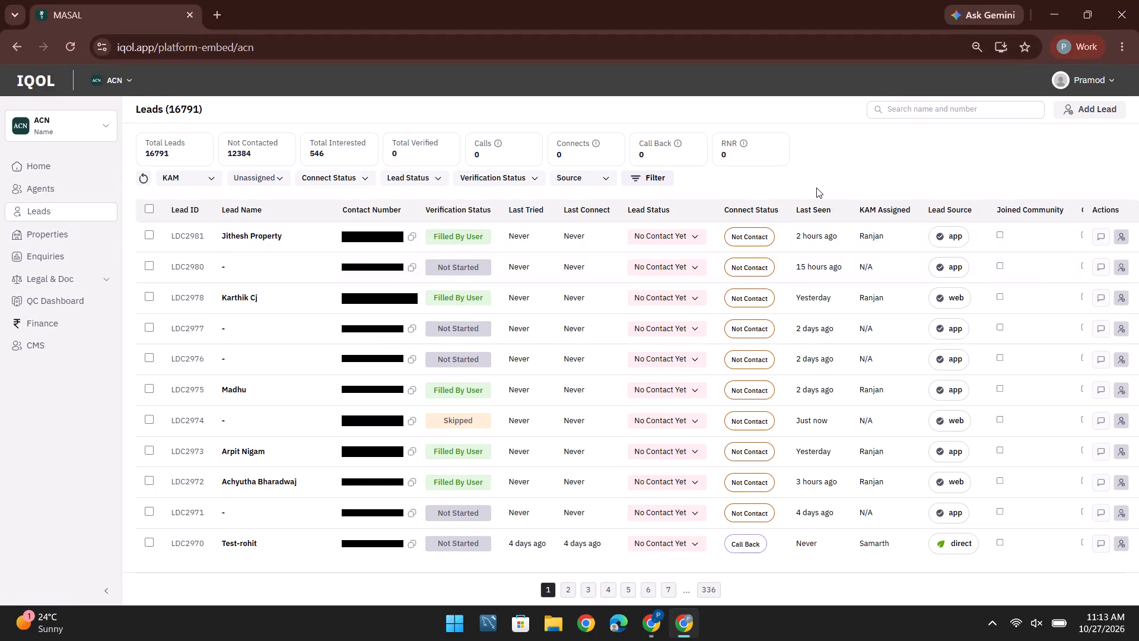
# Look across the leads table's columns, from lead name and contact number through to On Broadcast.
pyautogui.hscroll(-2, 704, 253)
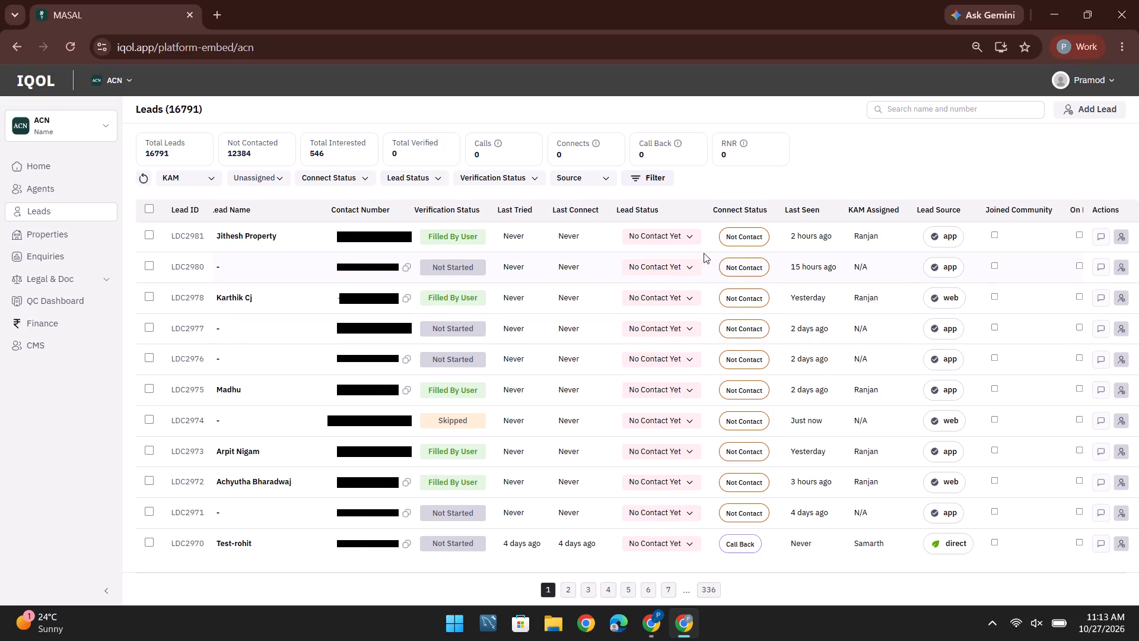
pyautogui.hscroll(-4, 704, 253)
pyautogui.hscroll(4, 704, 253)
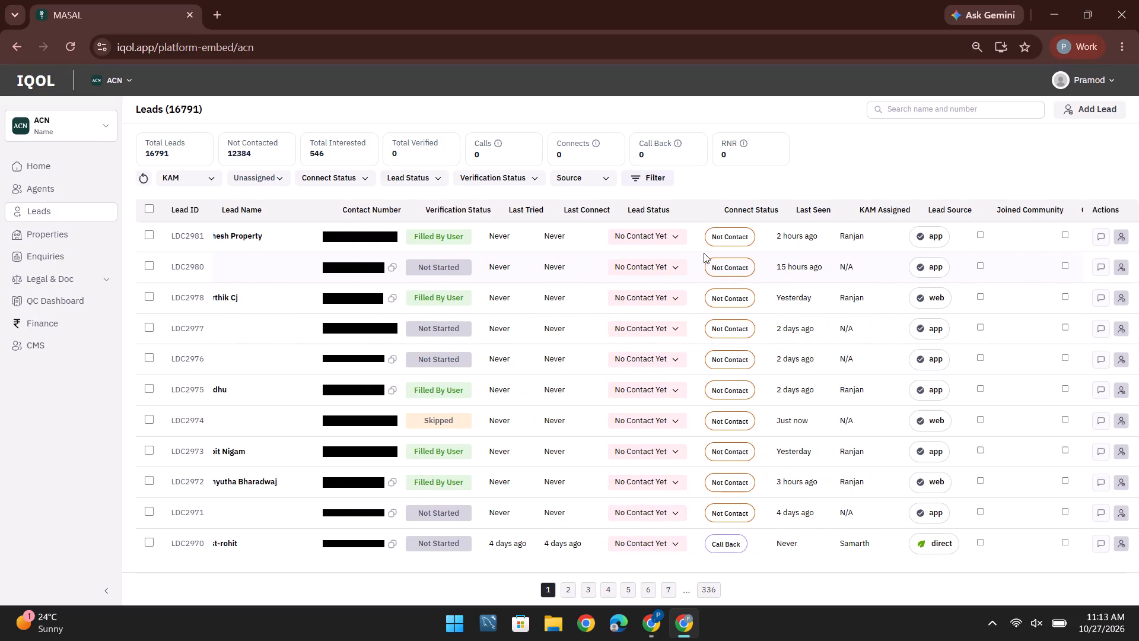
pyautogui.hscroll(-4, 695, 255)
pyautogui.hscroll(1, 695, 255)
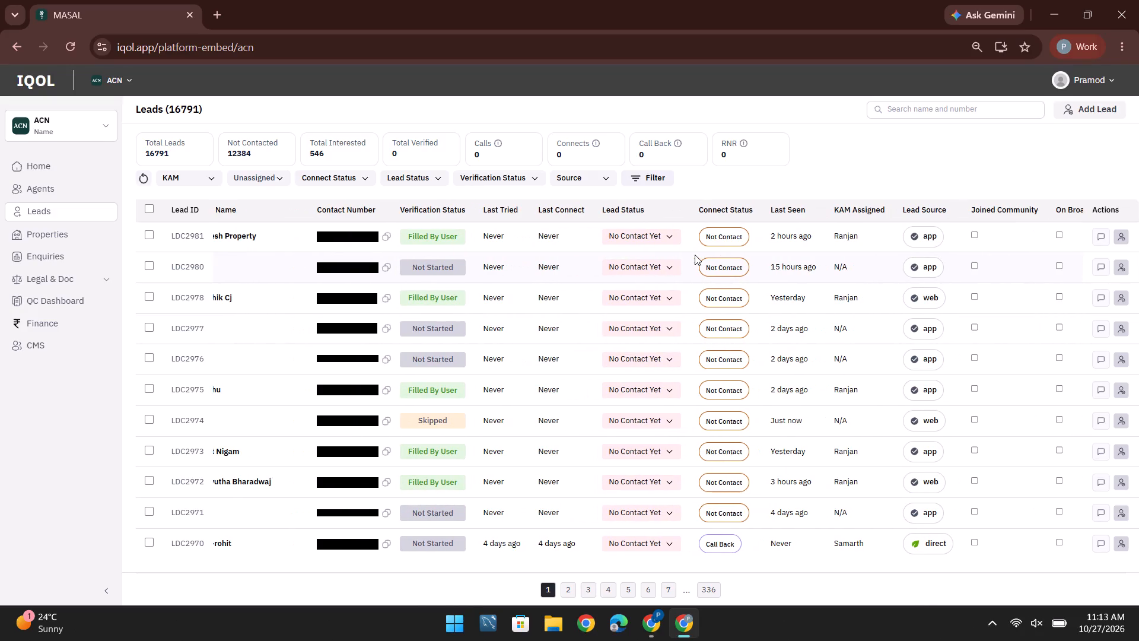
pyautogui.hscroll(1, 695, 255)
pyautogui.scroll(1, 688, 329)
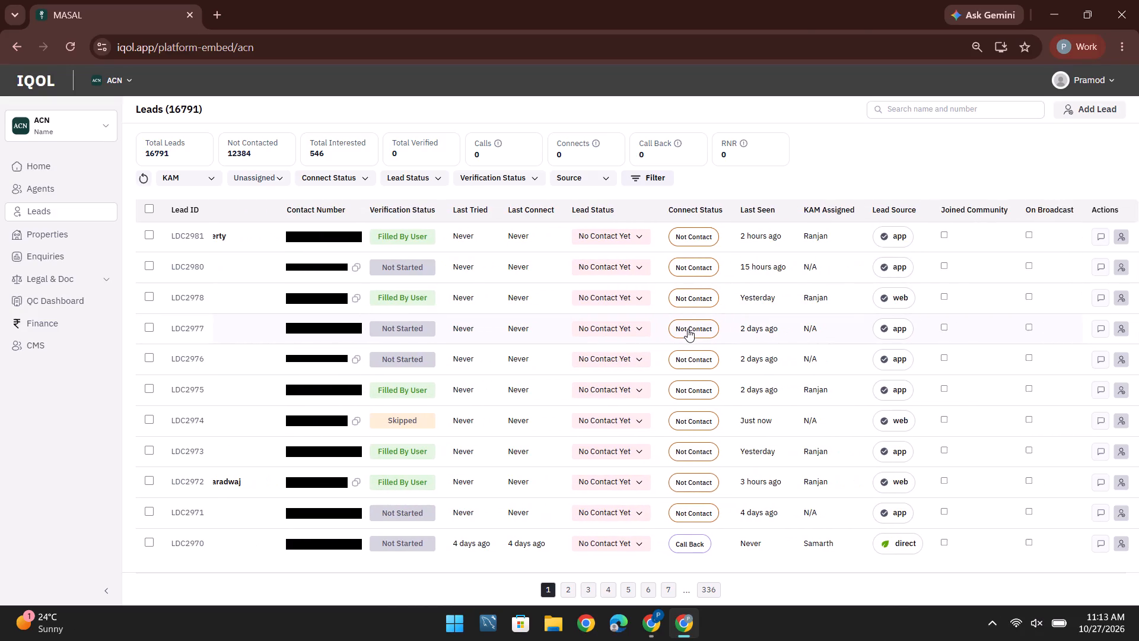
pyautogui.scroll(1, 688, 329)
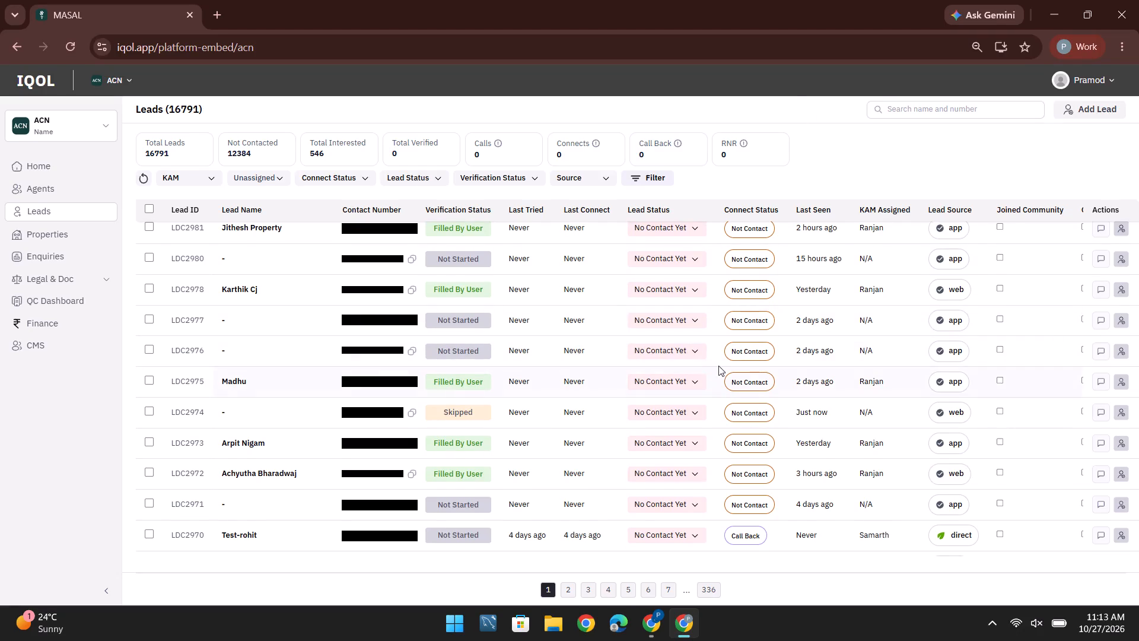
# Review the lead rows on page 1, checking their verification, lead and connect statuses down to the end.
pyautogui.scroll(-2, 723, 364)
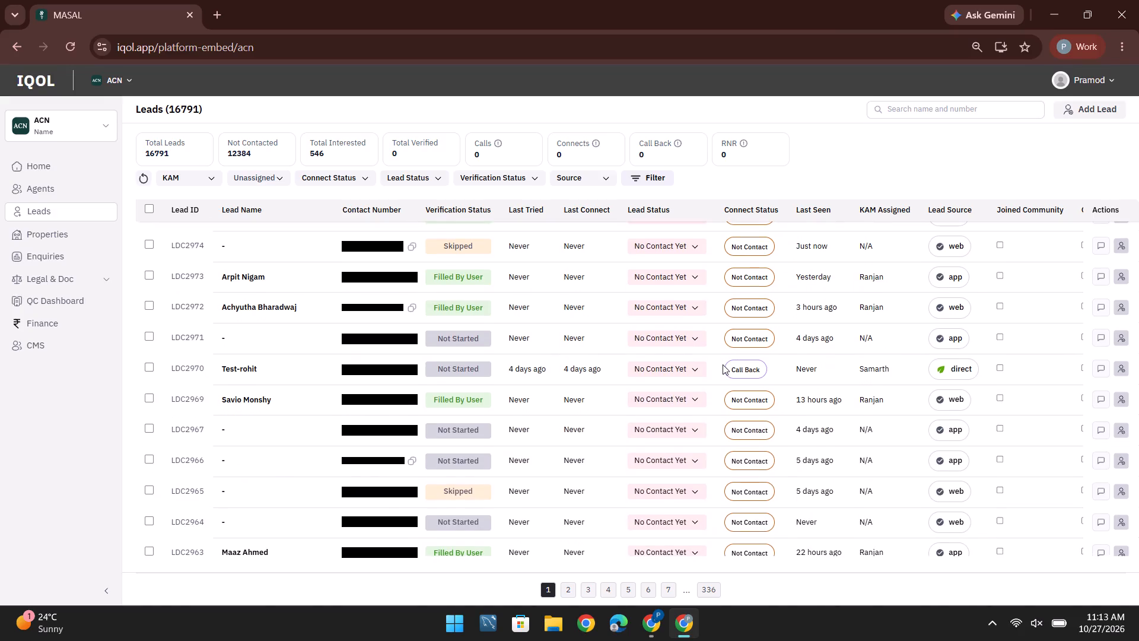
pyautogui.scroll(-1, 723, 450)
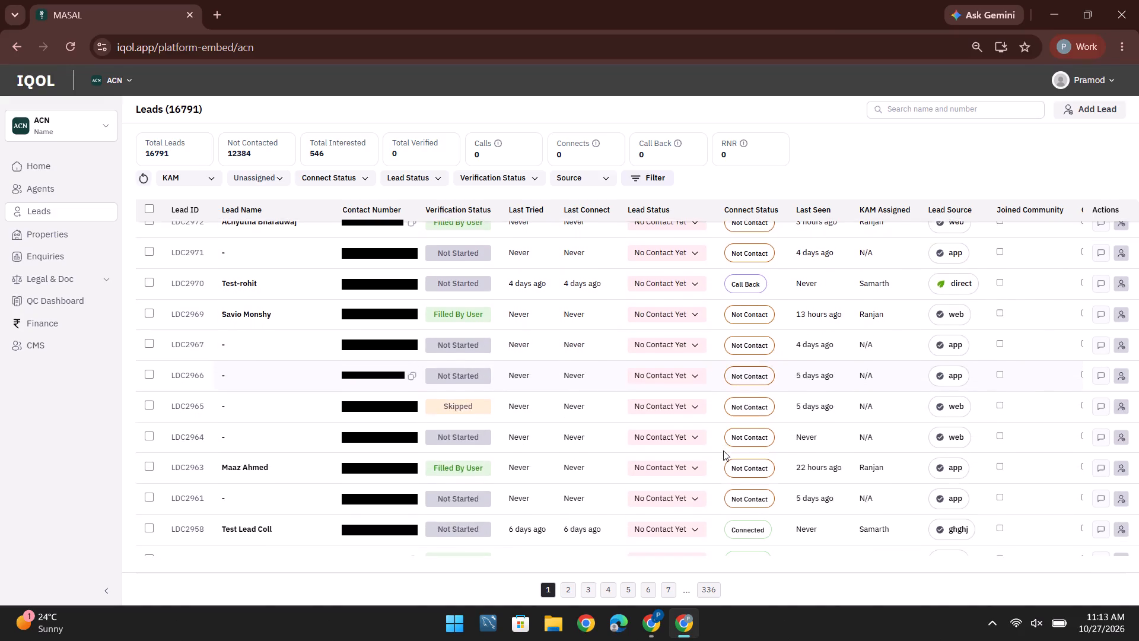
pyautogui.scroll(-2, 723, 450)
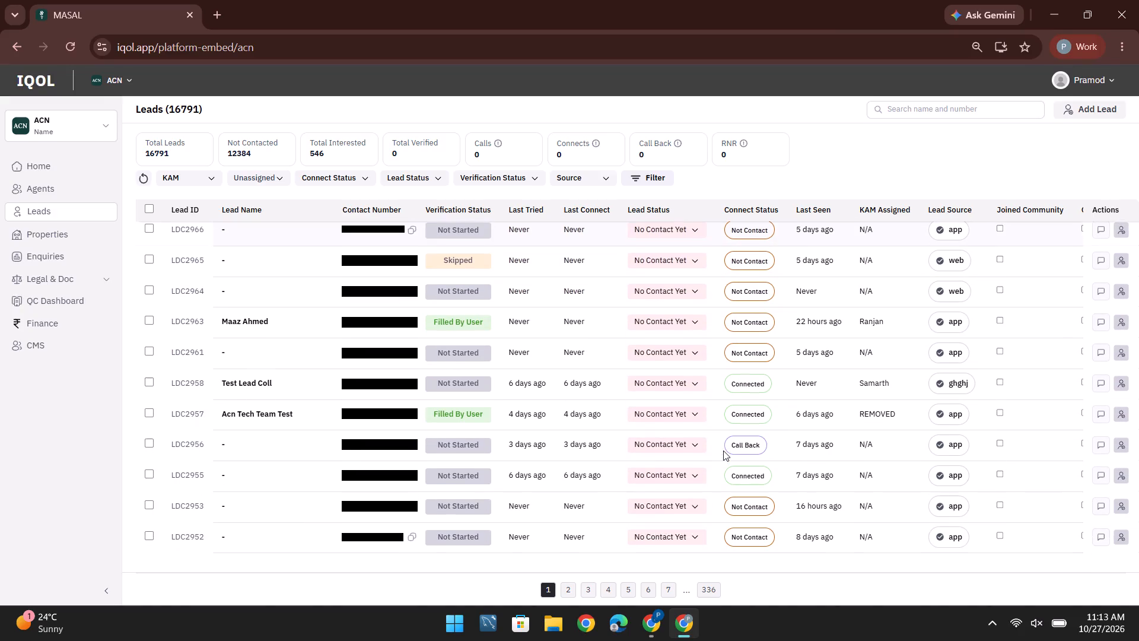
pyautogui.scroll(-1, 644, 489)
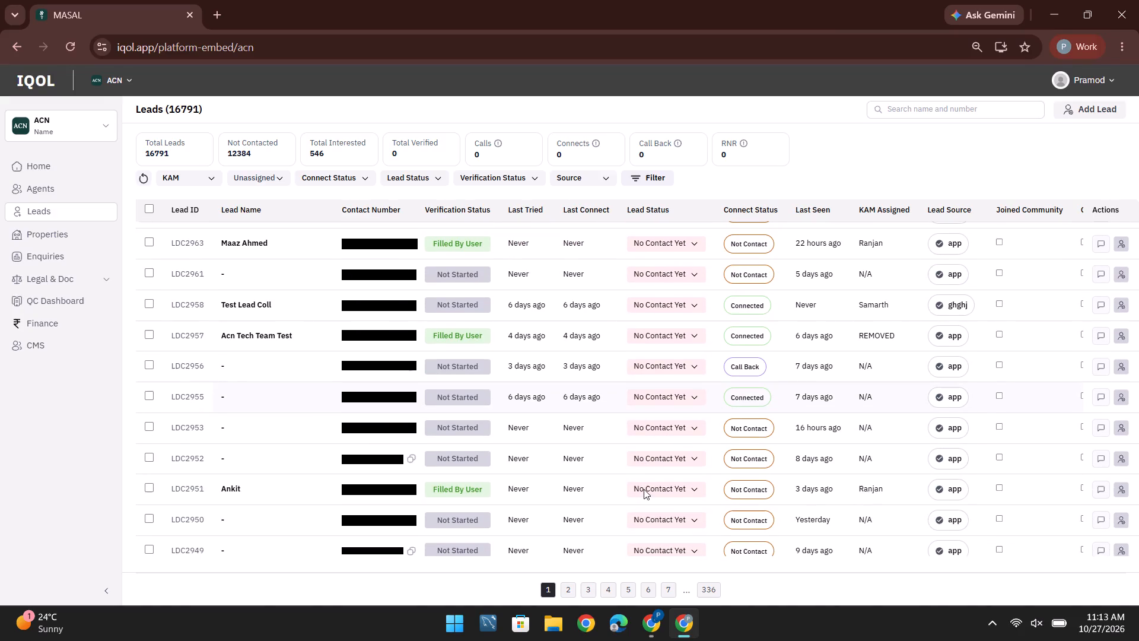
pyautogui.scroll(-1, 644, 489)
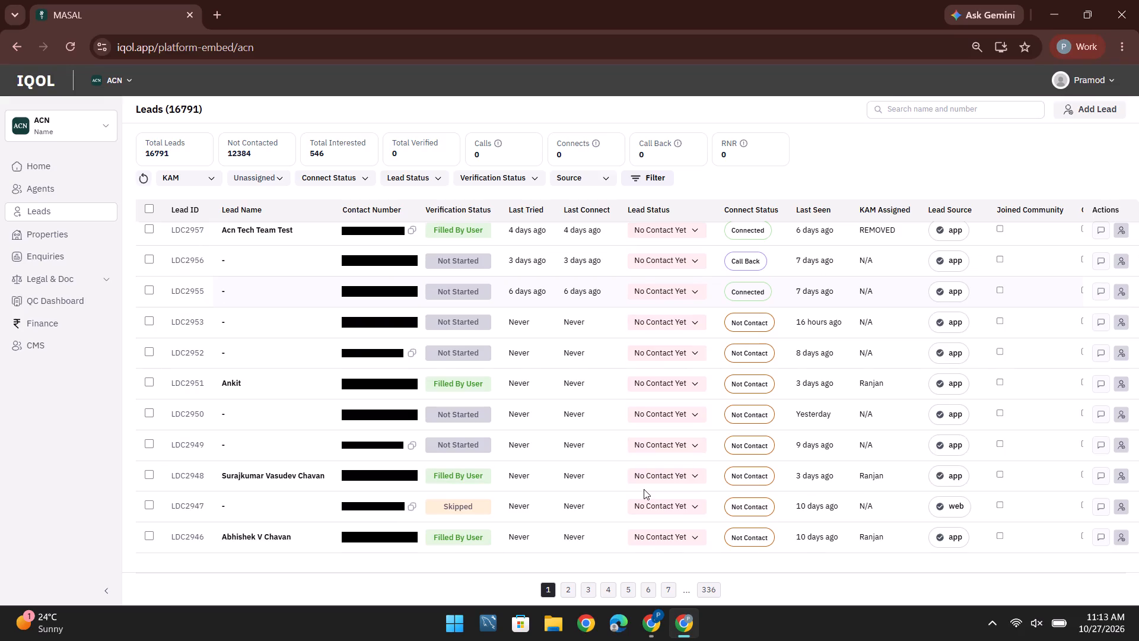
pyautogui.scroll(-1, 644, 489)
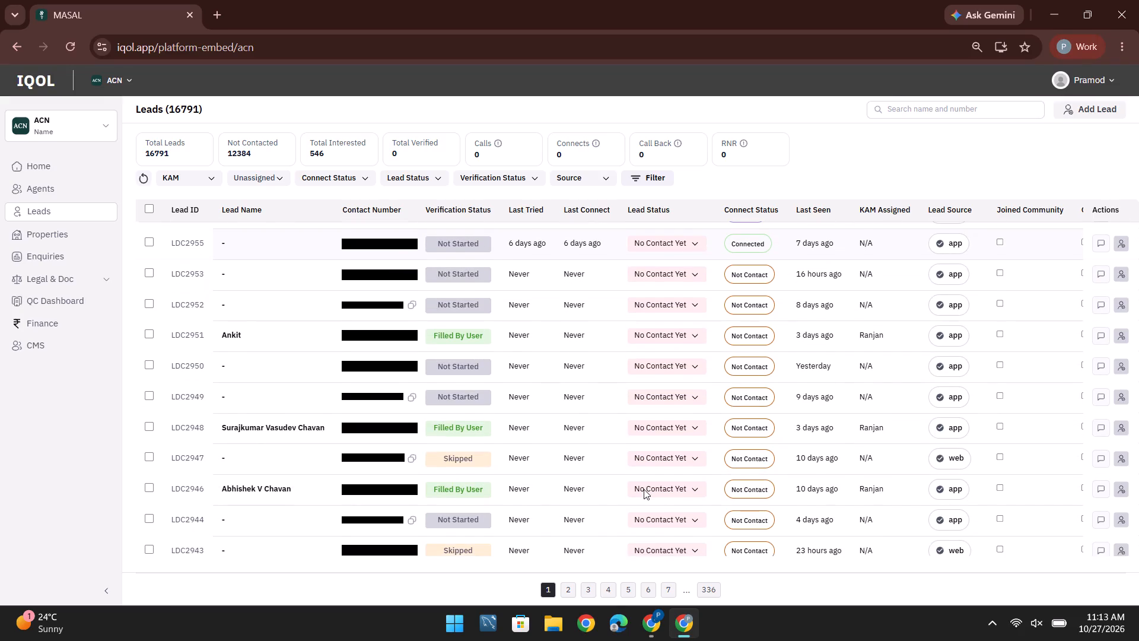
pyautogui.scroll(-2, 644, 489)
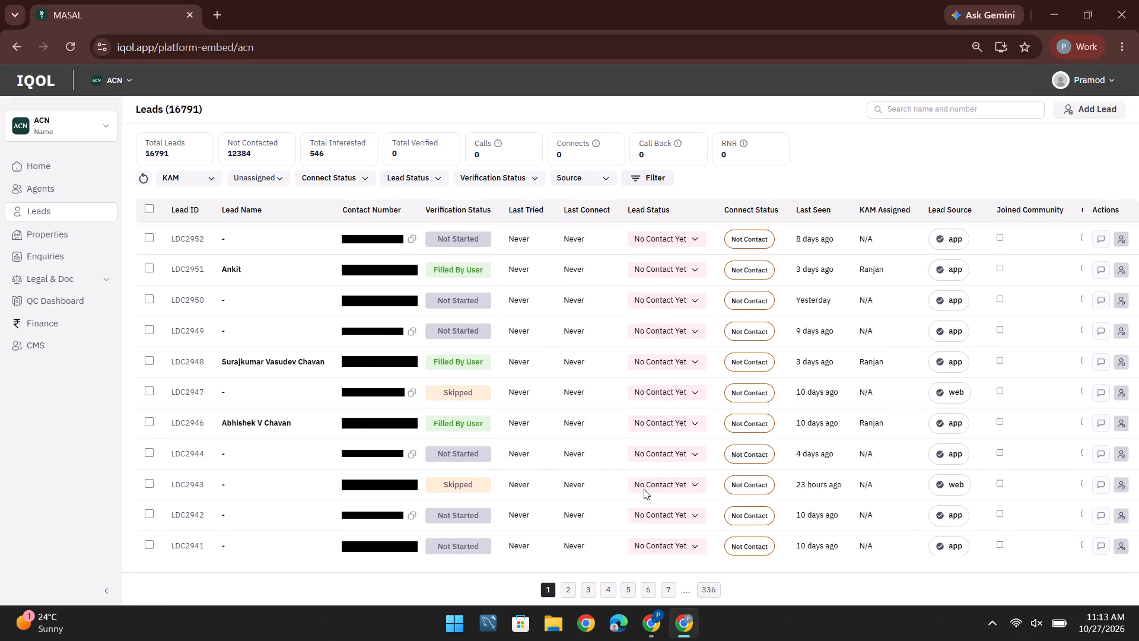
pyautogui.scroll(-5, 644, 489)
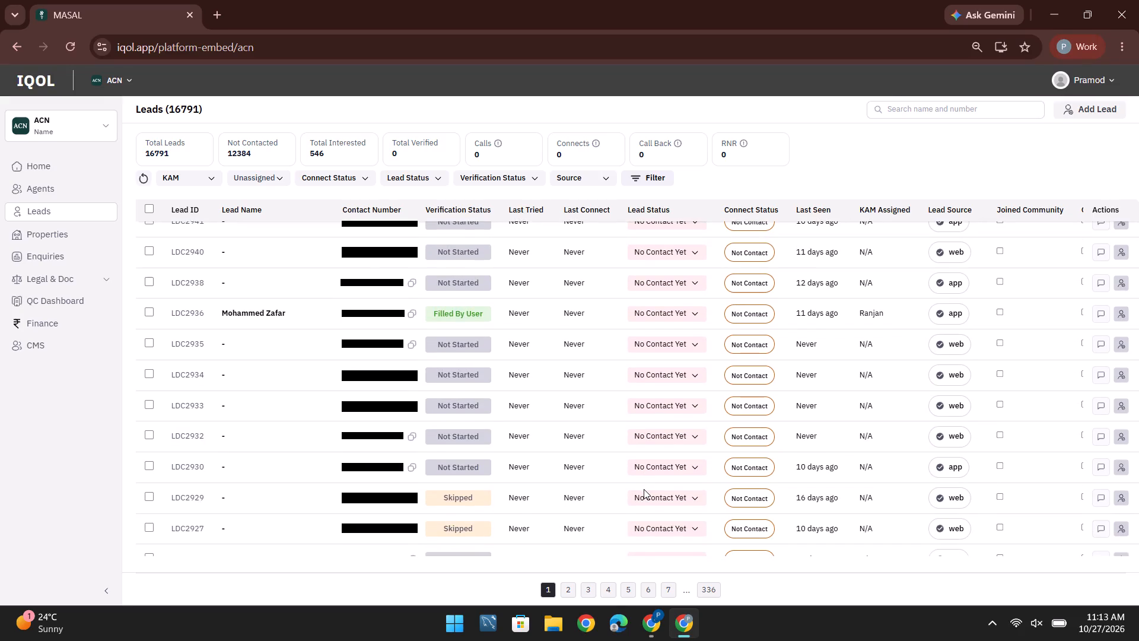
pyautogui.scroll(-2, 644, 489)
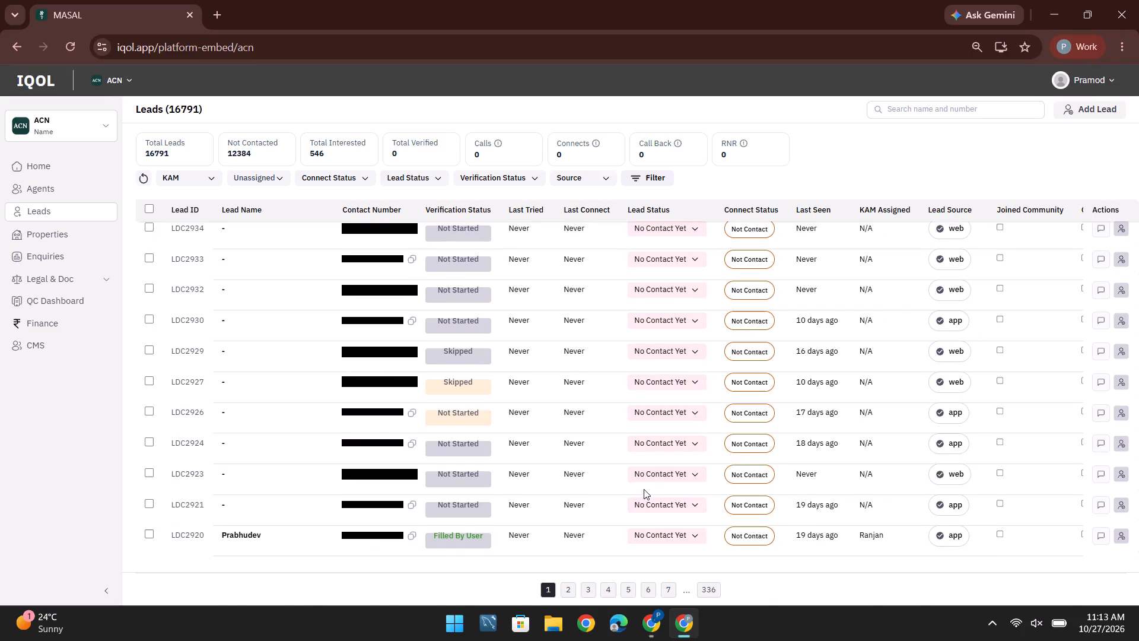
pyautogui.scroll(-1, 644, 489)
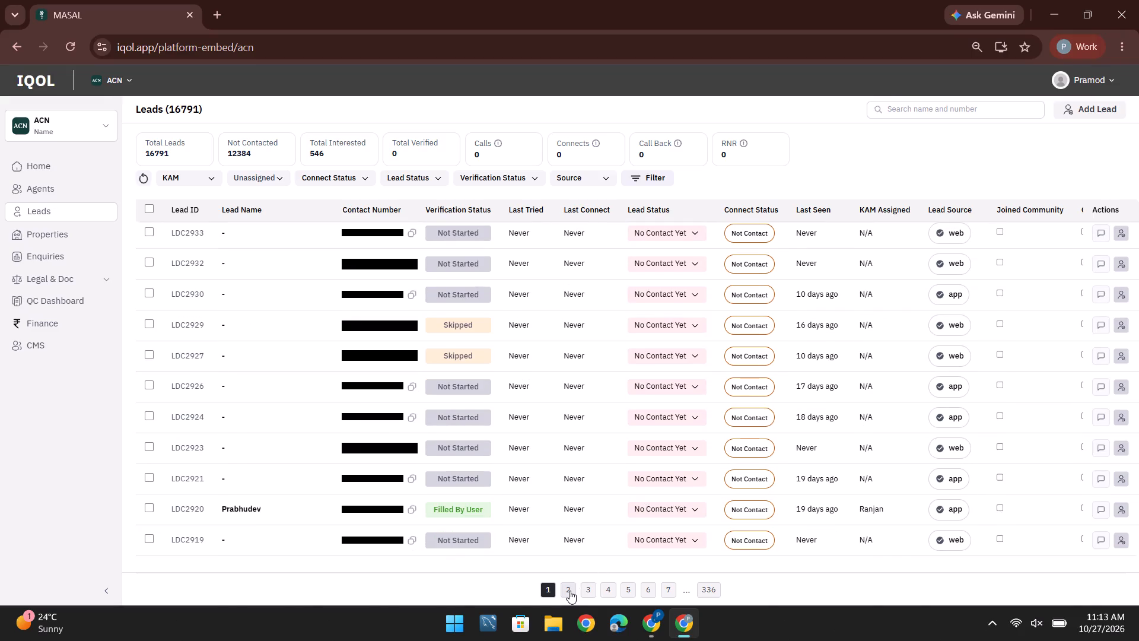
# Go to page 2 of the leads list and review its rows' statuses and KAM assignments down to the end.
pyautogui.click(569, 591)
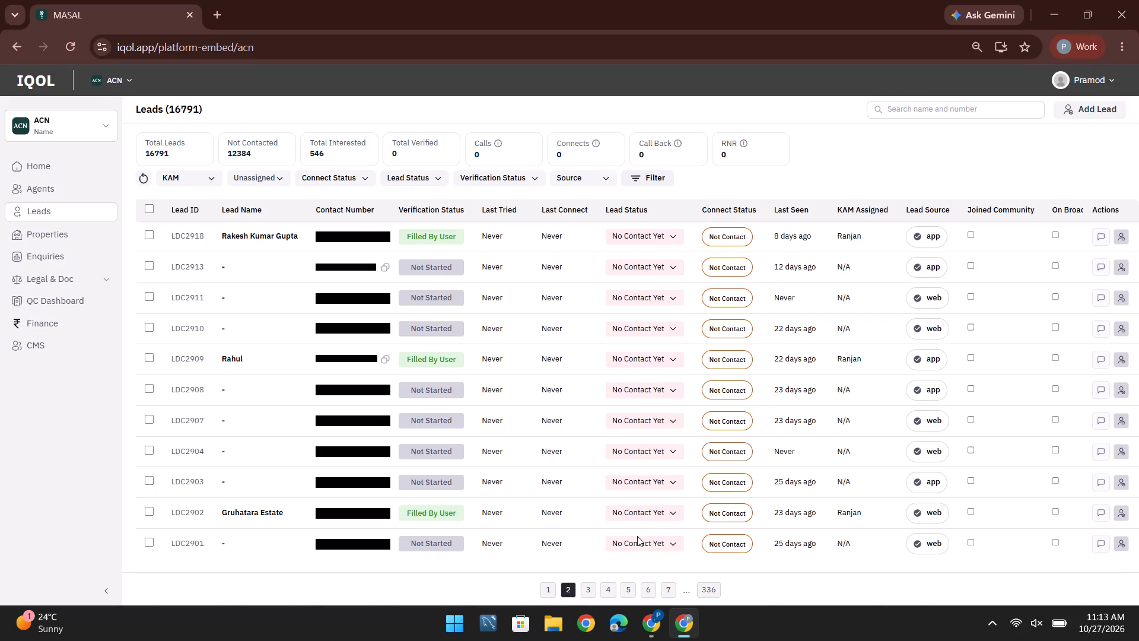
pyautogui.hscroll(1, 558, 485)
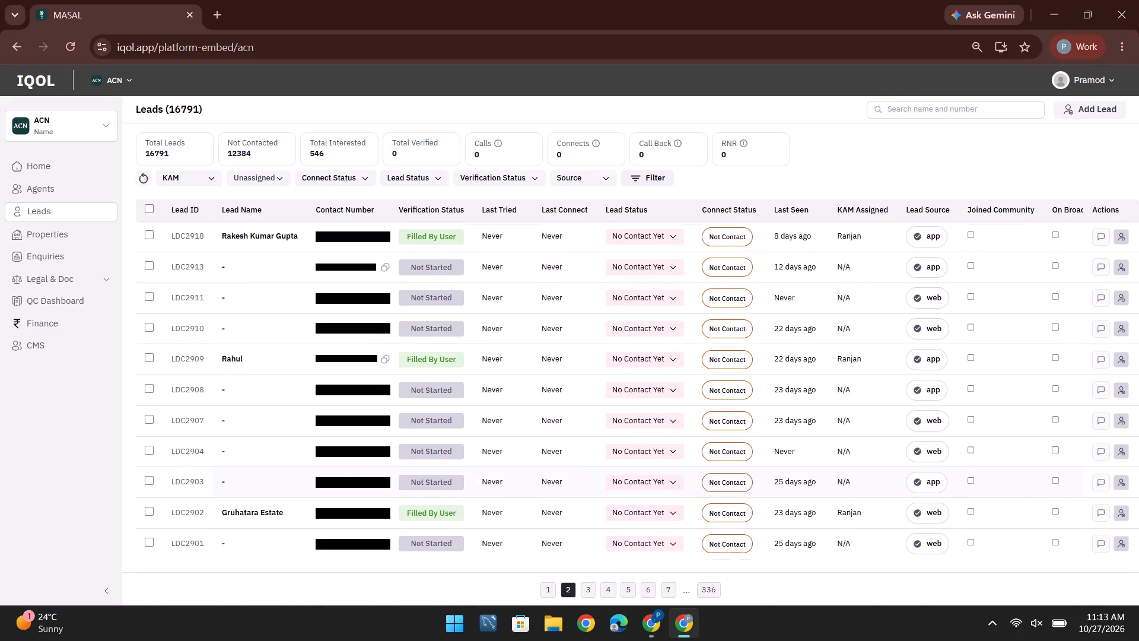
pyautogui.hscroll(1, 558, 485)
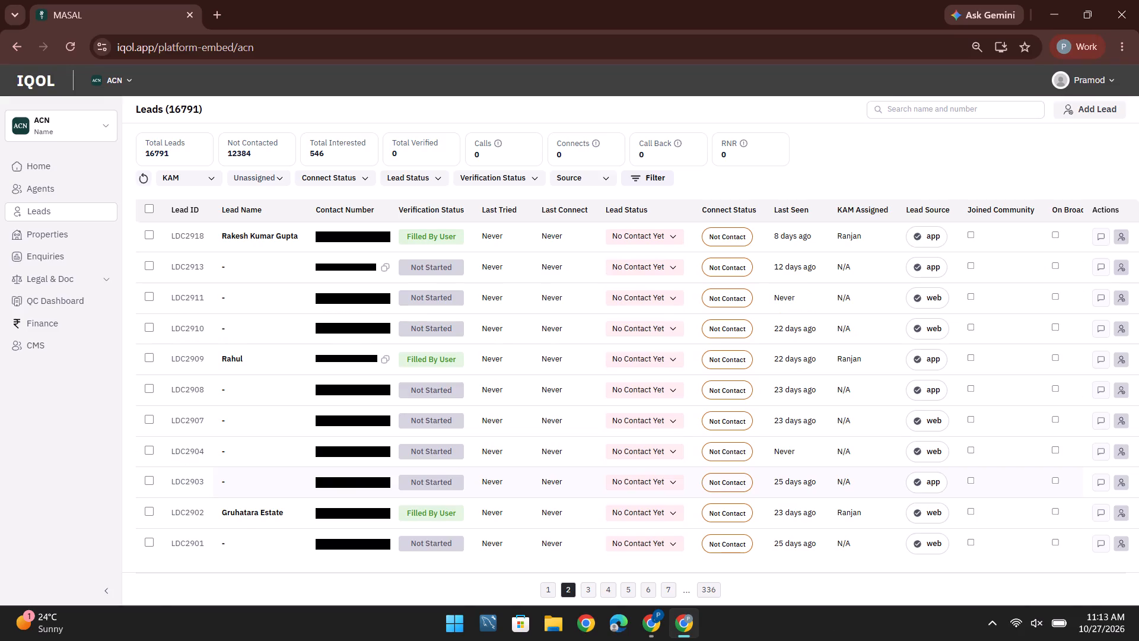
pyautogui.scroll(-2, 558, 485)
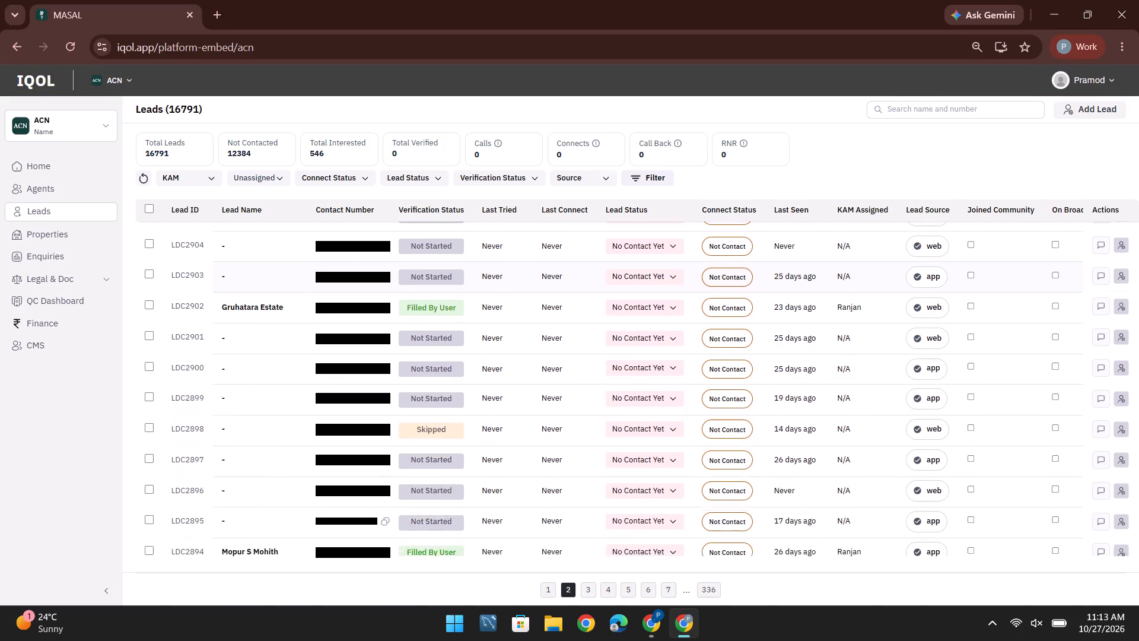
pyautogui.scroll(-2, 558, 485)
pyautogui.hscroll(1, 571, 447)
pyautogui.scroll(-1, 571, 447)
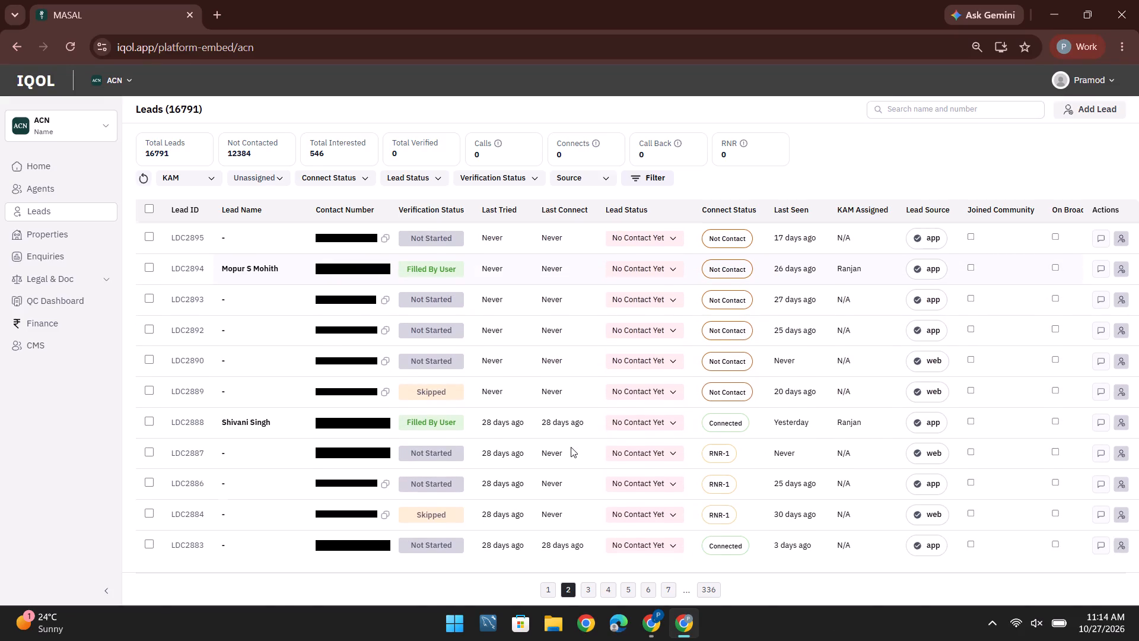
pyautogui.scroll(-2, 571, 447)
pyautogui.hscroll(1, 571, 447)
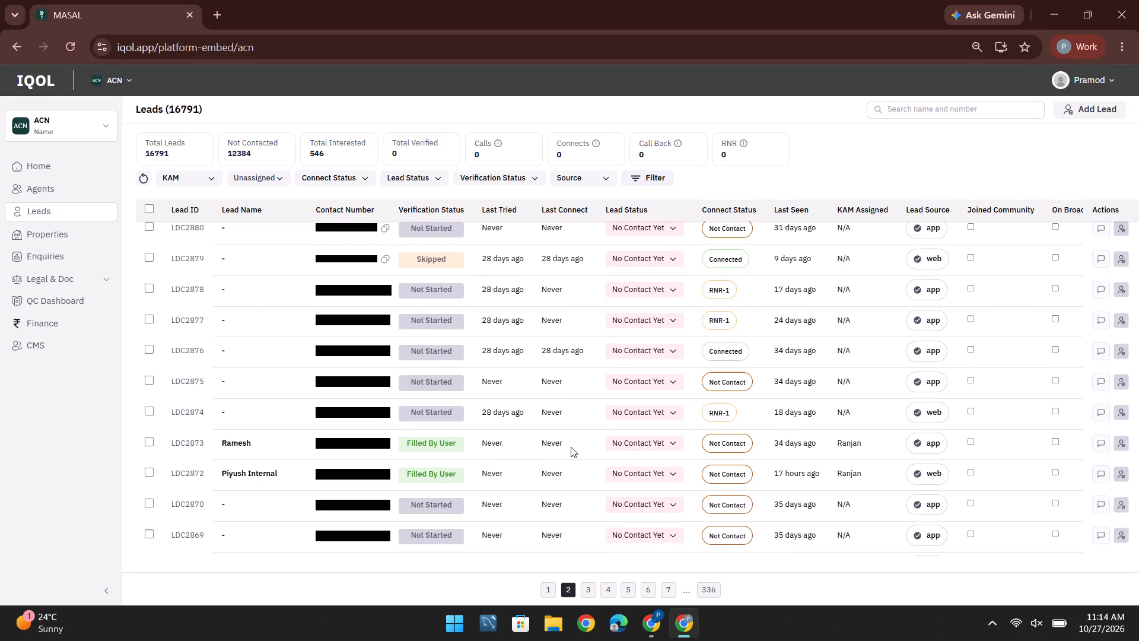
pyautogui.hscroll(1, 571, 447)
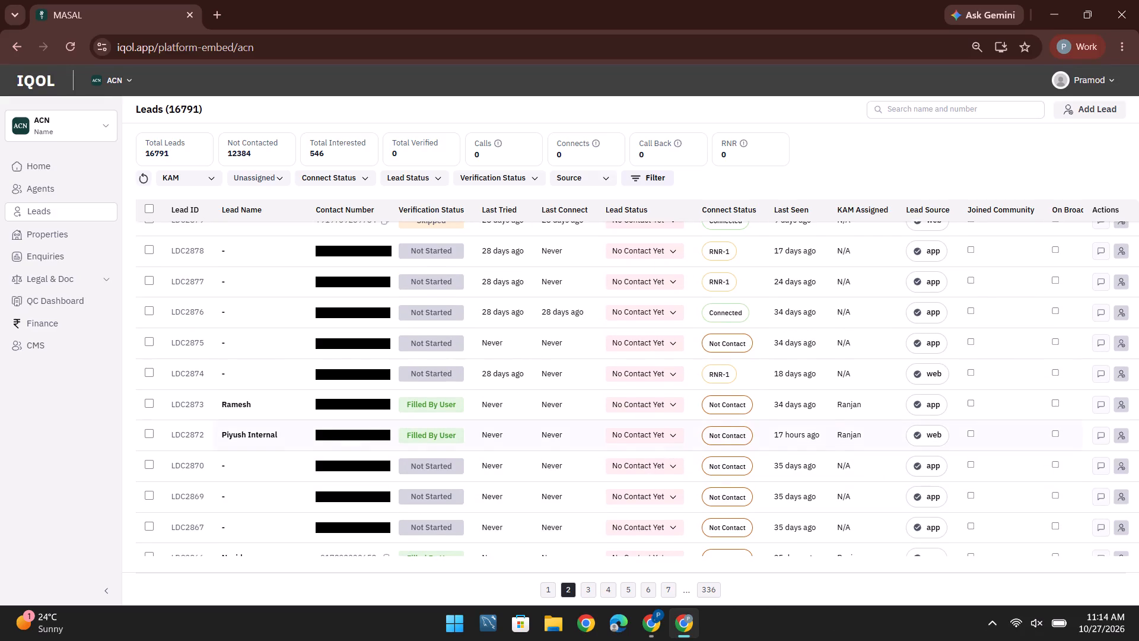
pyautogui.scroll(-1, 695, 507)
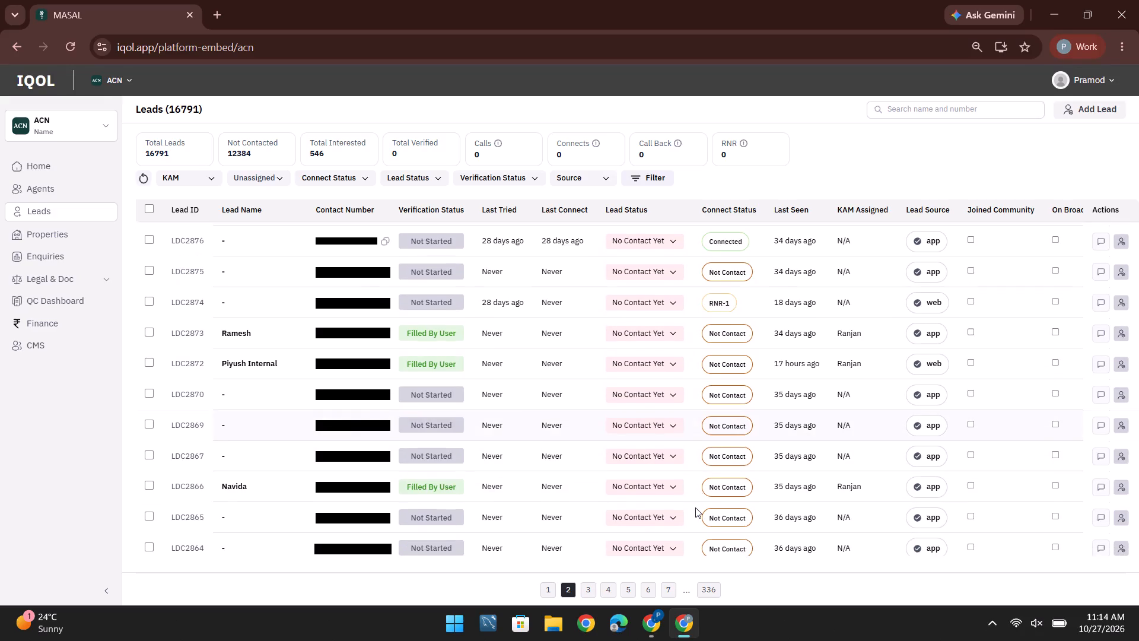
pyautogui.scroll(-1, 695, 507)
pyautogui.hscroll(1, 695, 507)
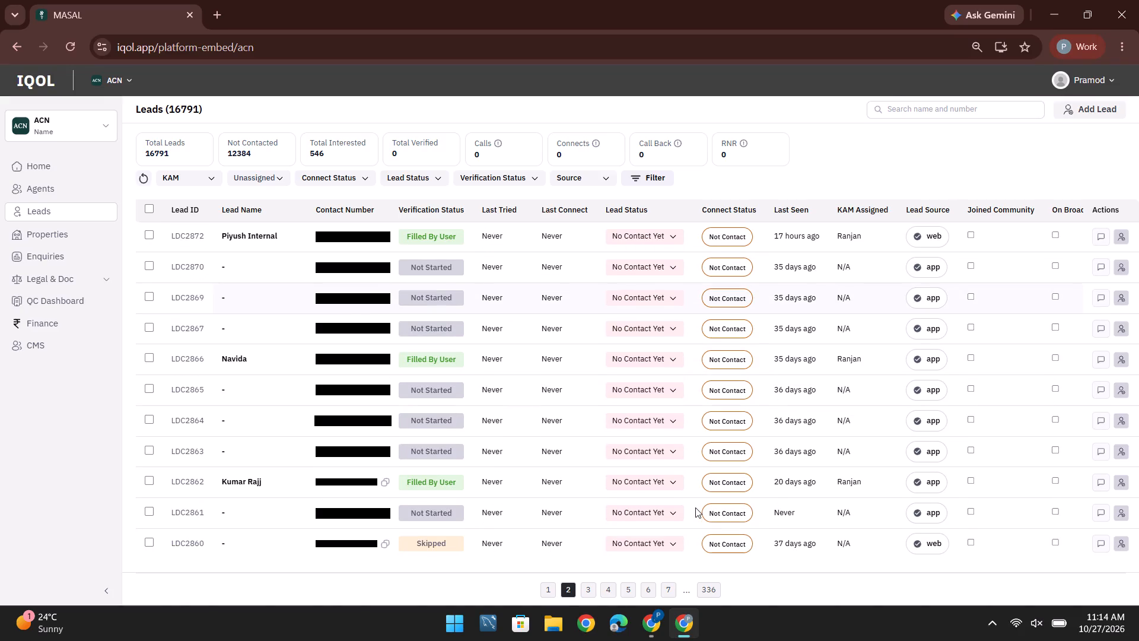
pyautogui.hscroll(1, 695, 507)
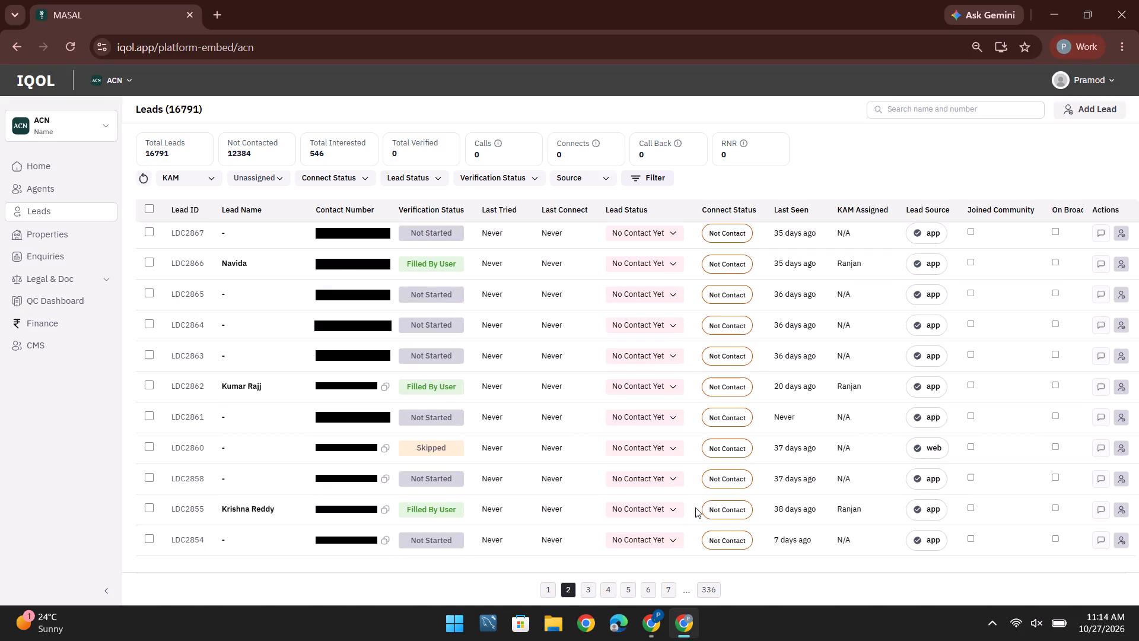
pyautogui.hscroll(1, 695, 507)
pyautogui.scroll(-2, 695, 507)
# Go to page 3 of the leads list and review its rows' lead and connect statuses down to the end.
pyautogui.click(590, 596)
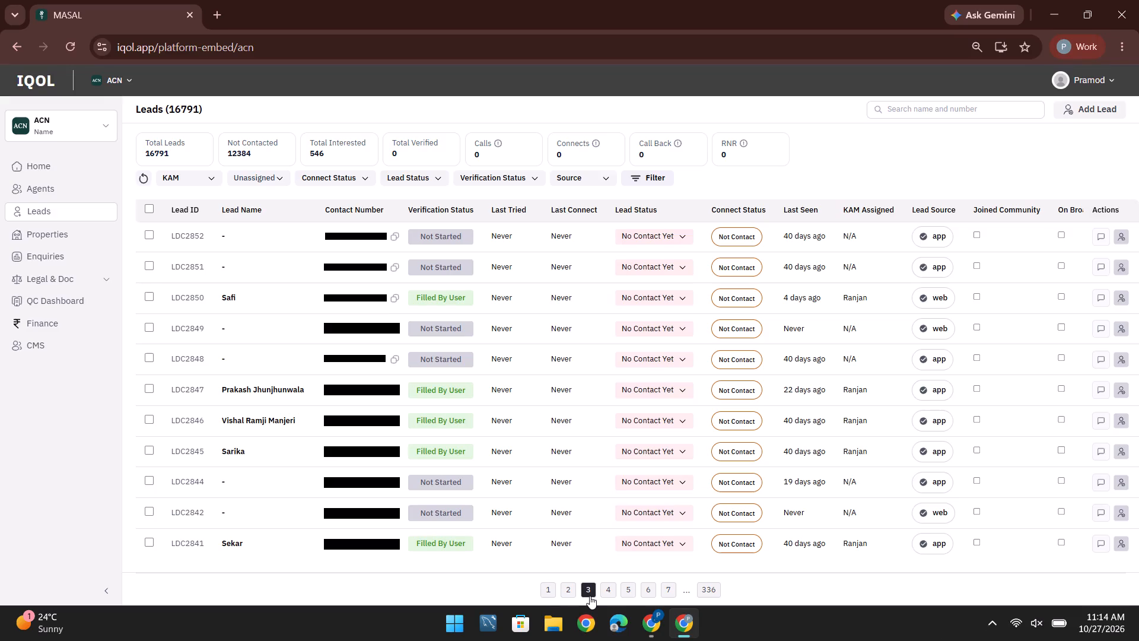
pyautogui.hscroll(1, 727, 440)
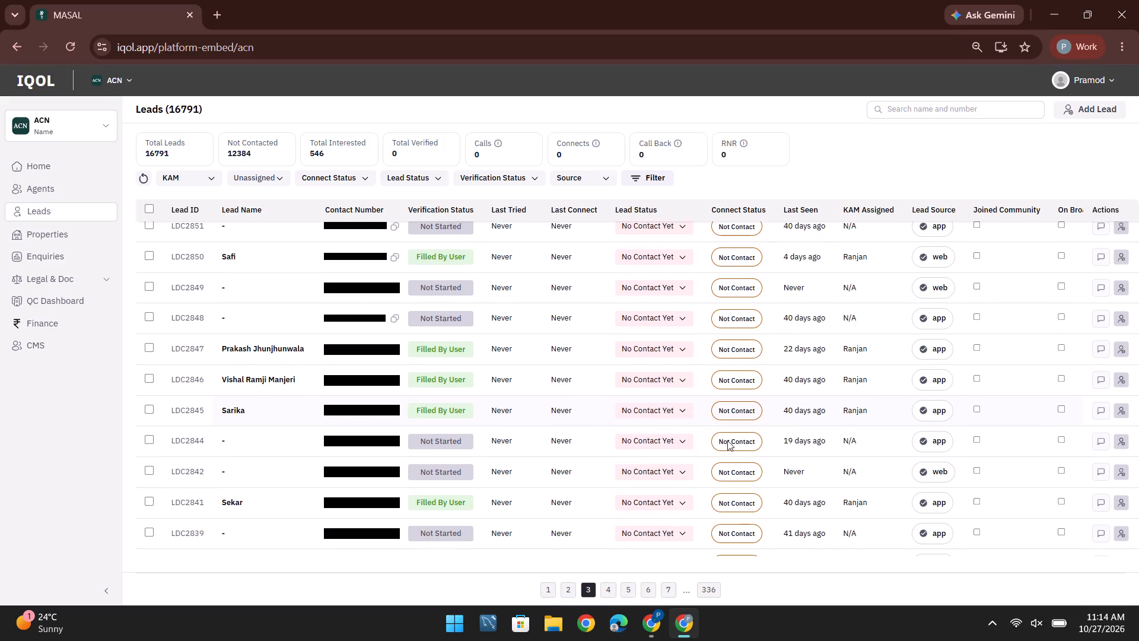
pyautogui.hscroll(3, 727, 440)
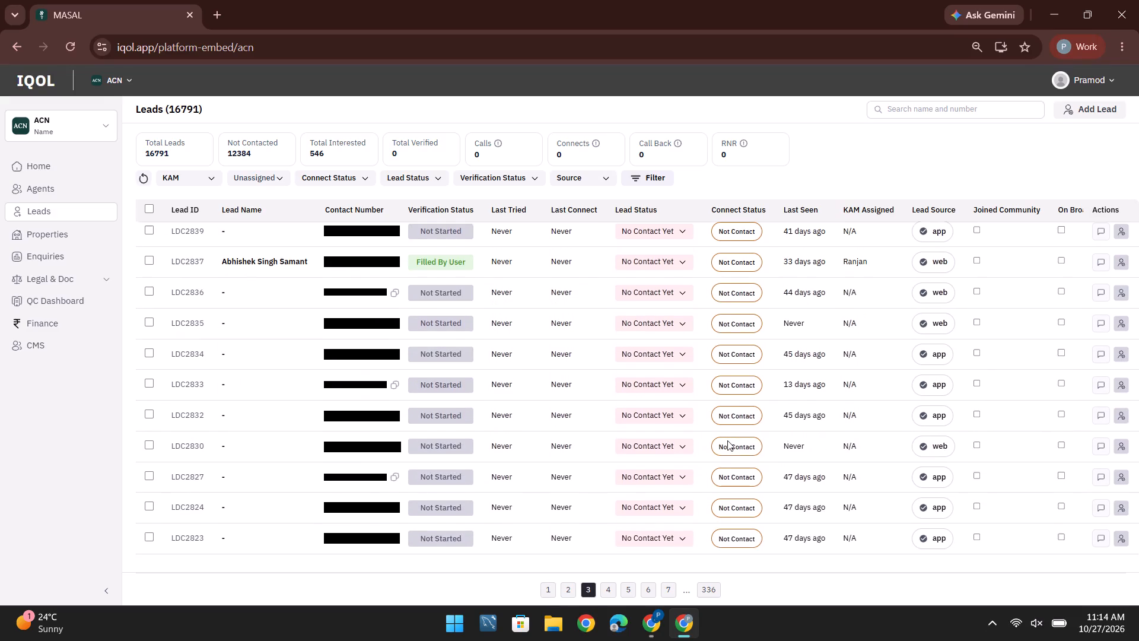
pyautogui.scroll(-2, 727, 440)
pyautogui.hscroll(2, 727, 440)
pyautogui.scroll(-5, 727, 440)
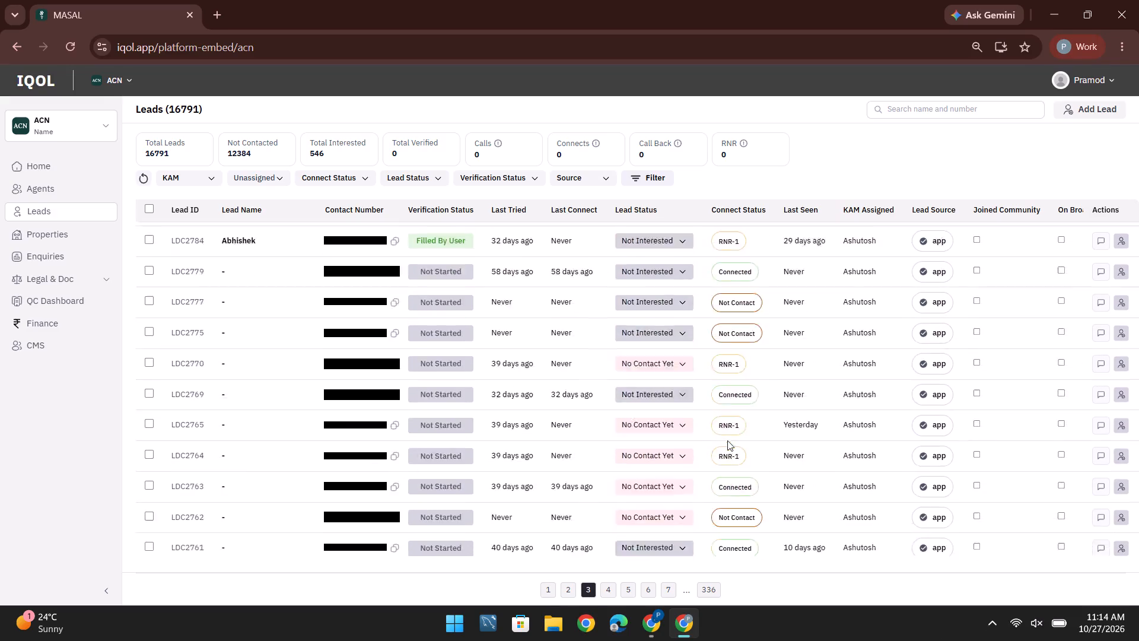
pyautogui.hscroll(5, 727, 440)
pyautogui.scroll(-5, 727, 440)
# Go to page 4 of the leads list and review its rows' verification, lead and connect statuses.
pyautogui.click(608, 586)
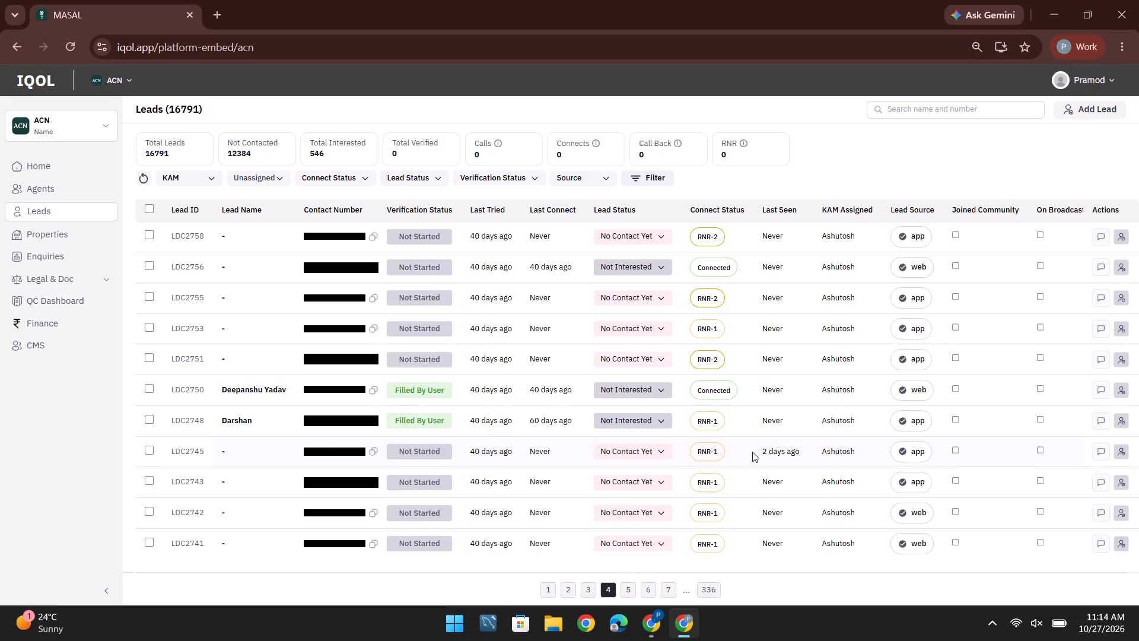
pyautogui.scroll(-2, 752, 452)
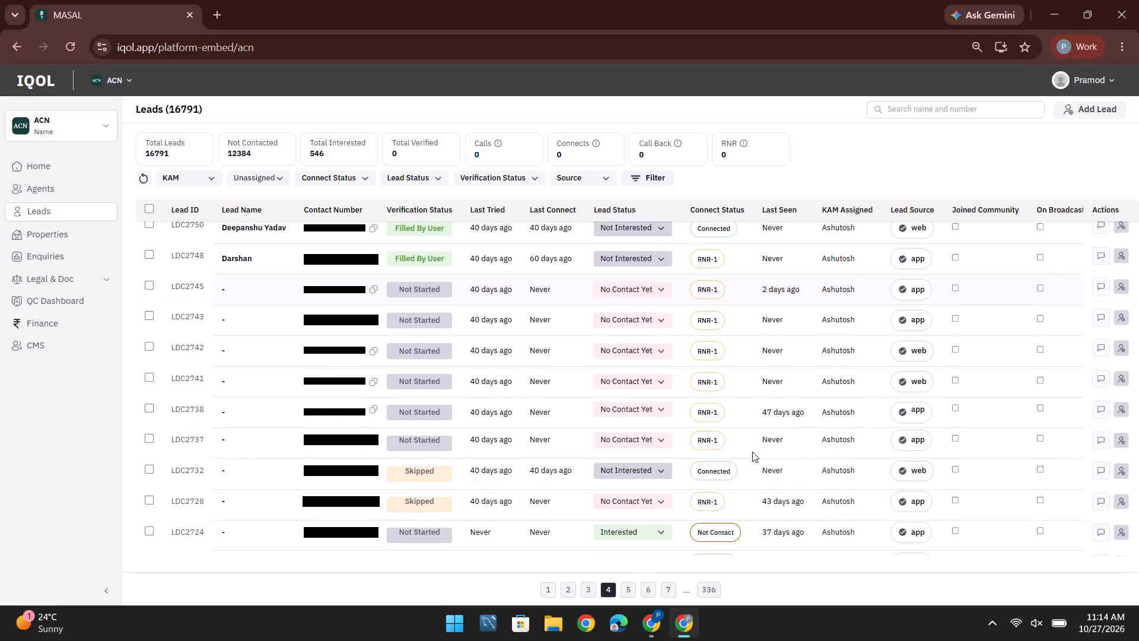
pyautogui.scroll(-3, 752, 452)
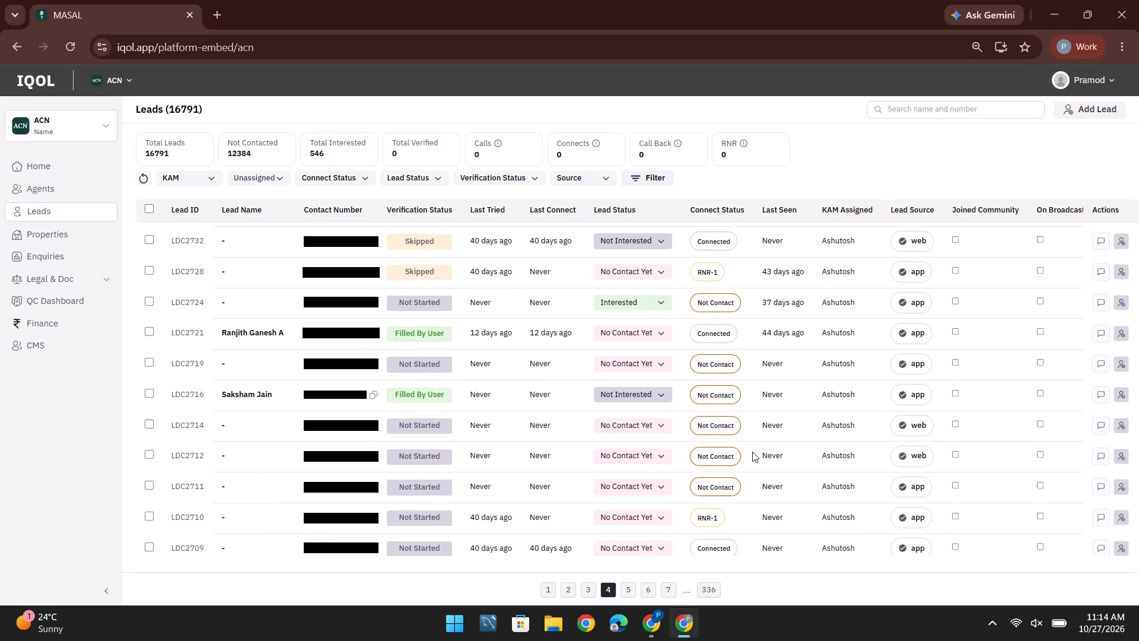
pyautogui.scroll(-1, 752, 452)
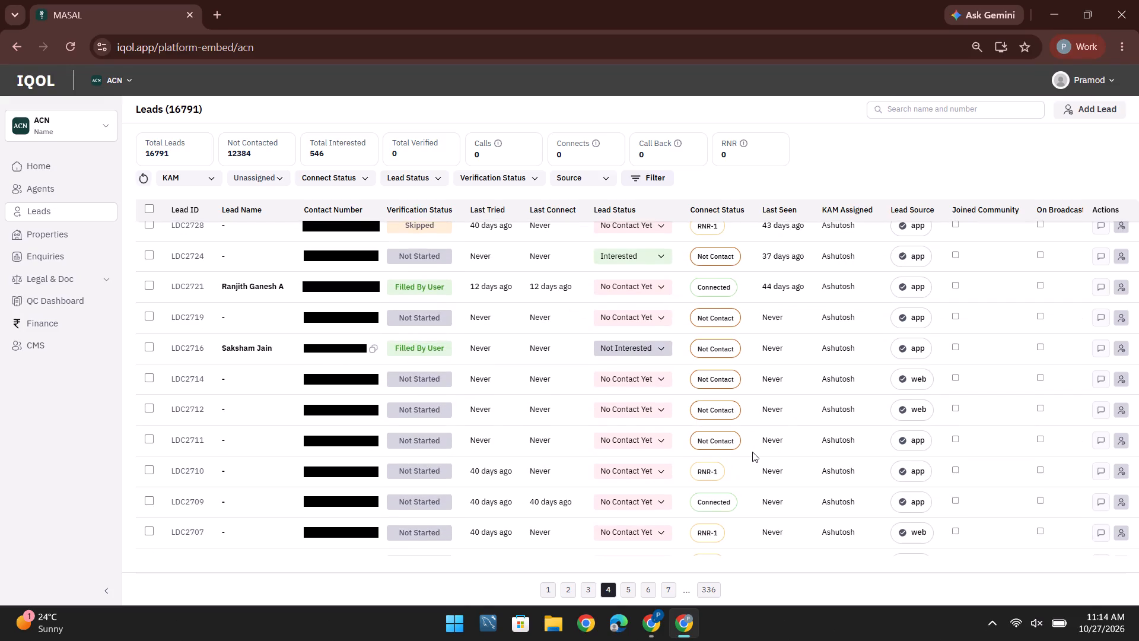
pyautogui.scroll(-1, 752, 452)
pyautogui.click(1095, 350)
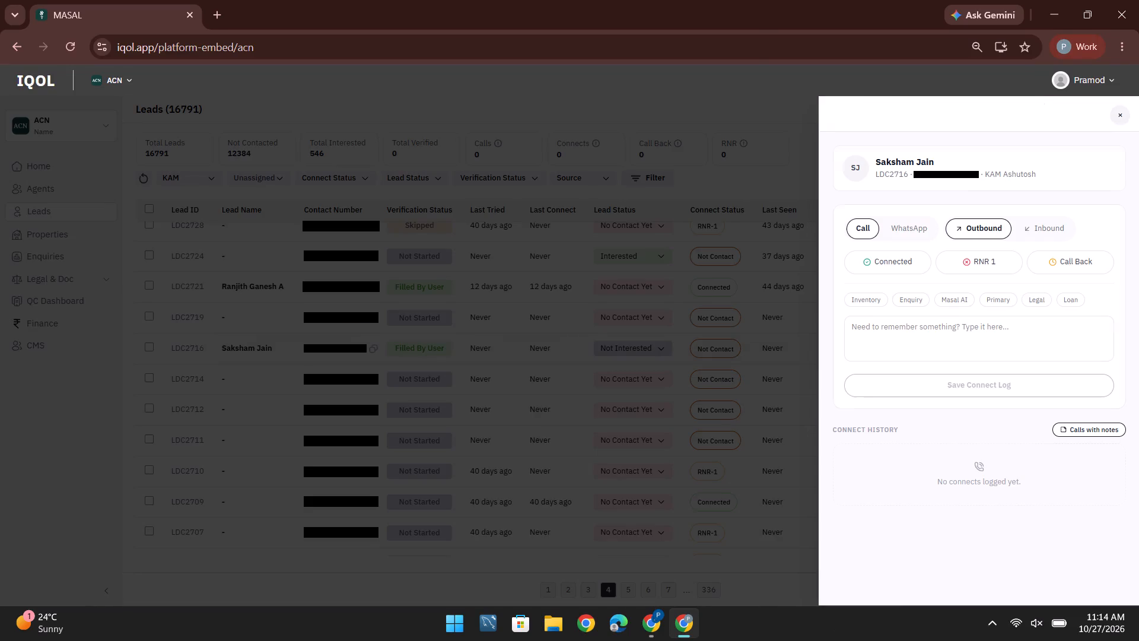
pyautogui.click(724, 580)
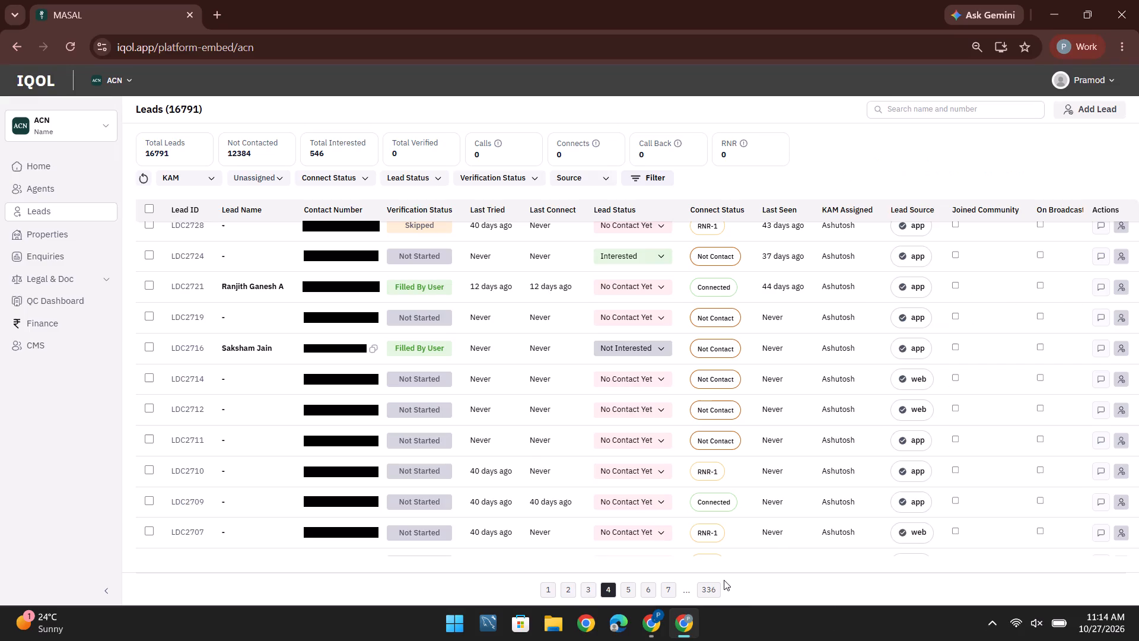
# Continue through the lower rows of page 4, checking their lead statuses, connect statuses and KAM assignments.
pyautogui.hscroll(3, 768, 497)
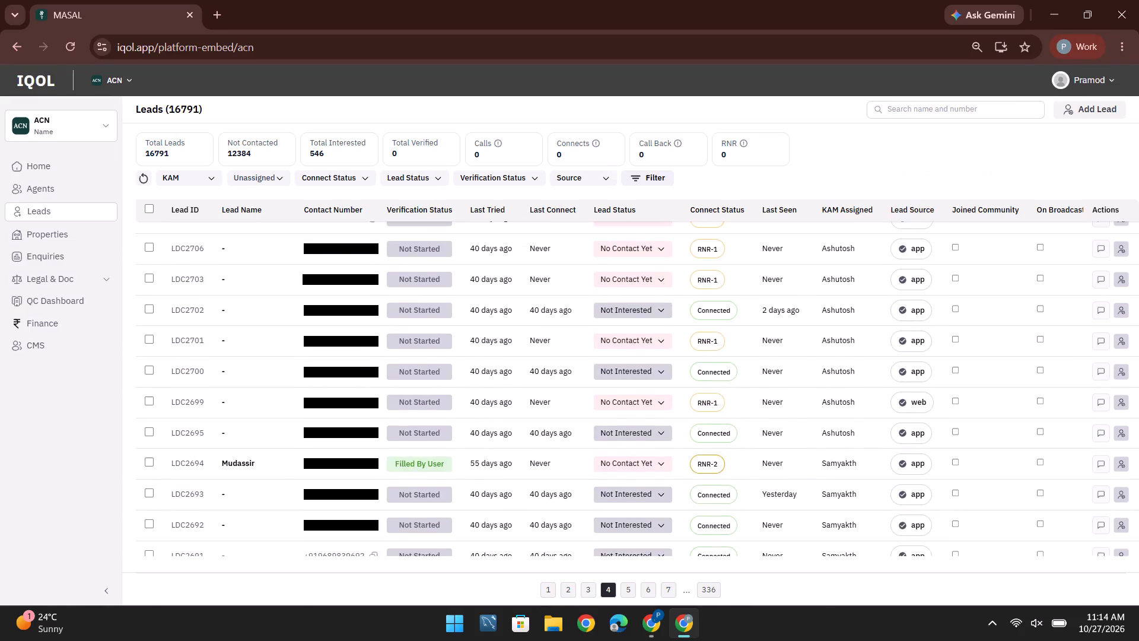
pyautogui.hscroll(2, 768, 497)
pyautogui.scroll(1, 768, 497)
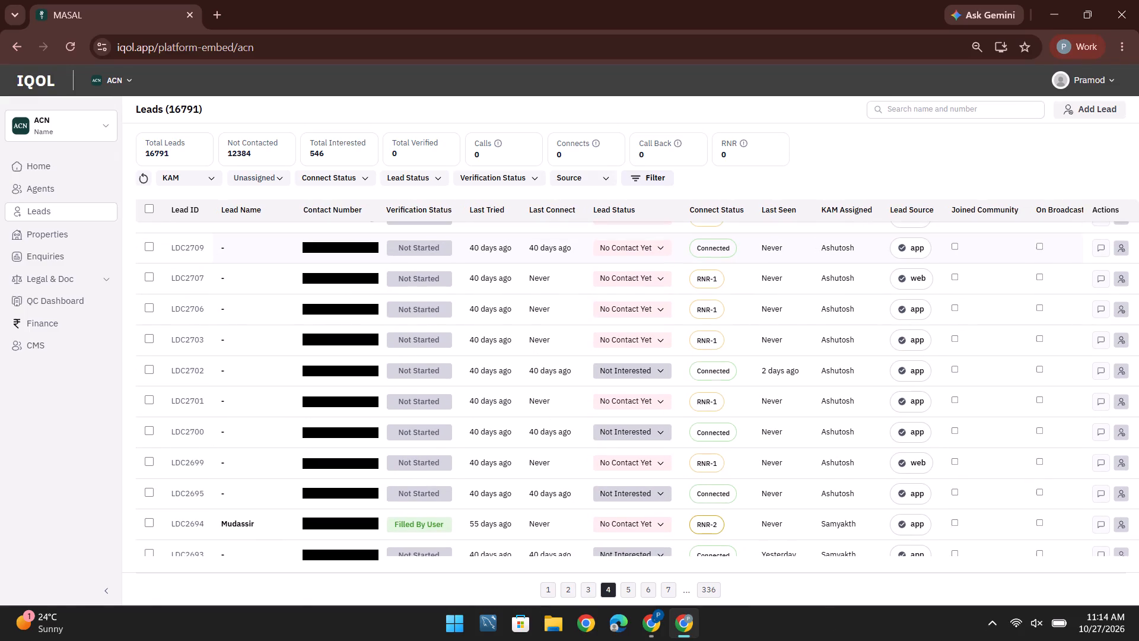
pyautogui.scroll(-1, 750, 458)
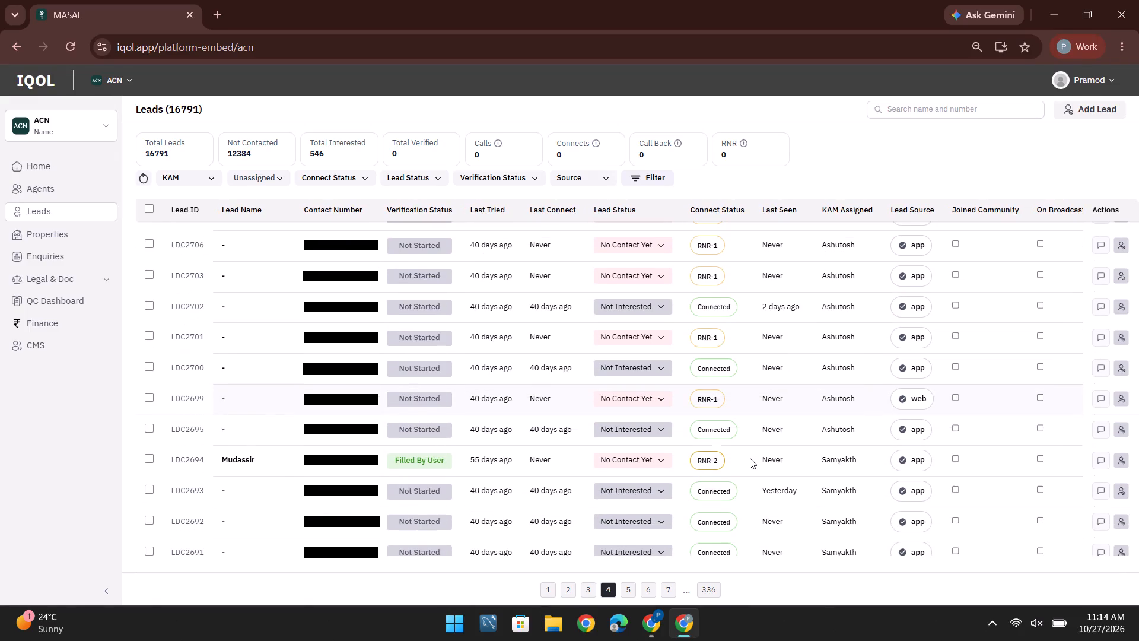
pyautogui.scroll(-2, 750, 458)
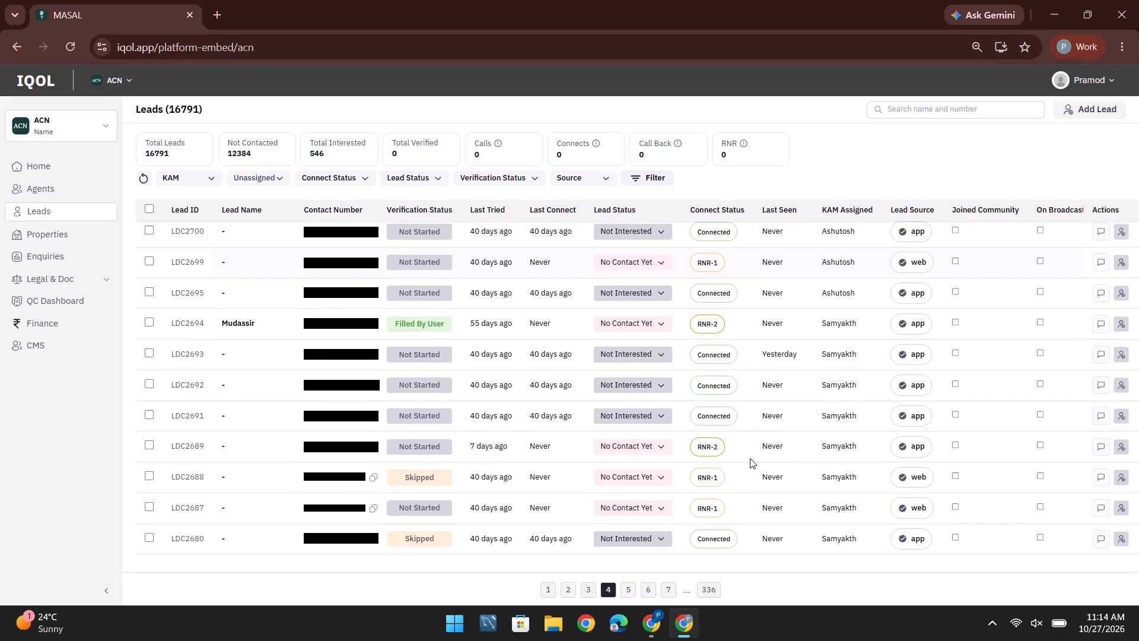
pyautogui.scroll(-2, 750, 458)
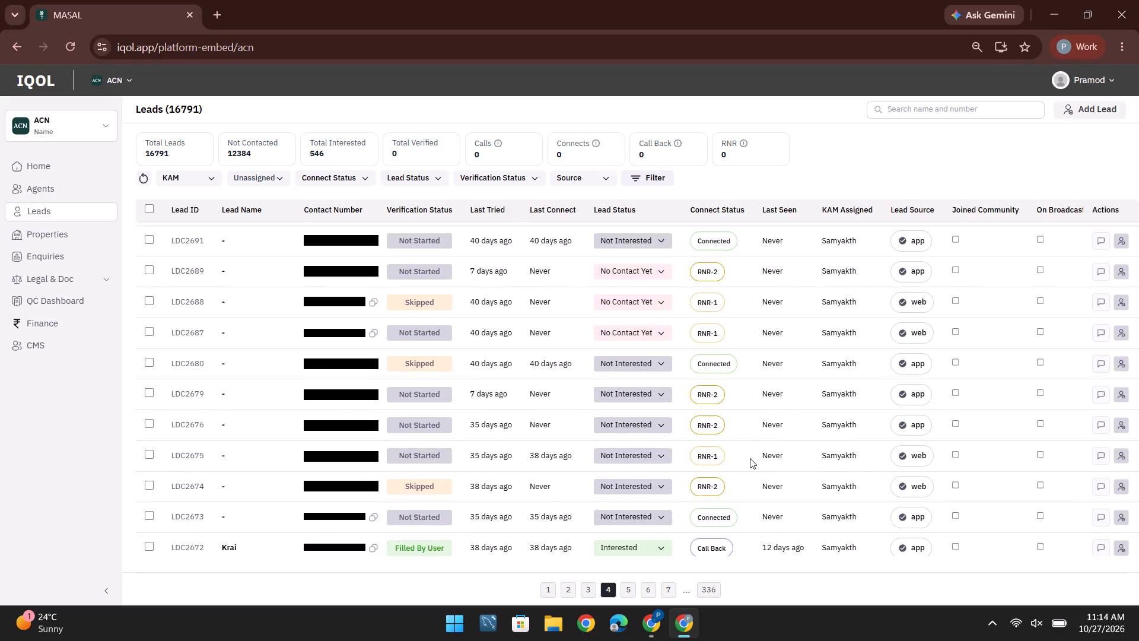
pyautogui.scroll(-2, 750, 458)
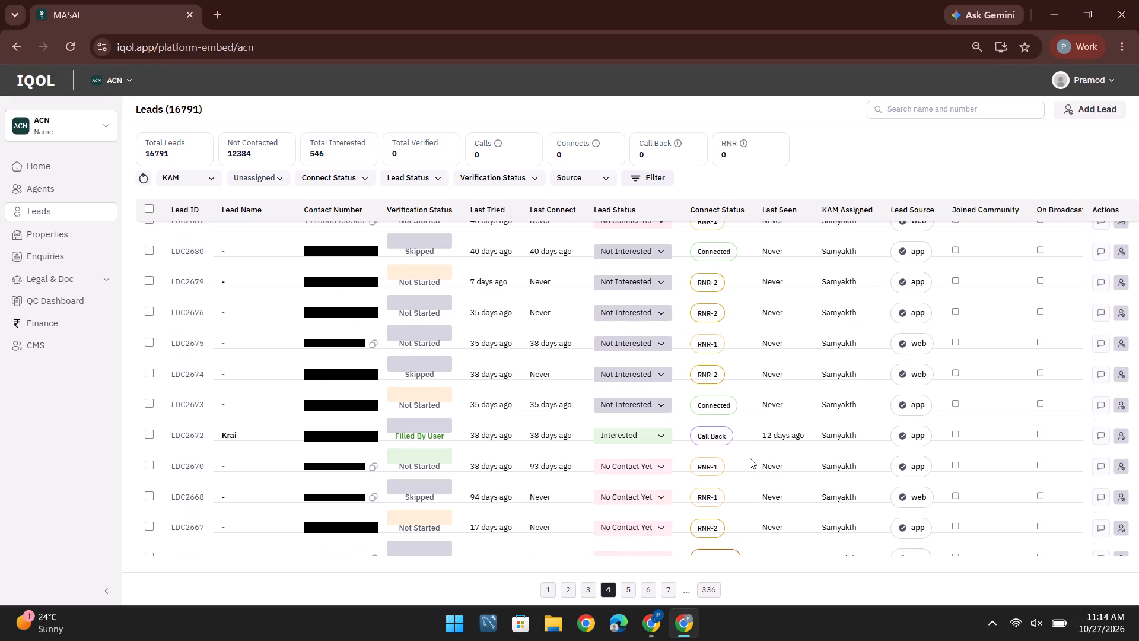
pyautogui.click(628, 596)
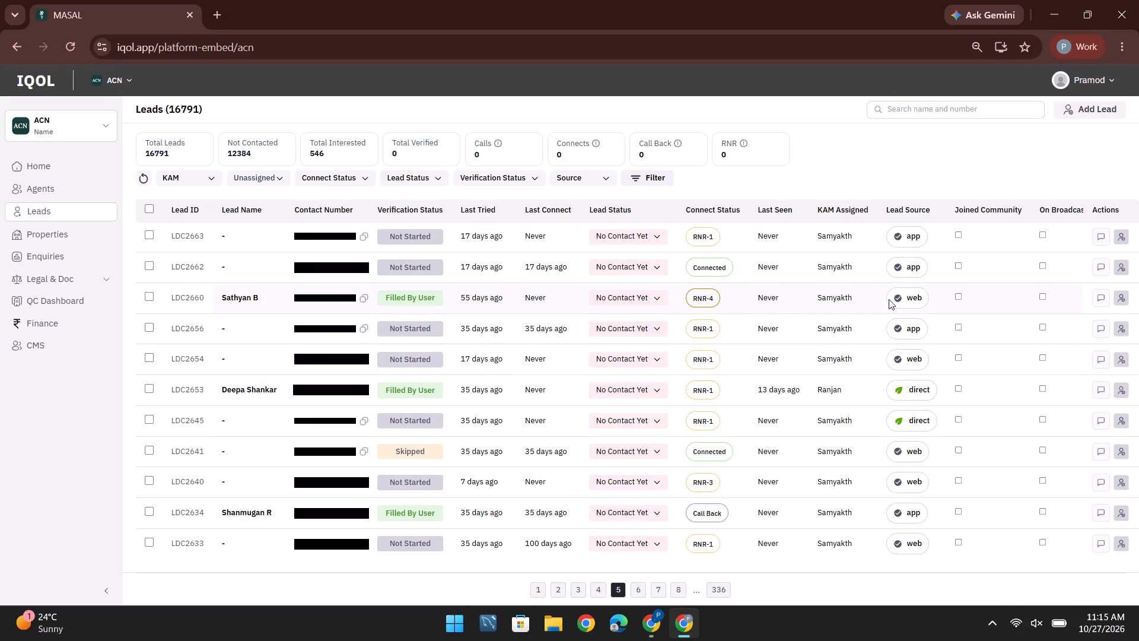
pyautogui.click(1102, 294)
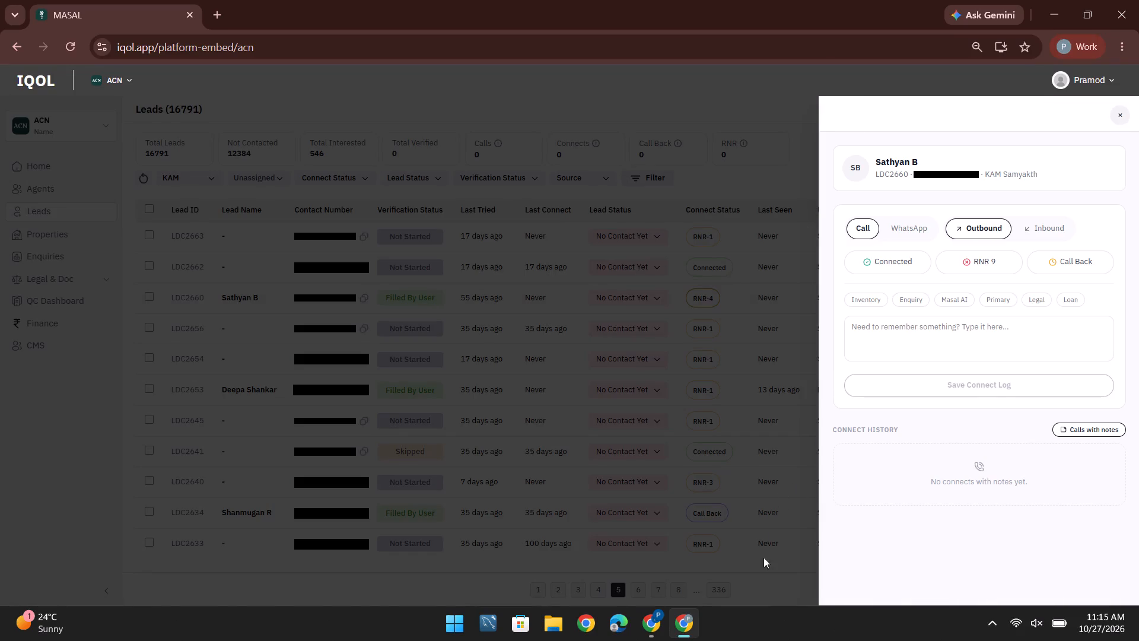
pyautogui.click(753, 587)
# Reveal the hidden system tray icons and open the background app beside the two WhatsApp icons.
pyautogui.click(988, 627)
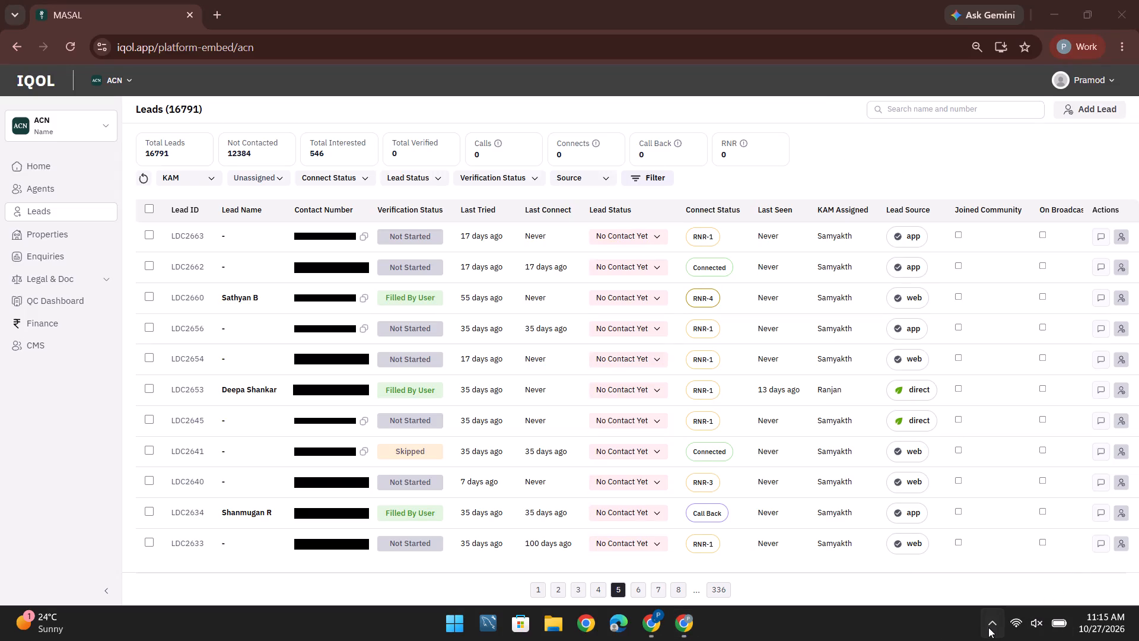
pyautogui.click(989, 540)
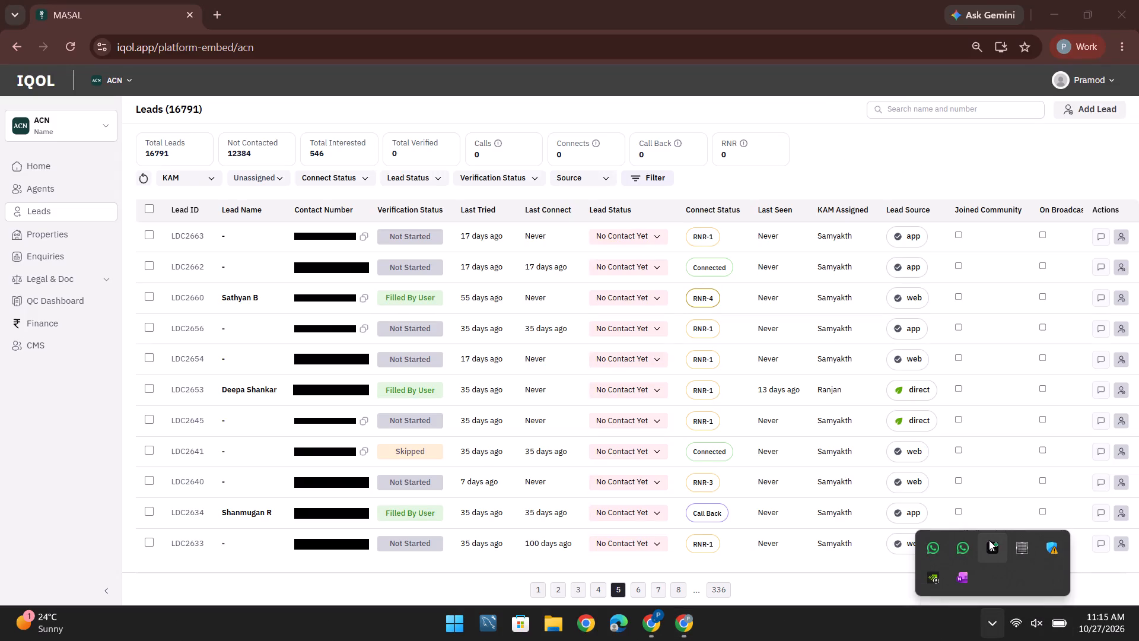
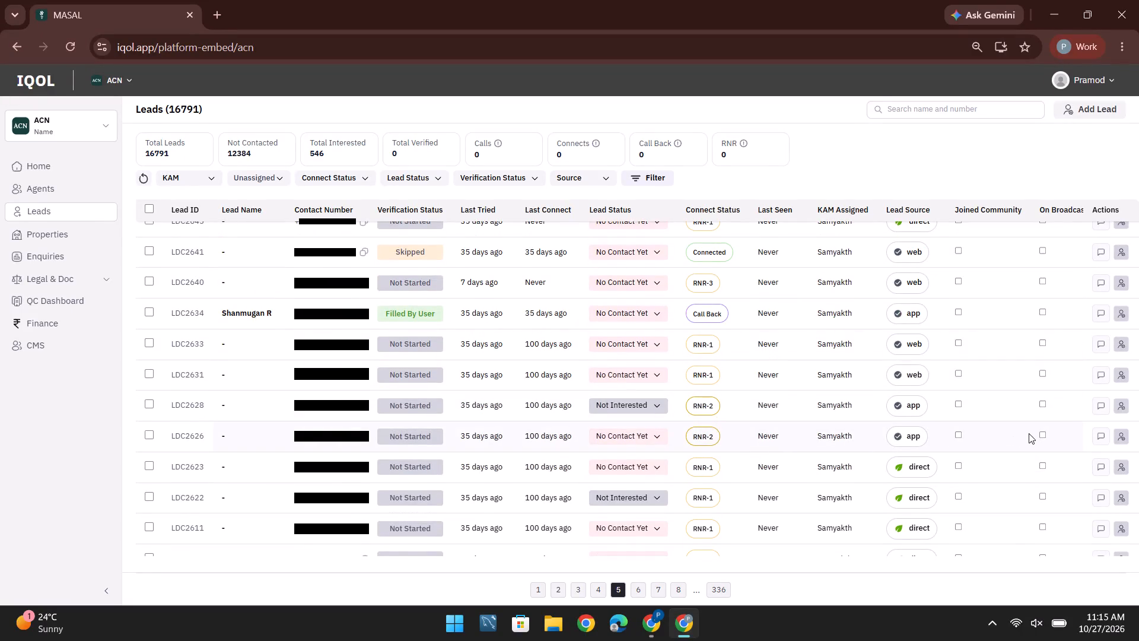
pyautogui.click(1099, 433)
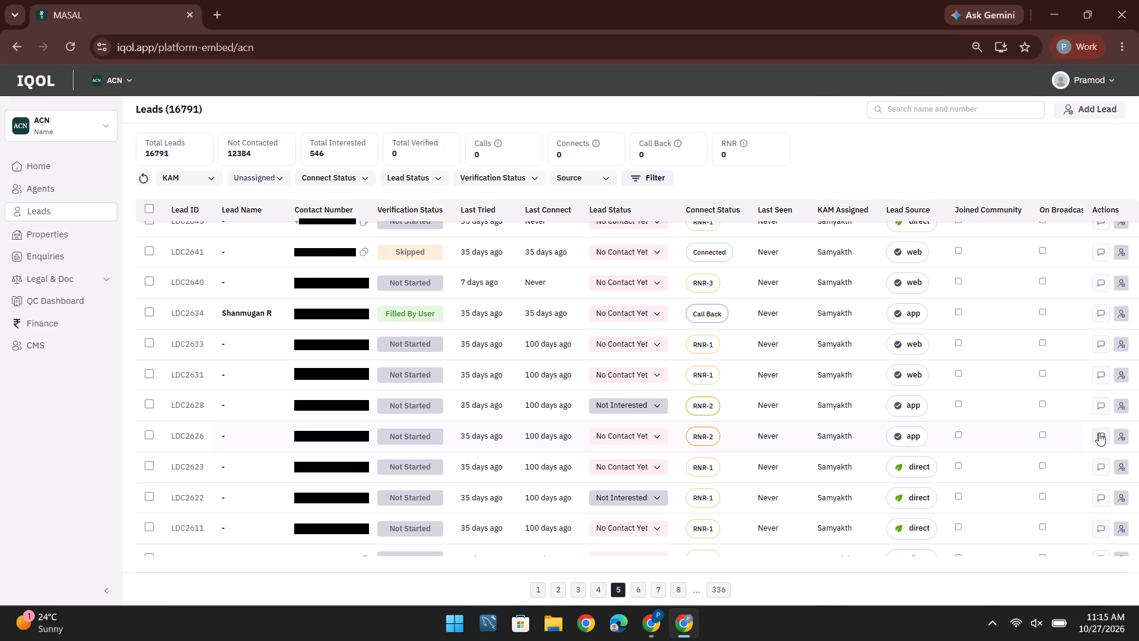
pyautogui.scroll(-2, 987, 510)
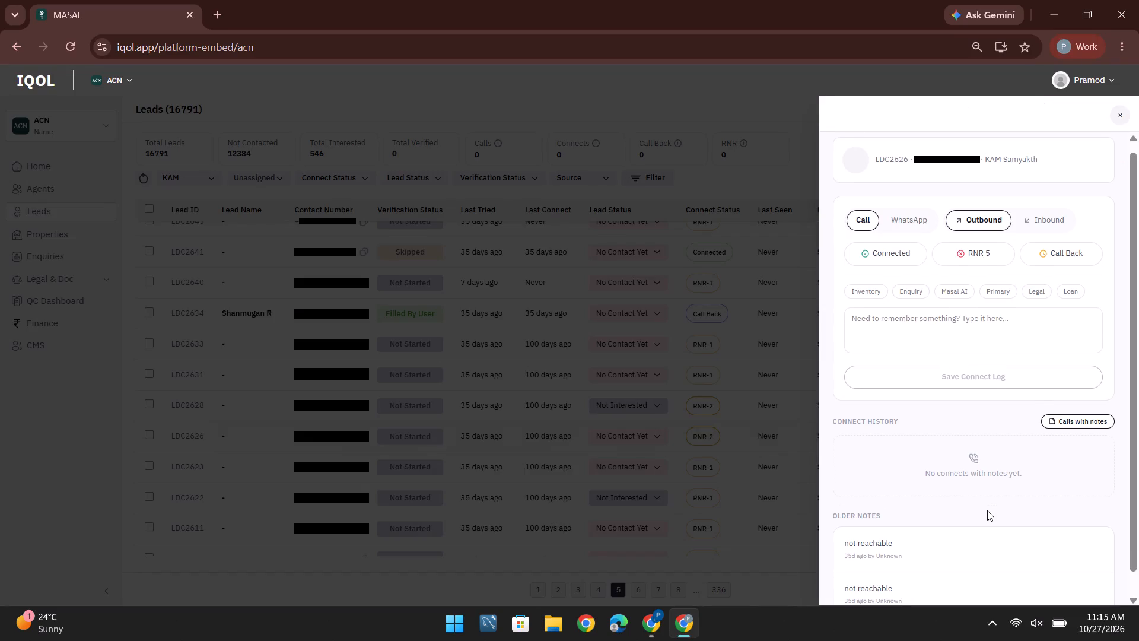
pyautogui.click(785, 576)
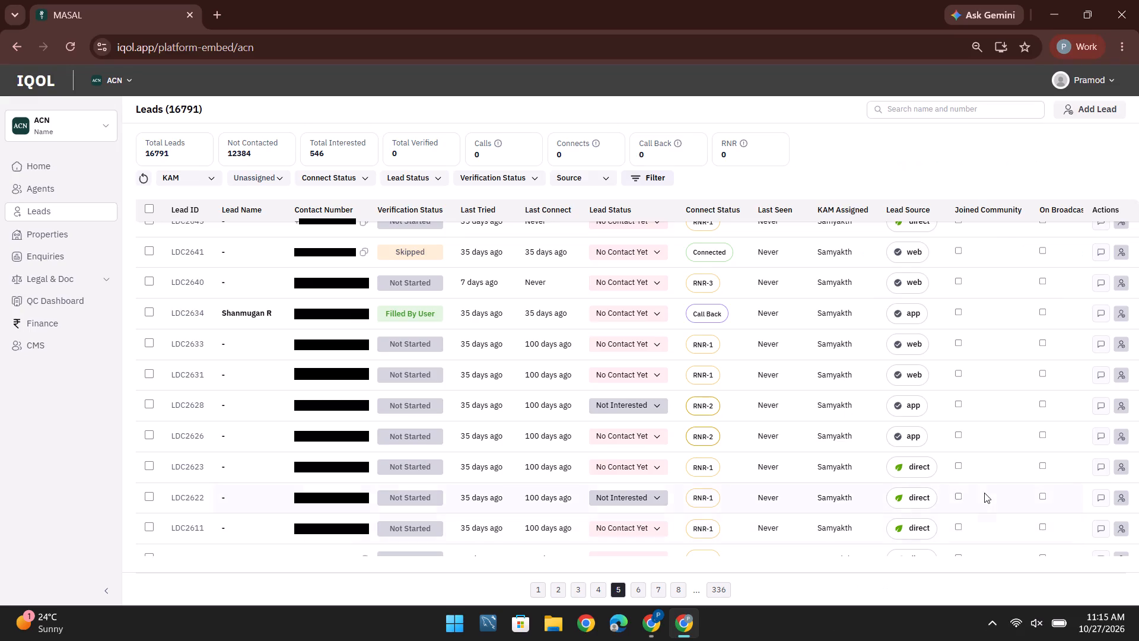
pyautogui.click(1100, 502)
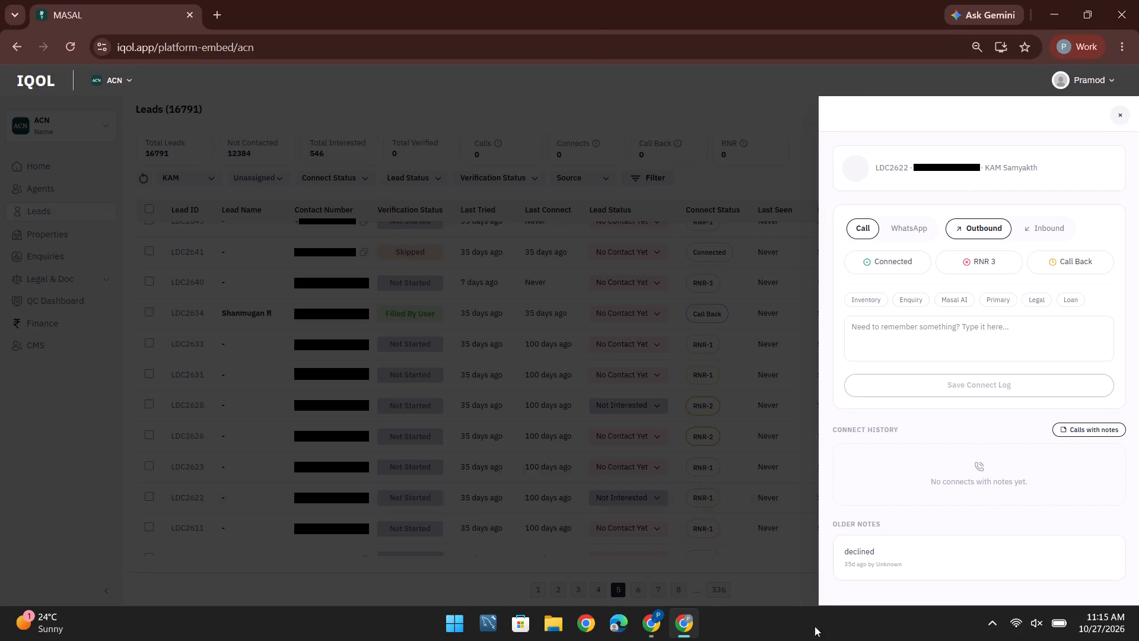
pyautogui.scroll(-2, 914, 539)
pyautogui.click(774, 595)
pyautogui.scroll(-2, 811, 526)
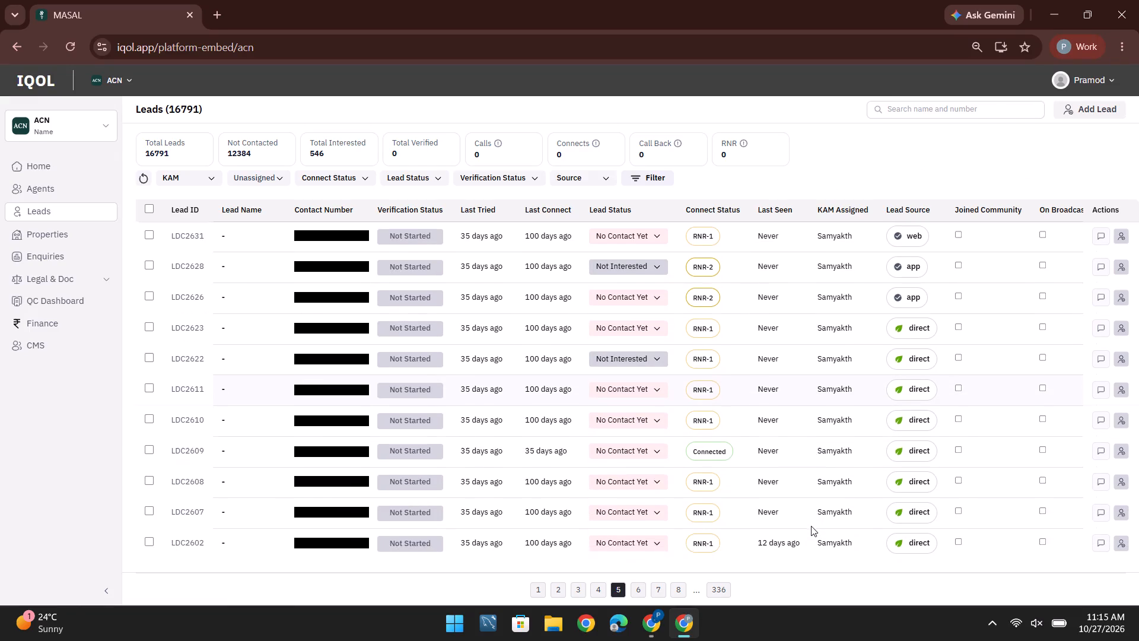
pyautogui.scroll(-3, 811, 526)
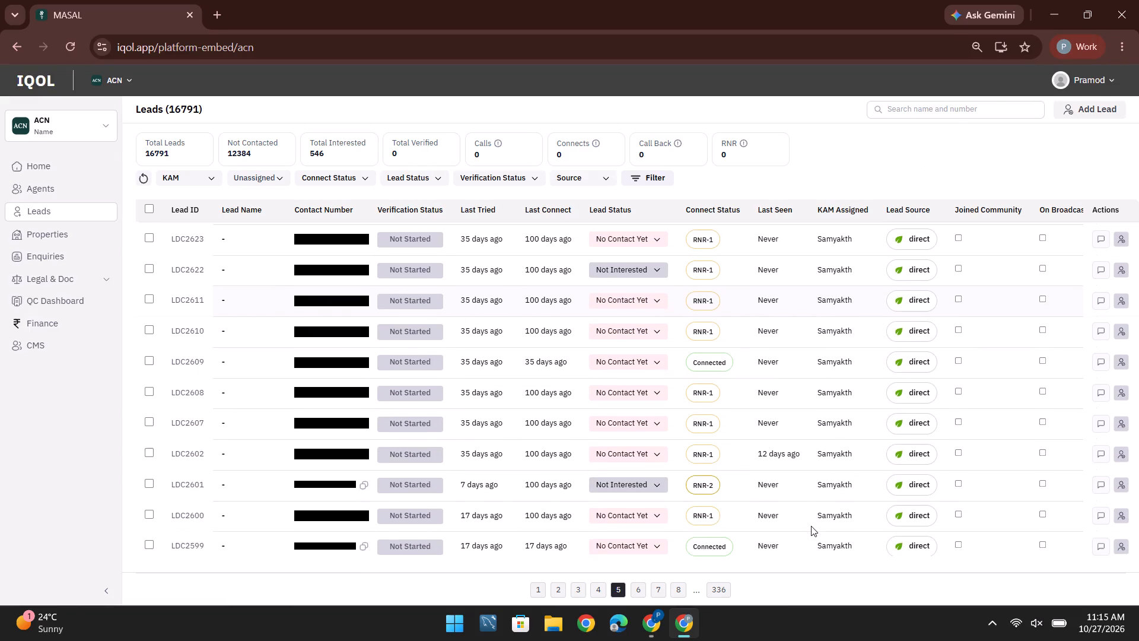
pyautogui.scroll(-1, 811, 526)
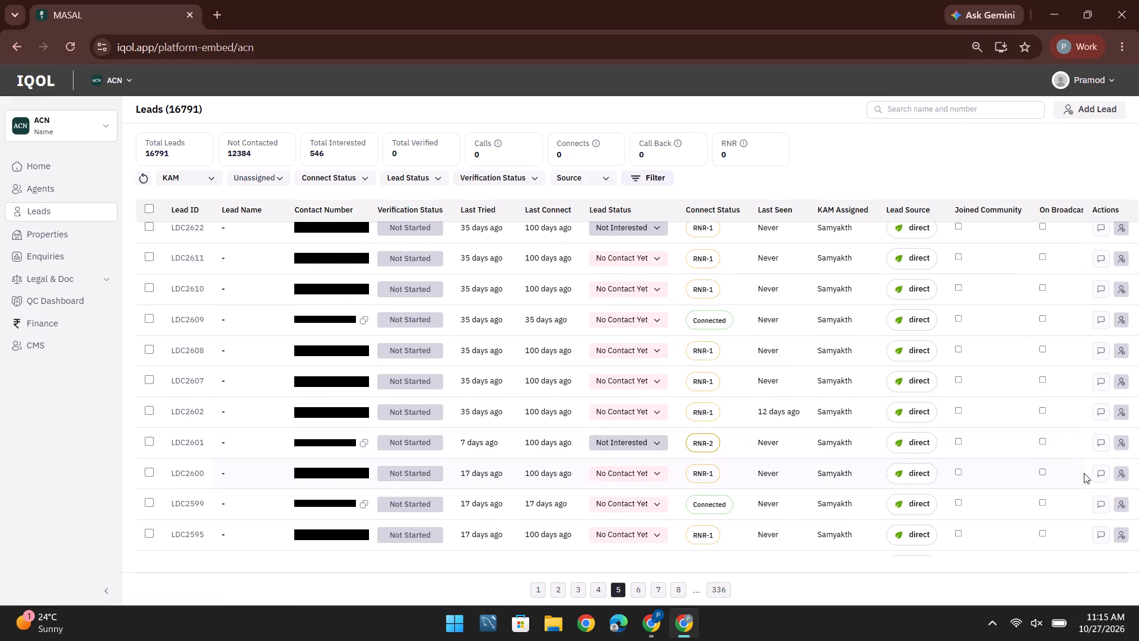
pyautogui.click(1103, 475)
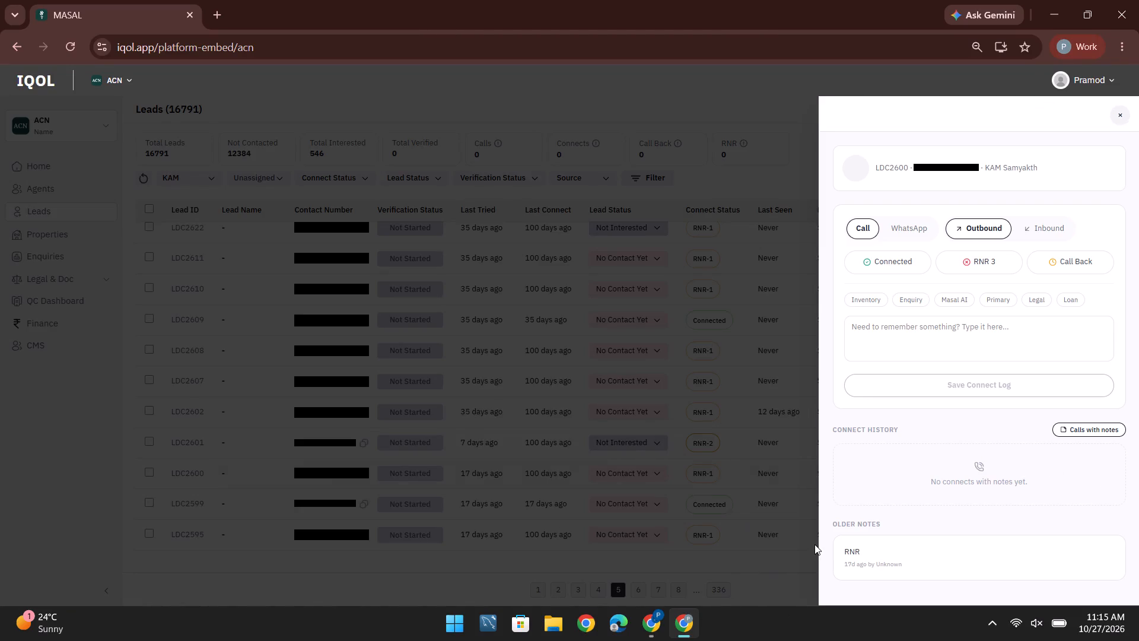
pyautogui.click(774, 579)
# Review the remaining rows of page 5 down to the end, checking lead and connect statuses.
pyautogui.scroll(-2, 860, 467)
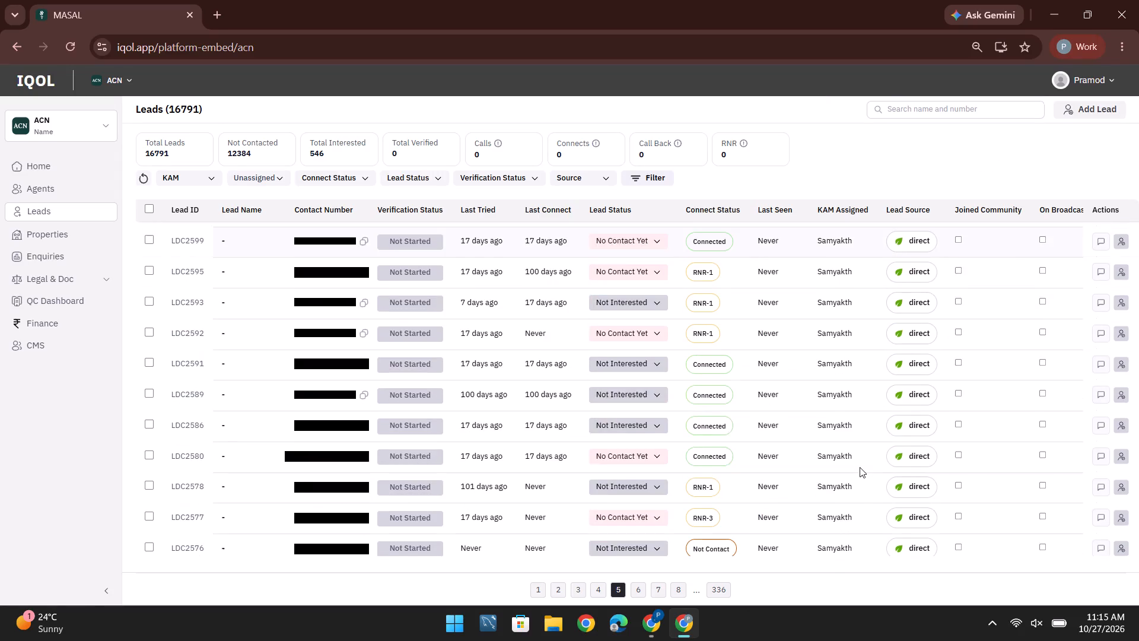
pyautogui.scroll(-4, 860, 467)
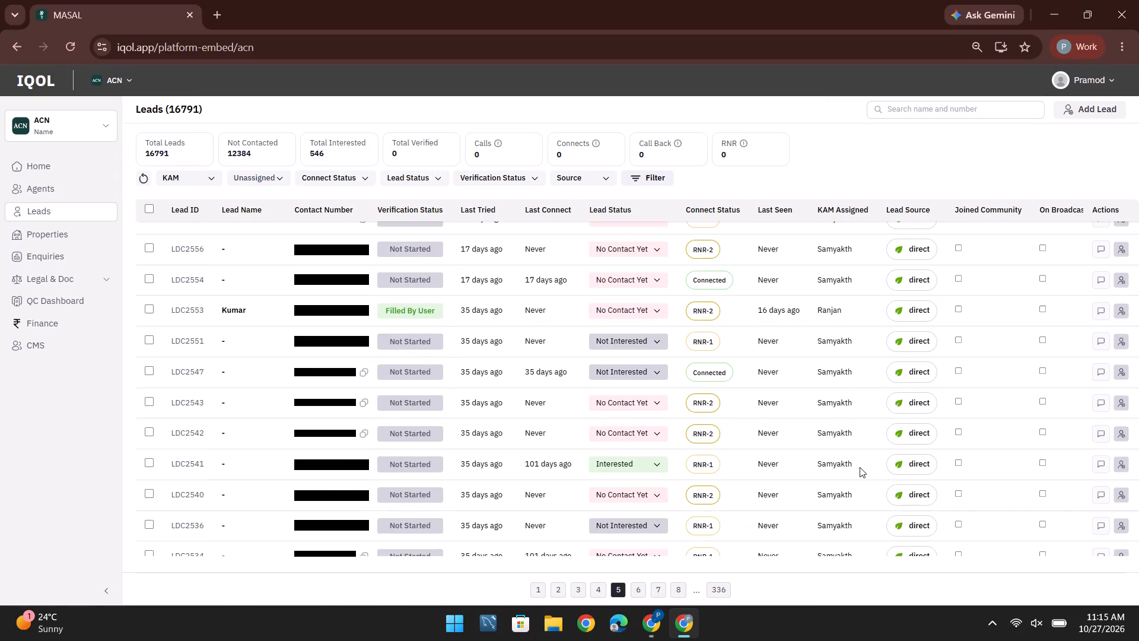
pyautogui.scroll(-2, 860, 467)
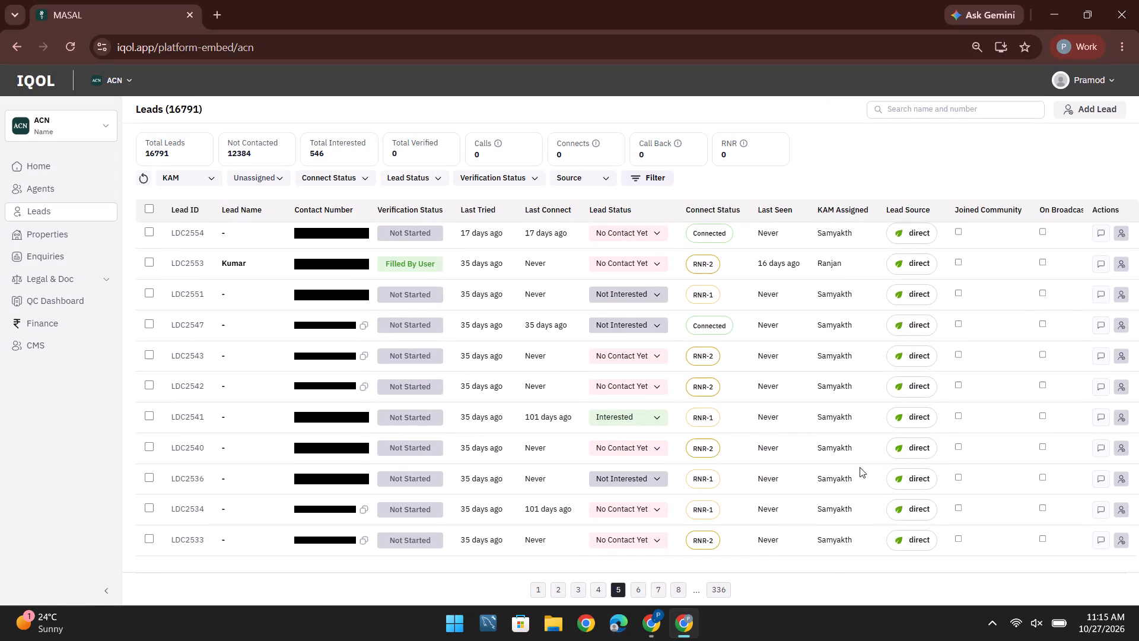
pyautogui.scroll(-1, 860, 467)
# Go to page 6 of the leads list and review its first rows' lead and connect statuses.
pyautogui.click(644, 588)
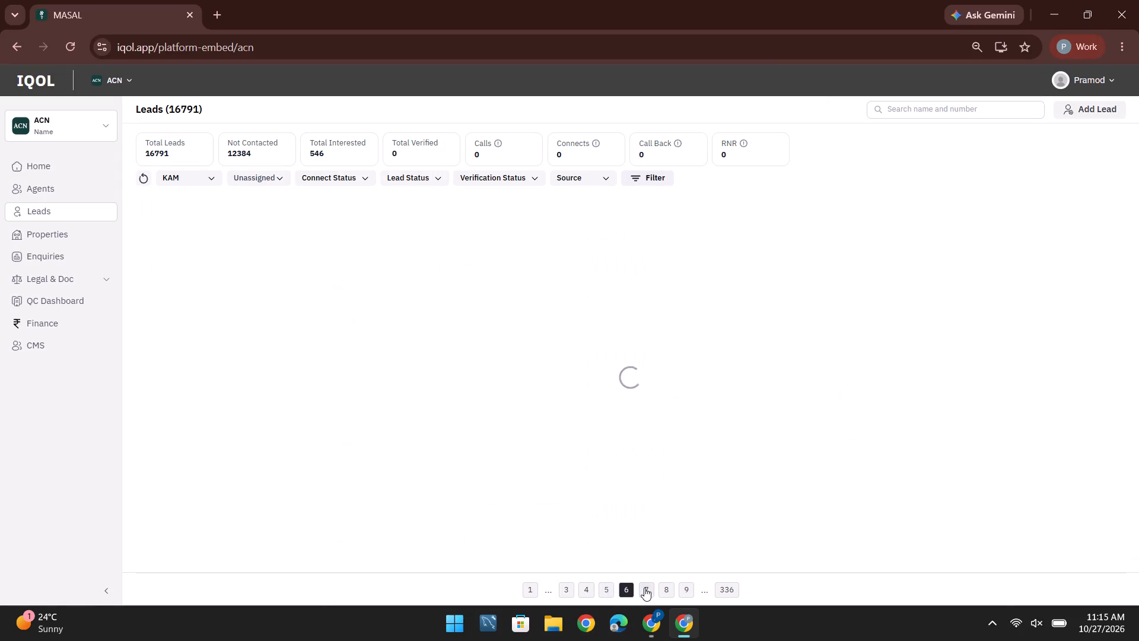
pyautogui.scroll(1, 757, 471)
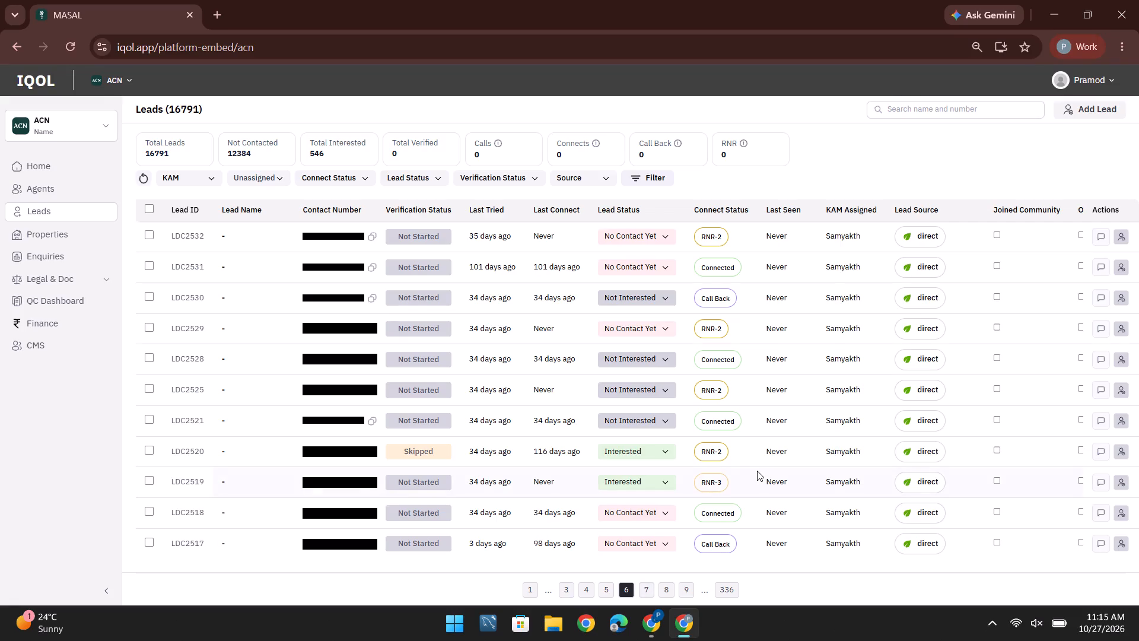
pyautogui.scroll(-1, 757, 471)
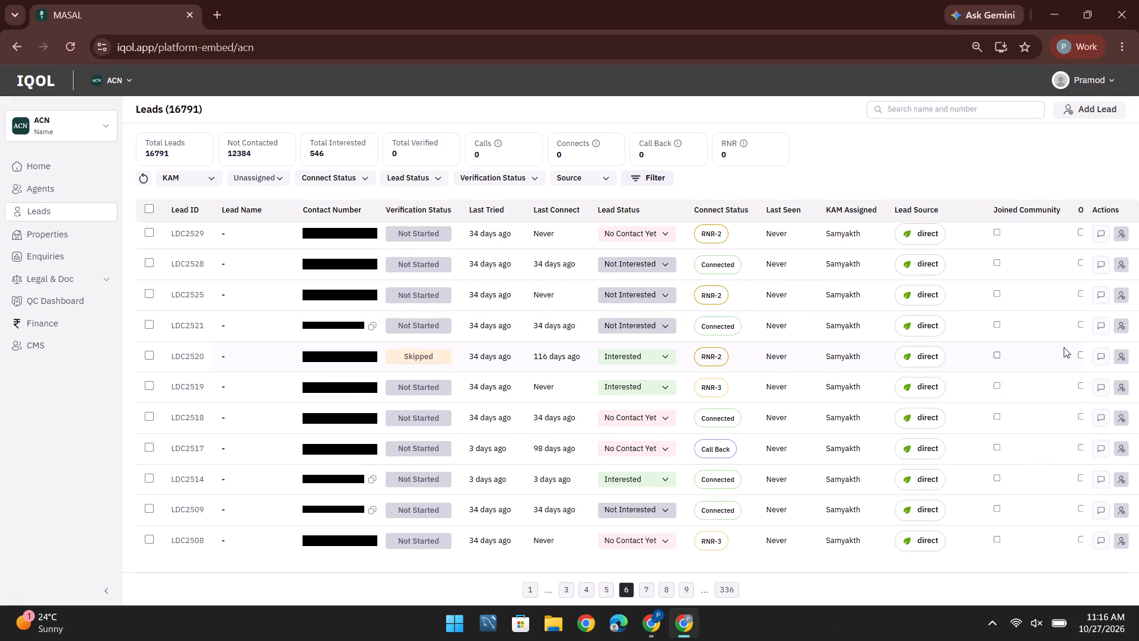
pyautogui.click(1093, 357)
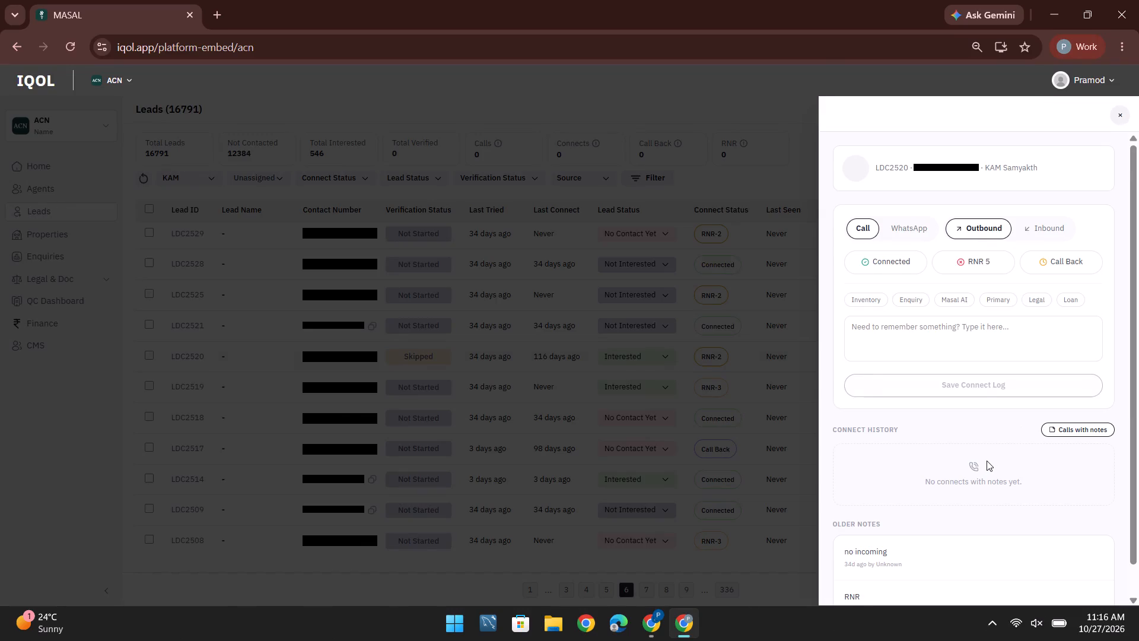
pyautogui.scroll(-2, 981, 465)
pyautogui.click(780, 588)
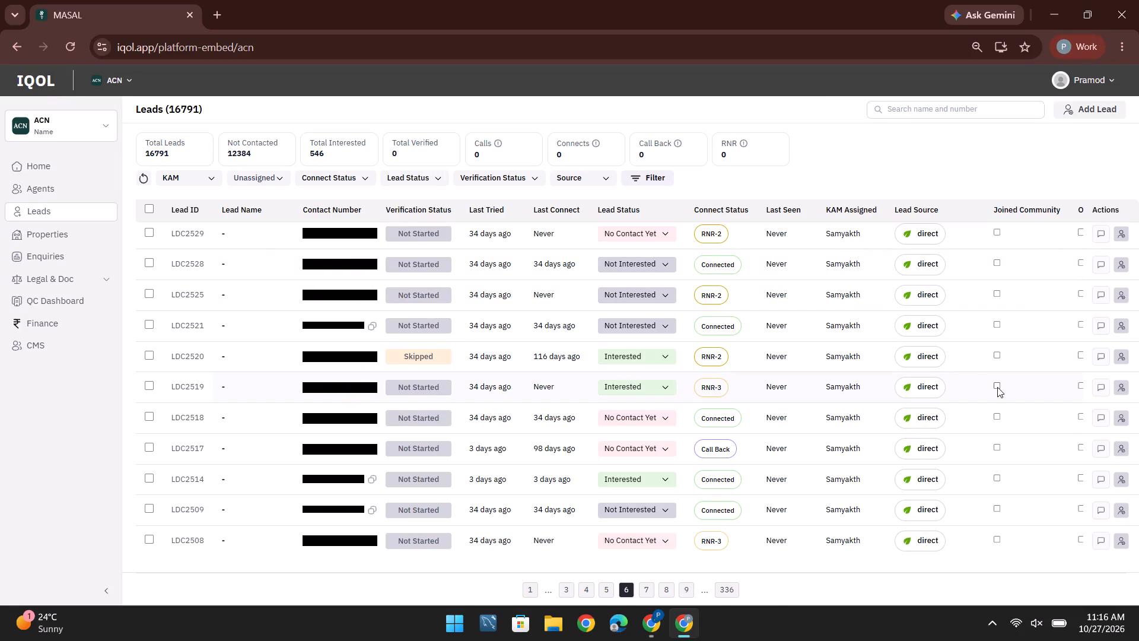
pyautogui.click(1103, 386)
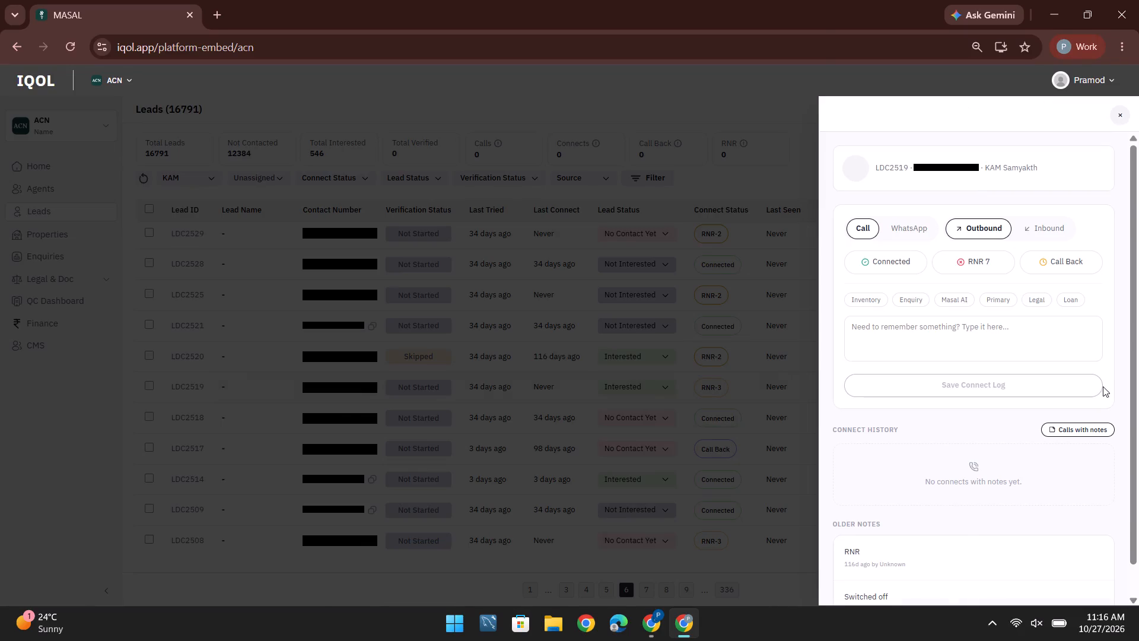
pyautogui.scroll(-2, 969, 500)
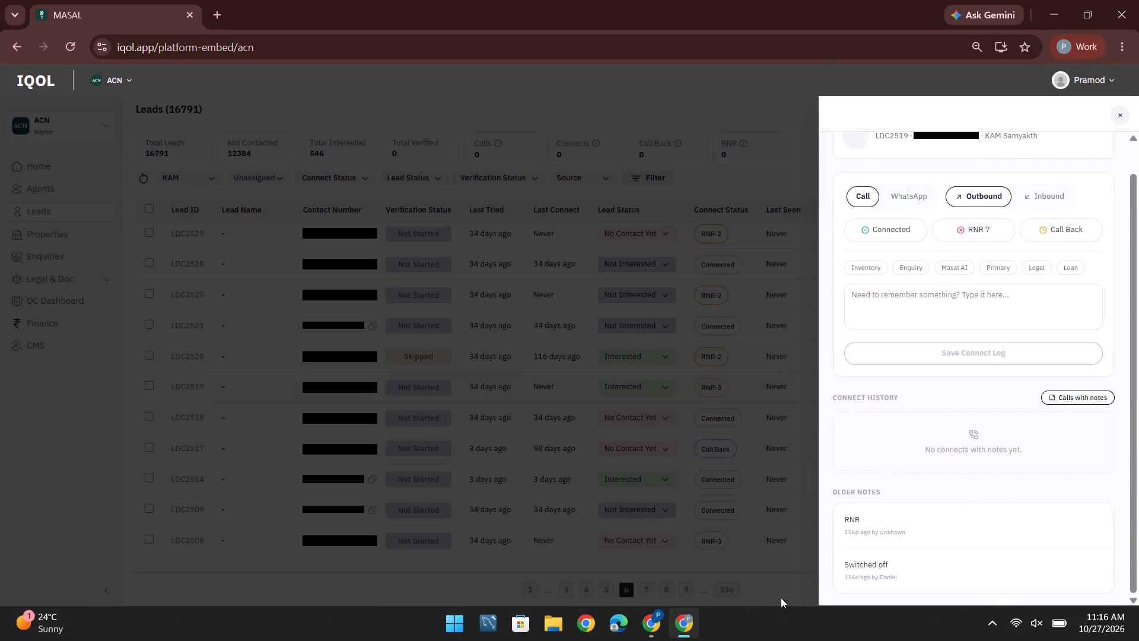
pyautogui.click(781, 598)
pyautogui.scroll(-1, 850, 464)
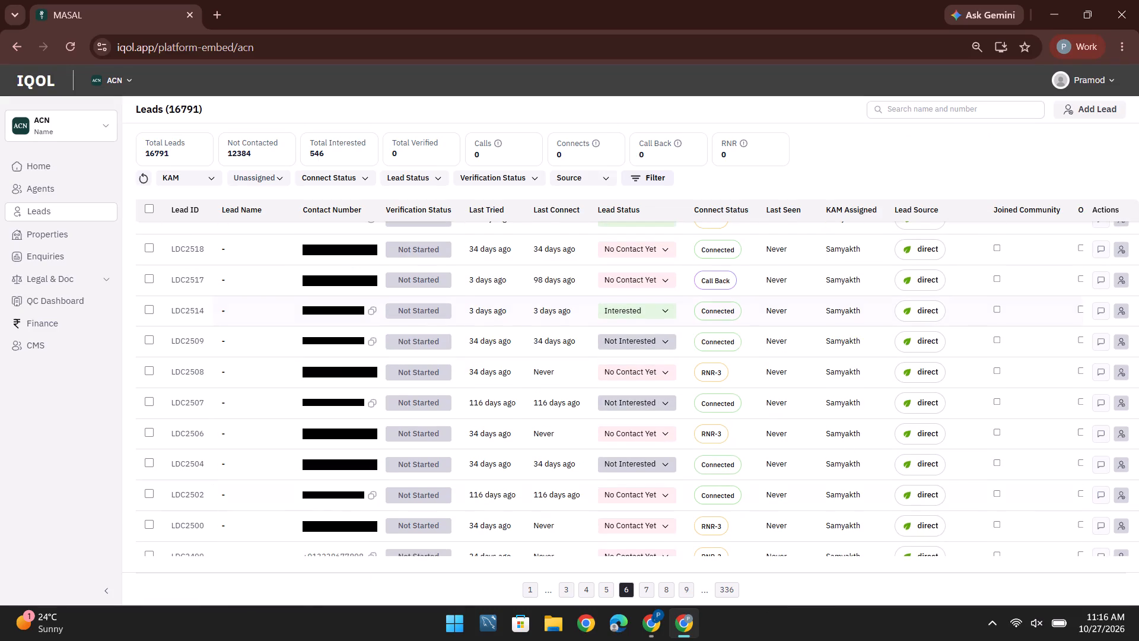
# Filter the leads list by the KAMs Surendra and Daniel.
pyautogui.click(212, 174)
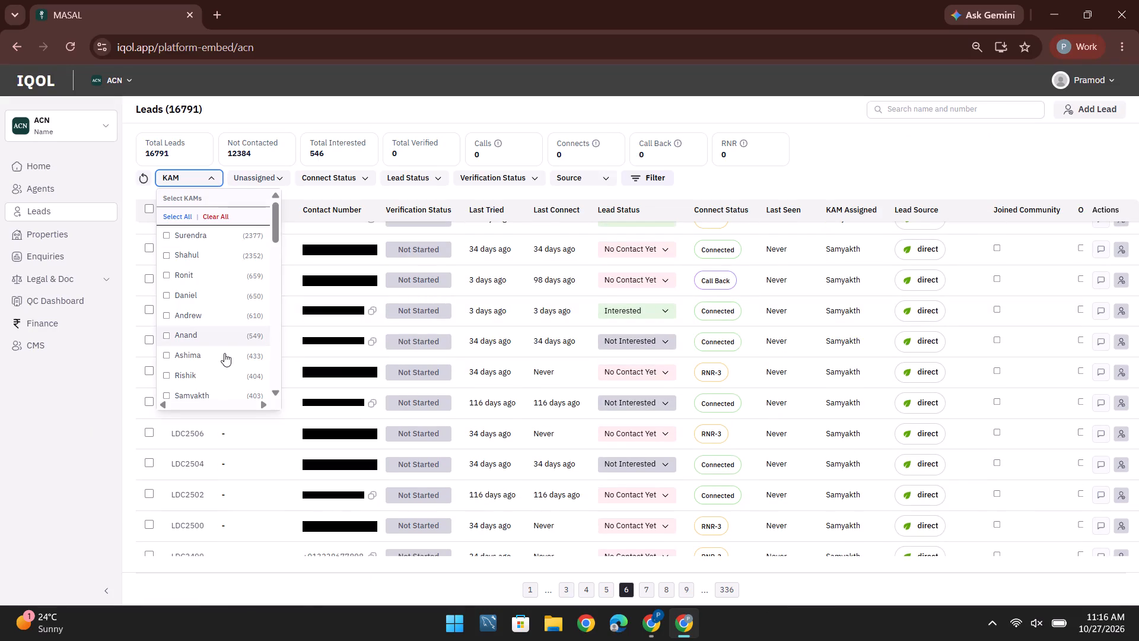
pyautogui.click(249, 227)
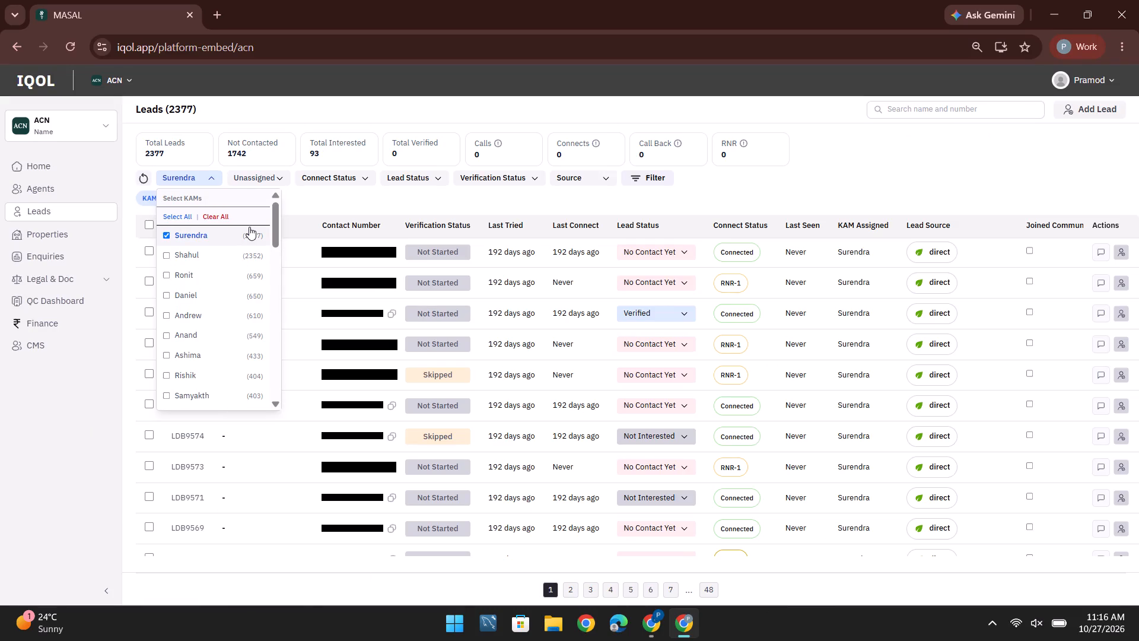
pyautogui.click(225, 291)
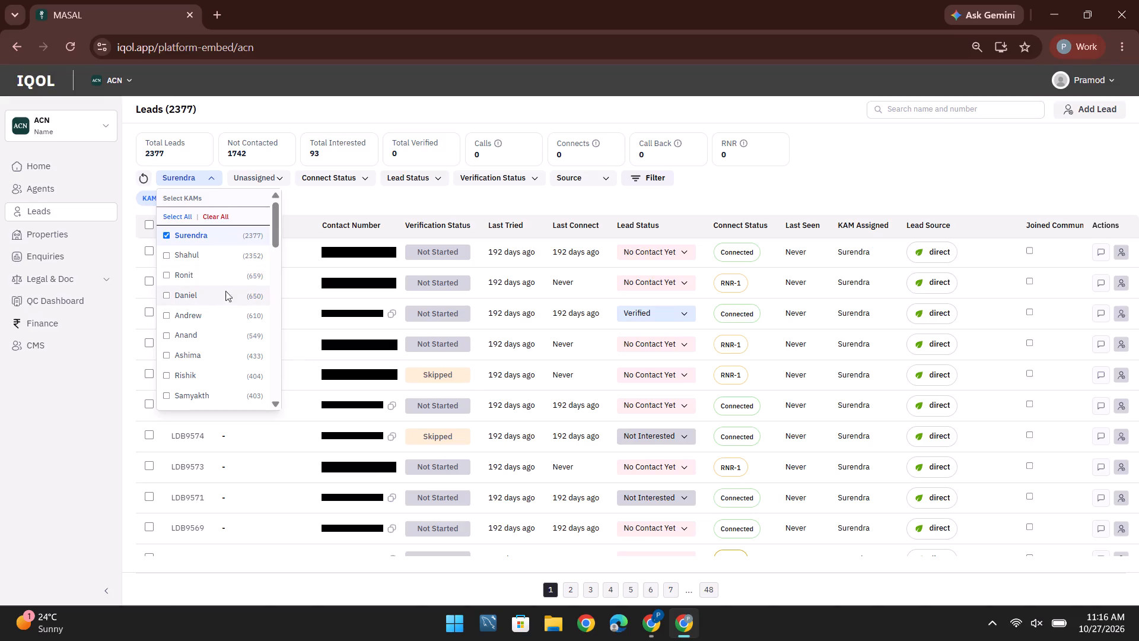
pyautogui.click(669, 201)
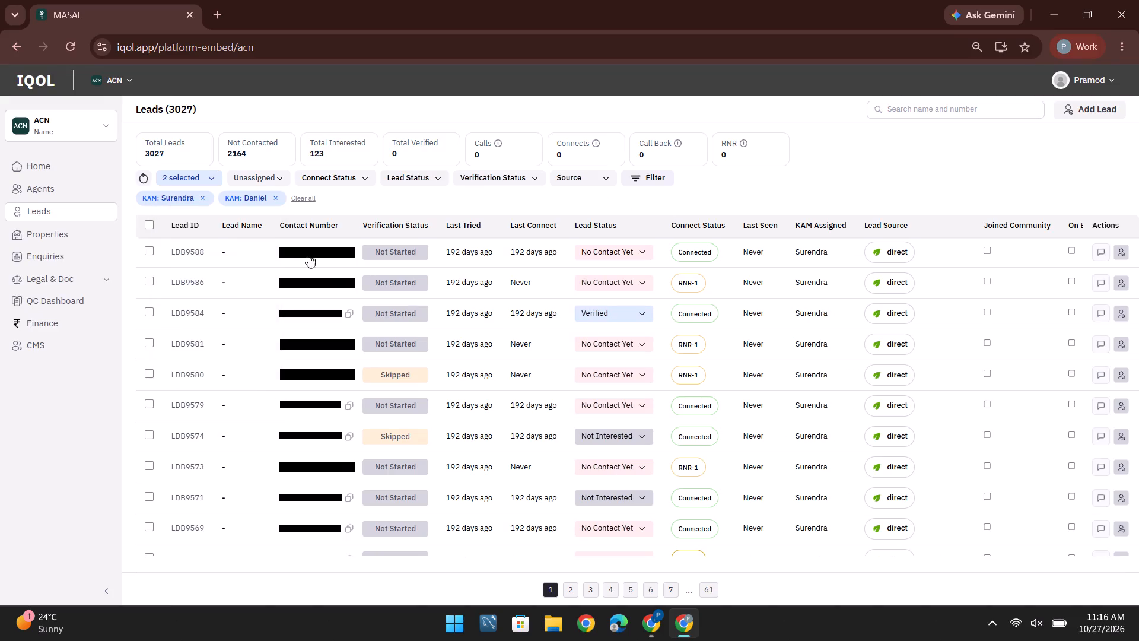
# Narrow the filtered leads to the verification status Filled By User.
pyautogui.click(421, 180)
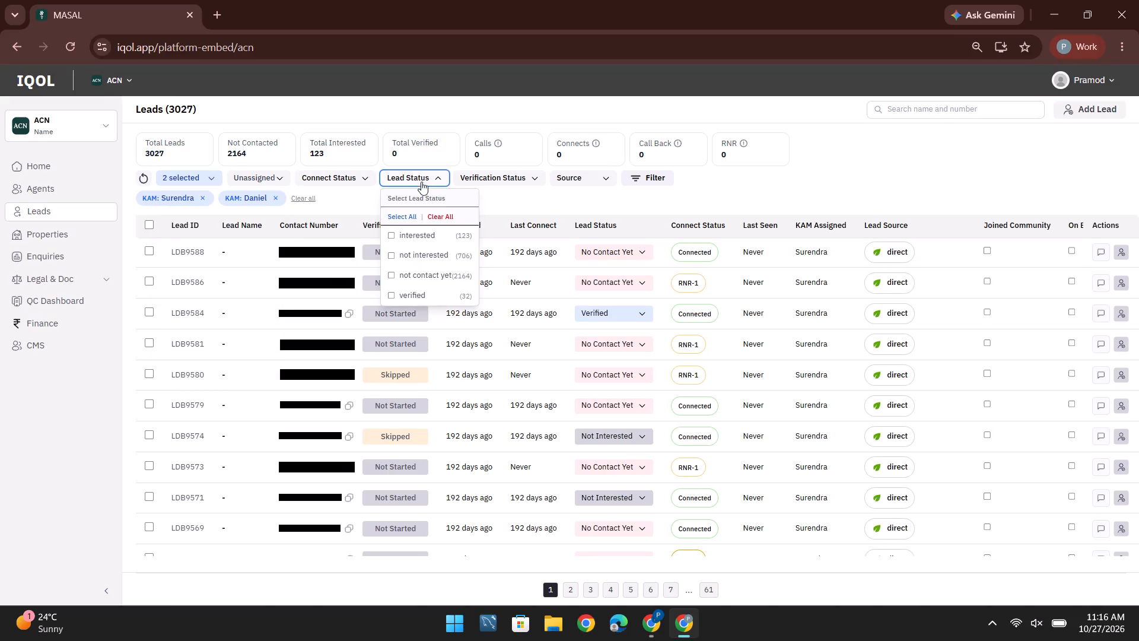
pyautogui.click(514, 181)
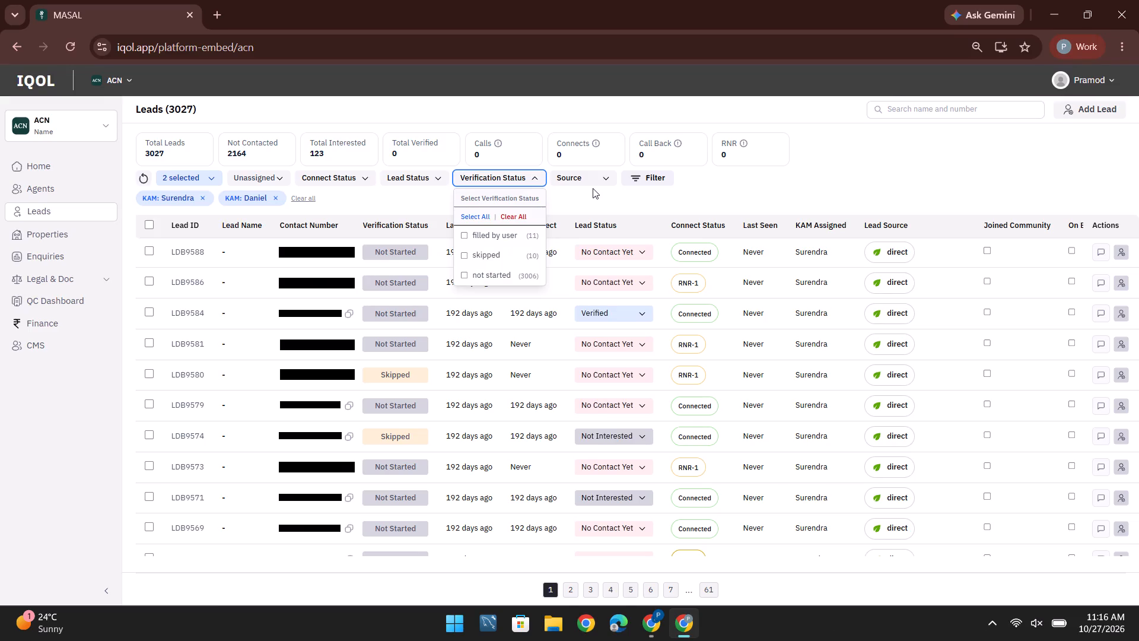
# Restrict the KAM-filtered leads to the verification status Filled By User.
pyautogui.click(496, 235)
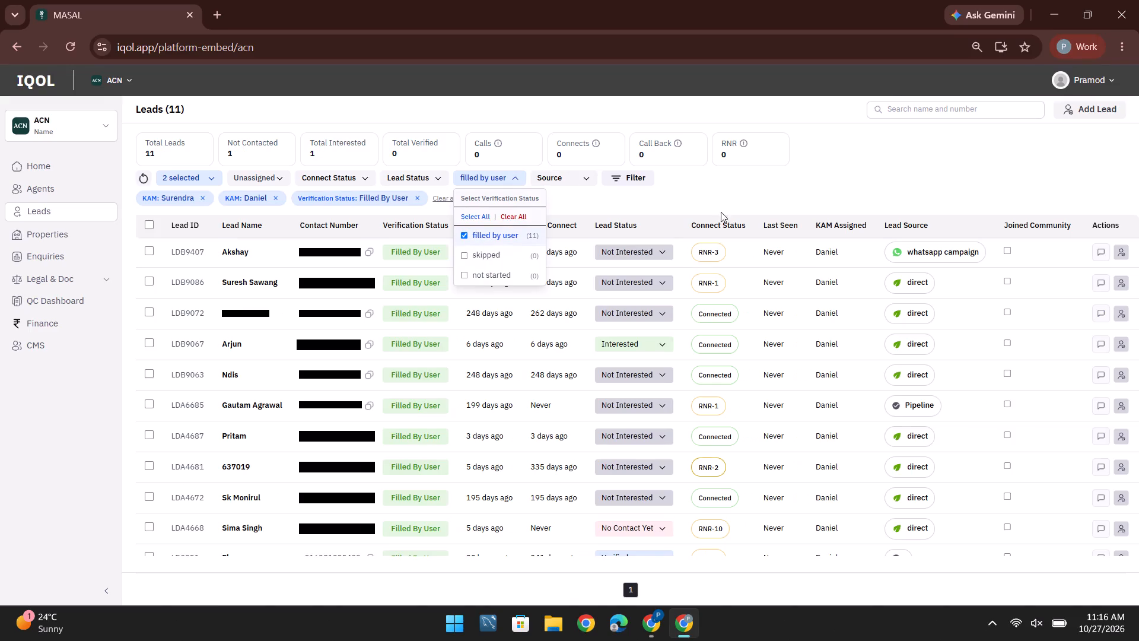
pyautogui.click(733, 195)
# Review the filtered leads down to the last row, checking their lead and connect statuses.
pyautogui.hscroll(1, 671, 394)
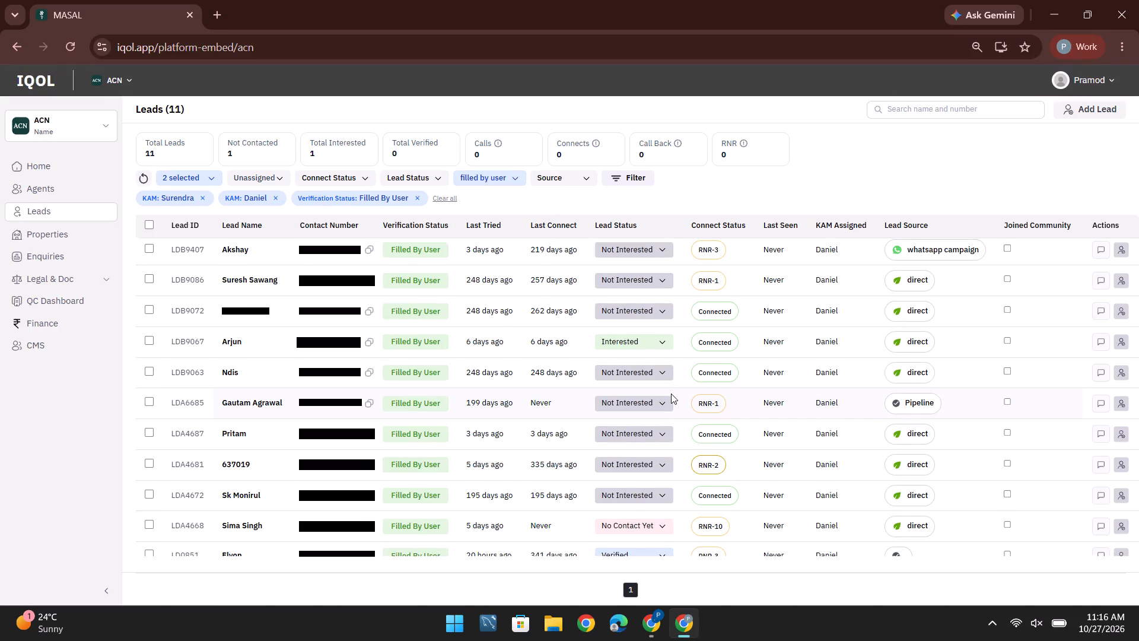
pyautogui.hscroll(2, 671, 394)
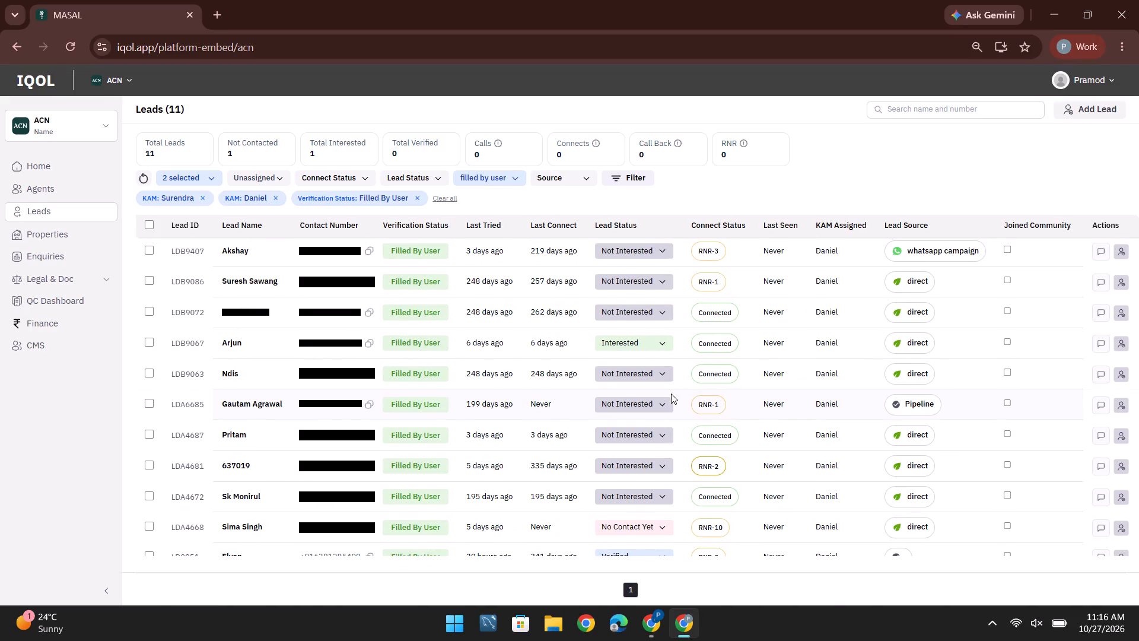
pyautogui.scroll(-1, 671, 394)
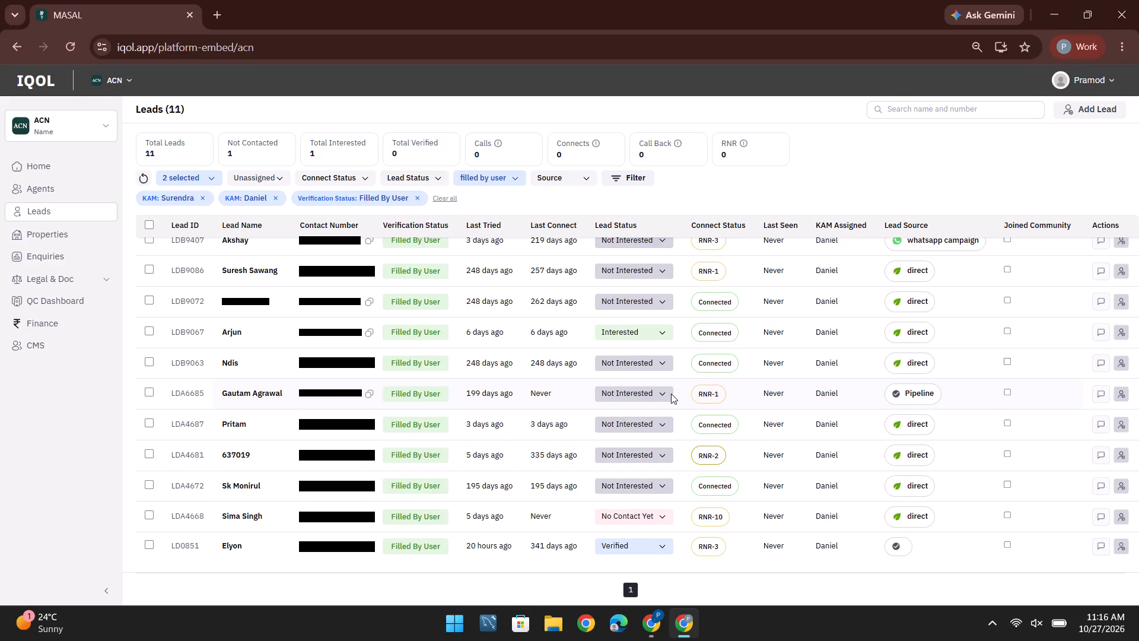
pyautogui.scroll(1, 671, 394)
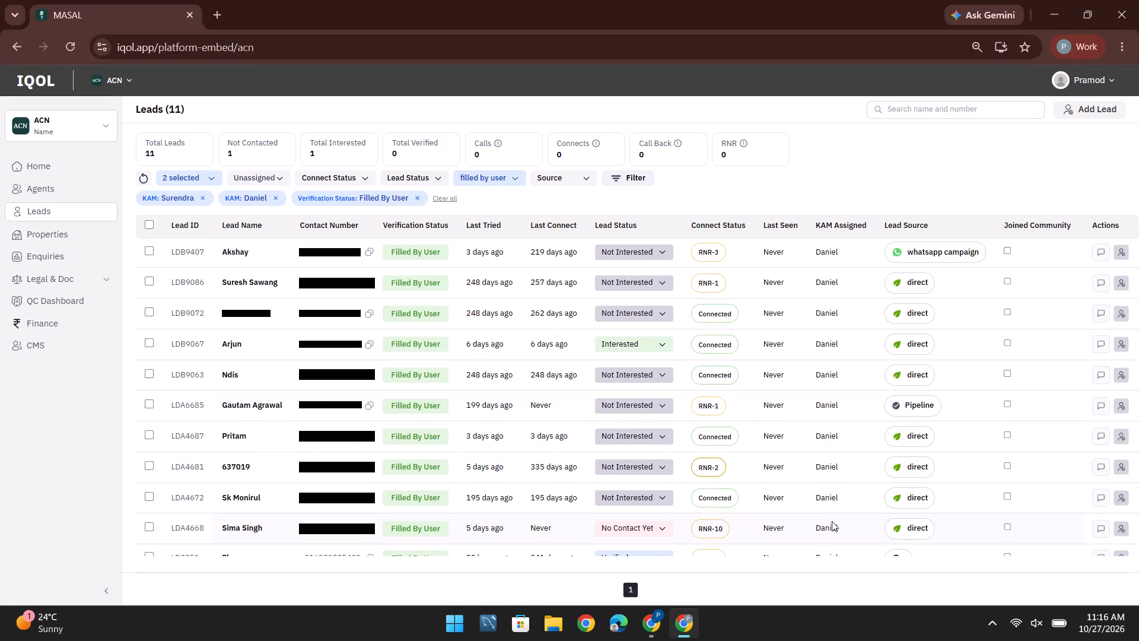
pyautogui.click(1099, 502)
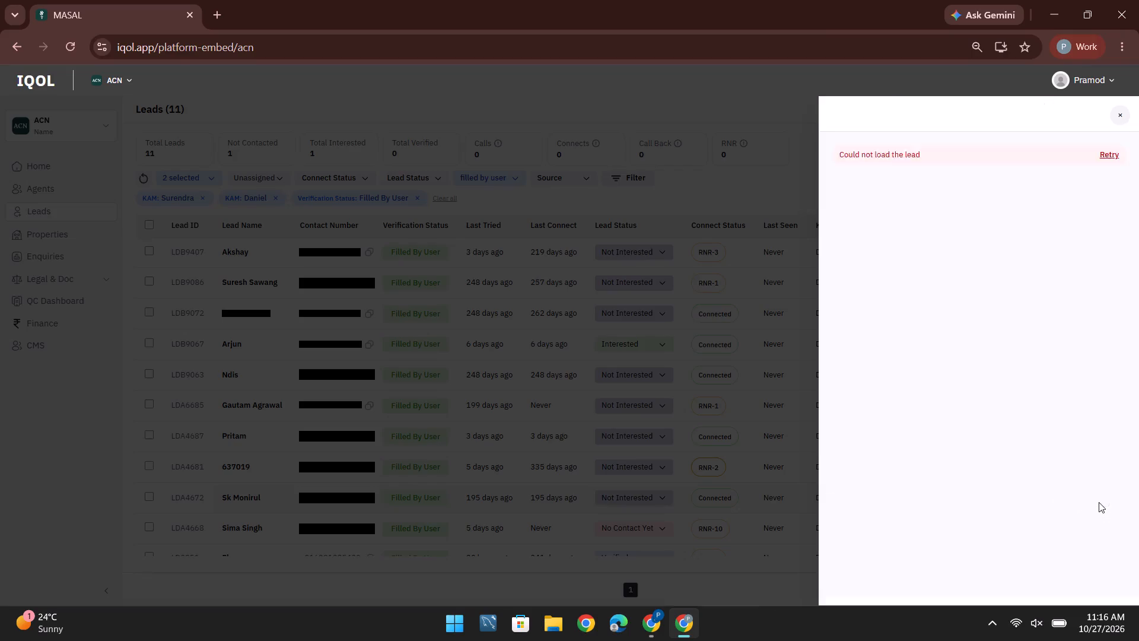
pyautogui.scroll(-1, 966, 512)
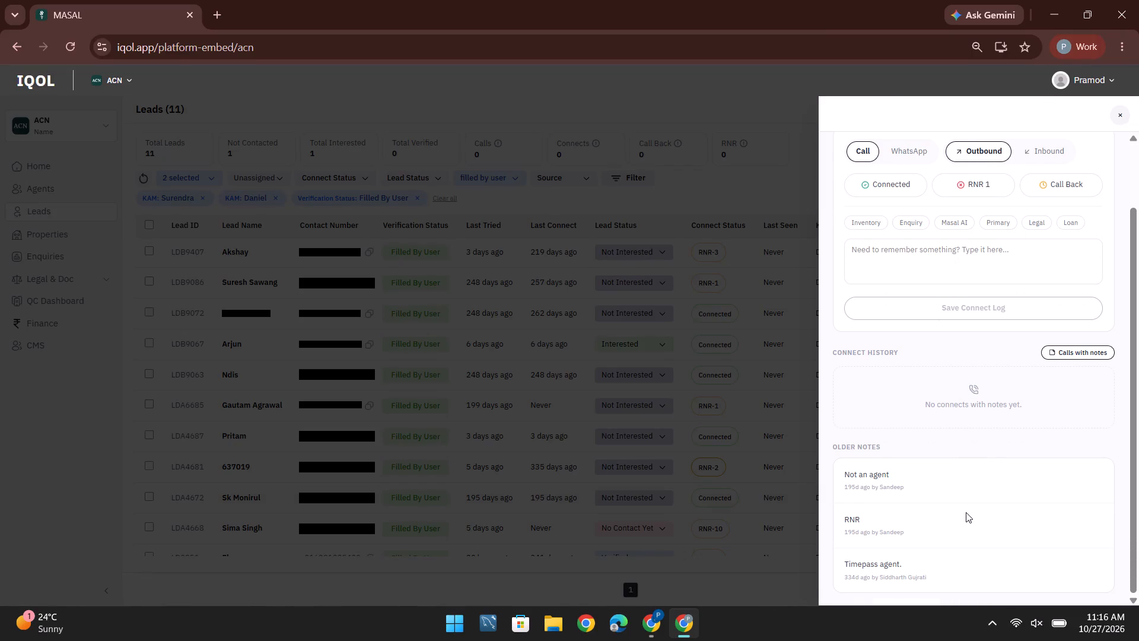
pyautogui.scroll(-2, 966, 512)
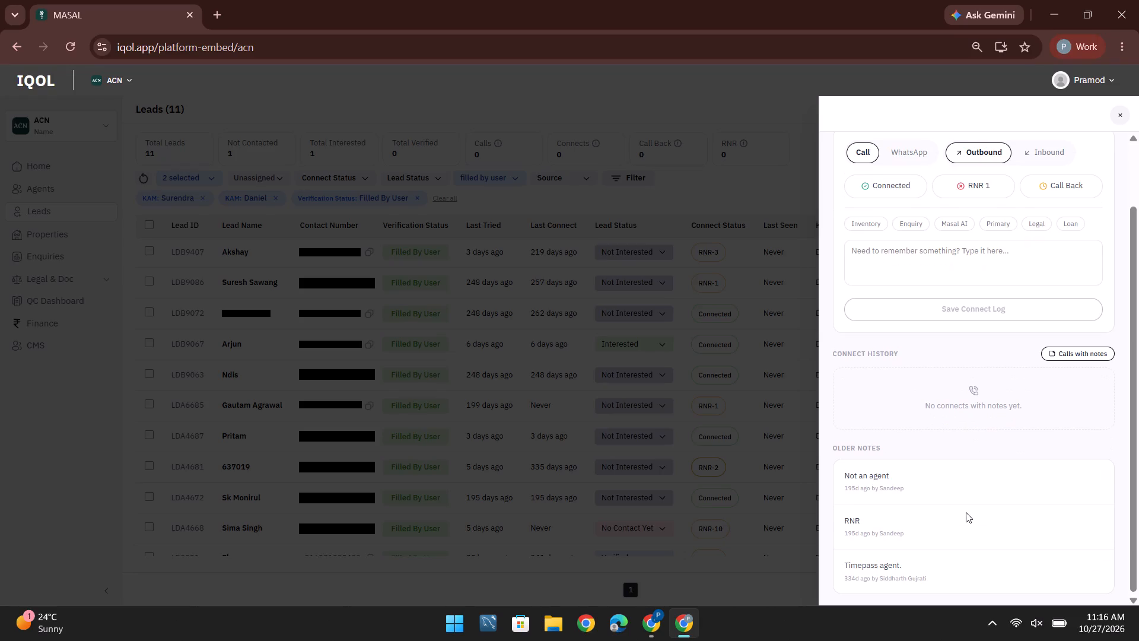
pyautogui.hscroll(1, 966, 512)
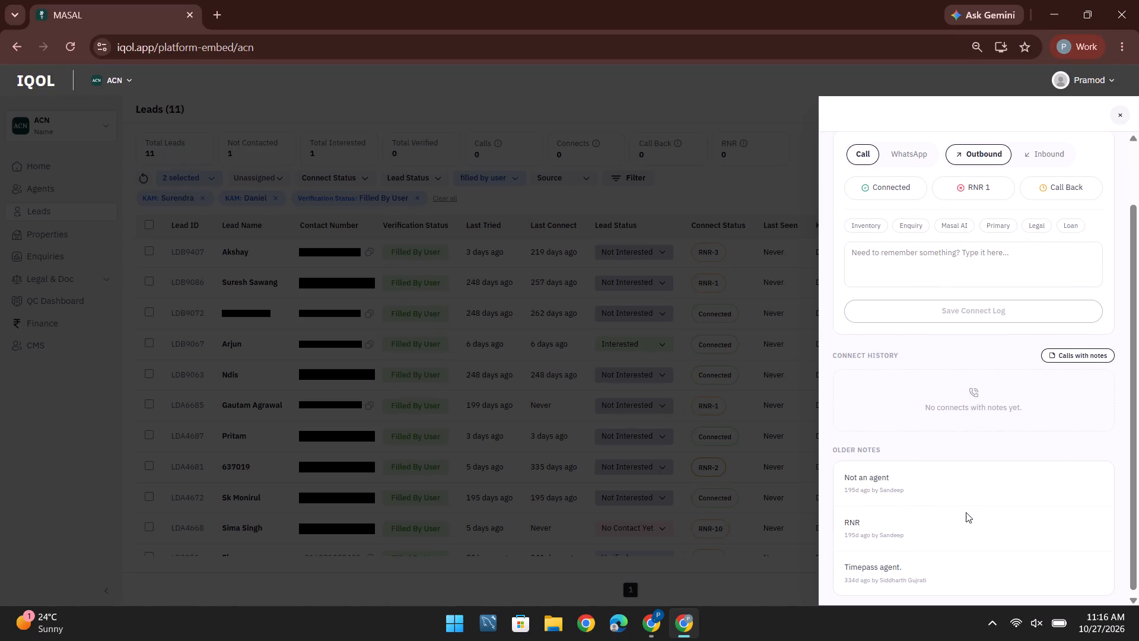
pyautogui.hscroll(1, 966, 512)
pyautogui.click(796, 578)
pyautogui.scroll(1, 898, 473)
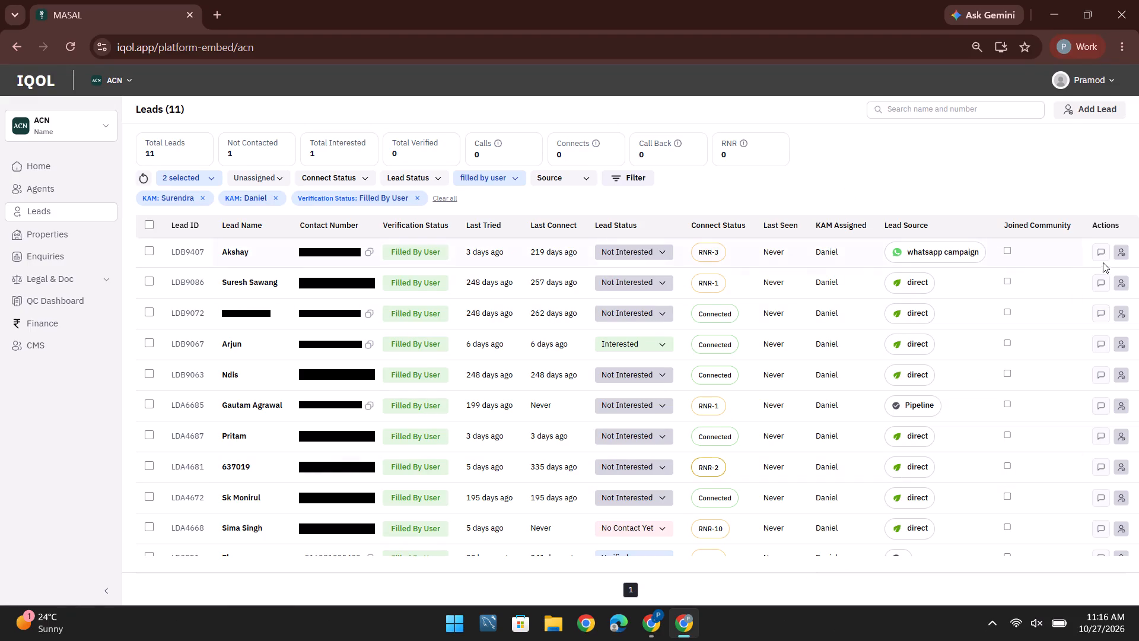
pyautogui.click(1103, 243)
pyautogui.scroll(-1, 949, 459)
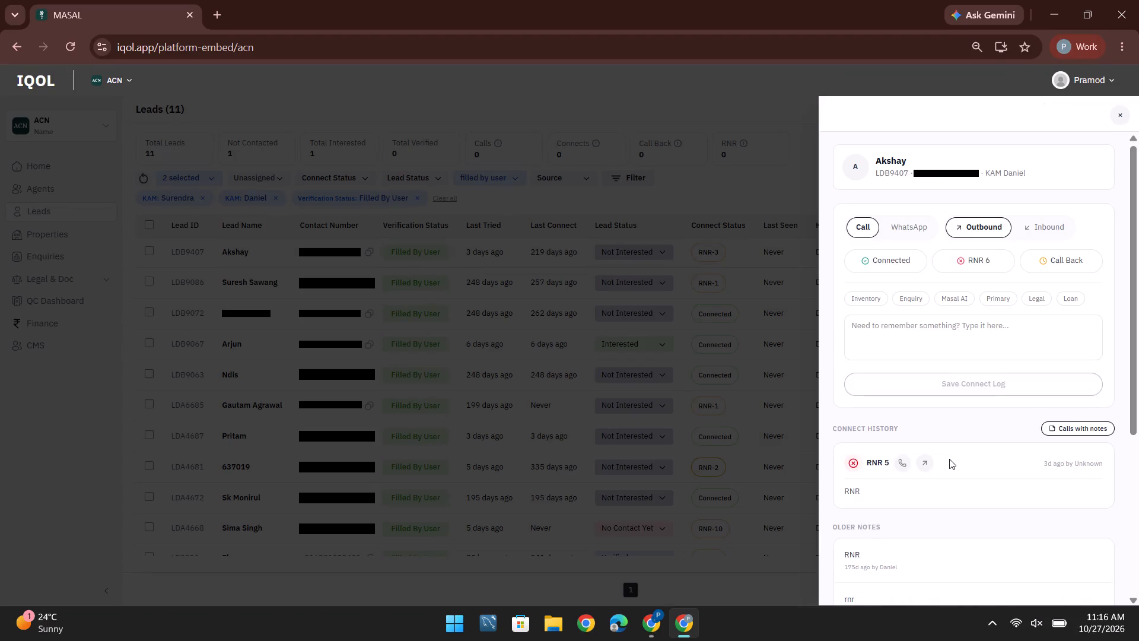
pyautogui.scroll(-2, 949, 459)
pyautogui.click(786, 575)
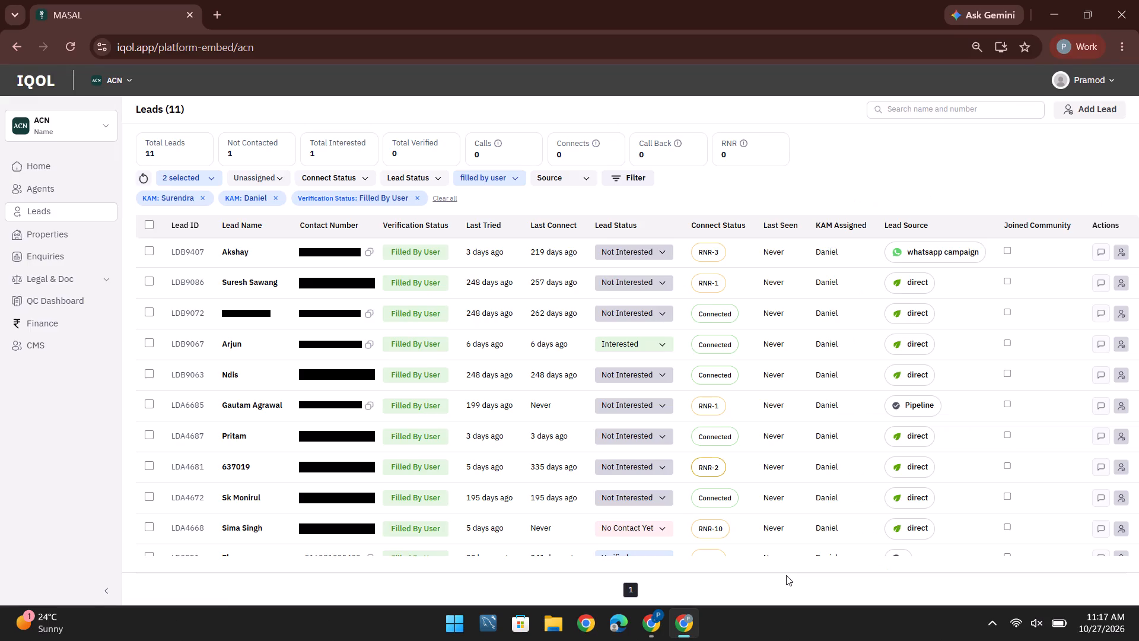
pyautogui.click(1100, 283)
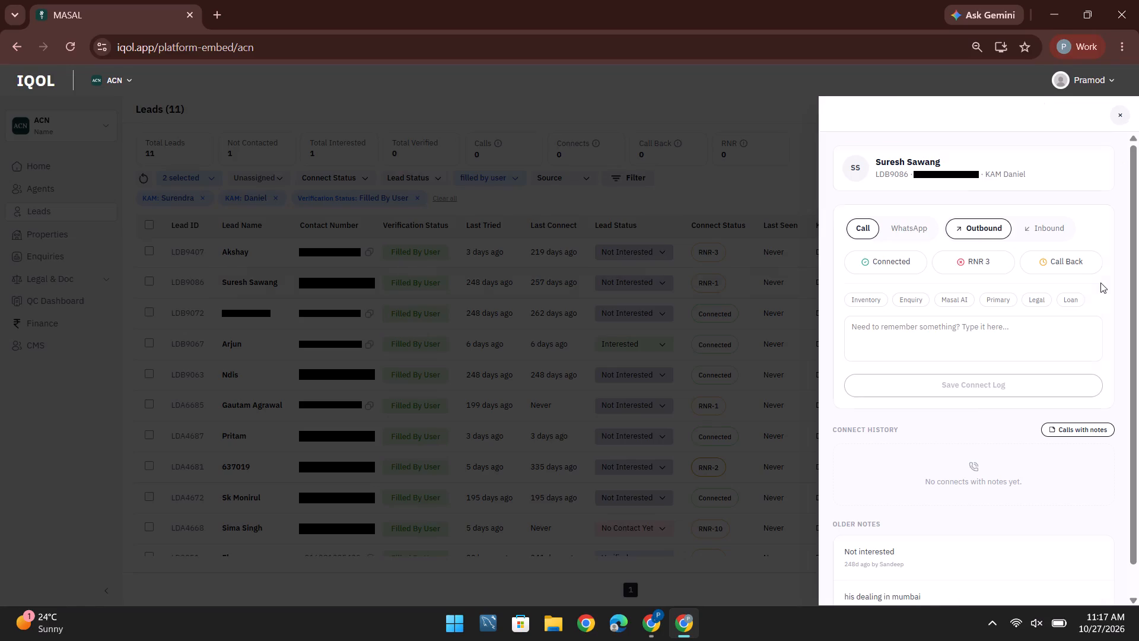
pyautogui.scroll(-3, 973, 417)
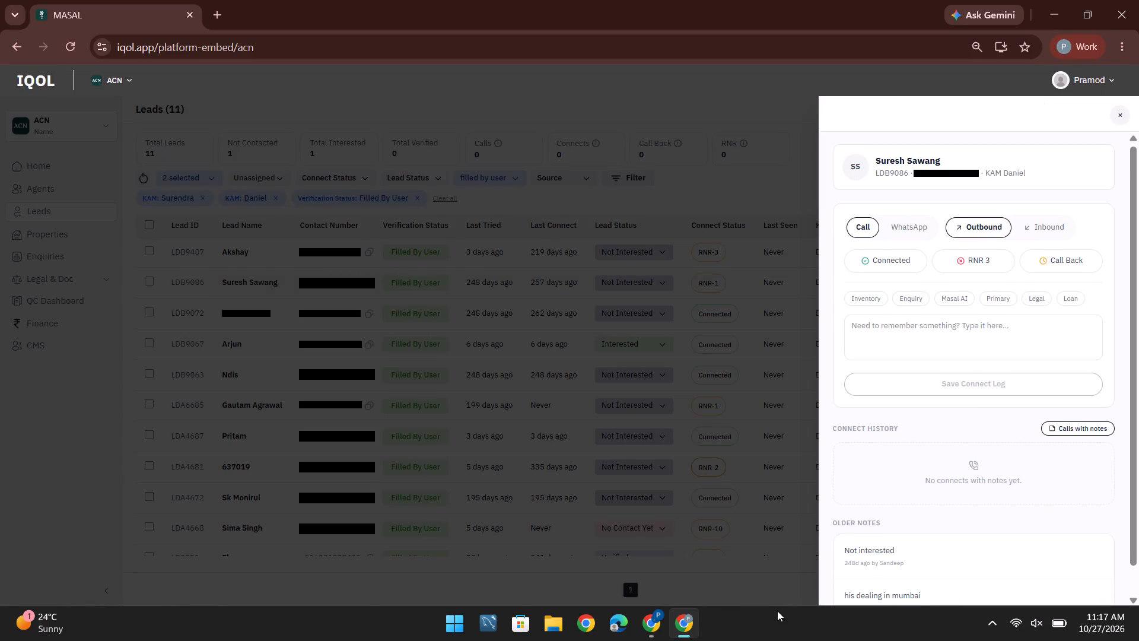
pyautogui.click(777, 611)
pyautogui.click(797, 587)
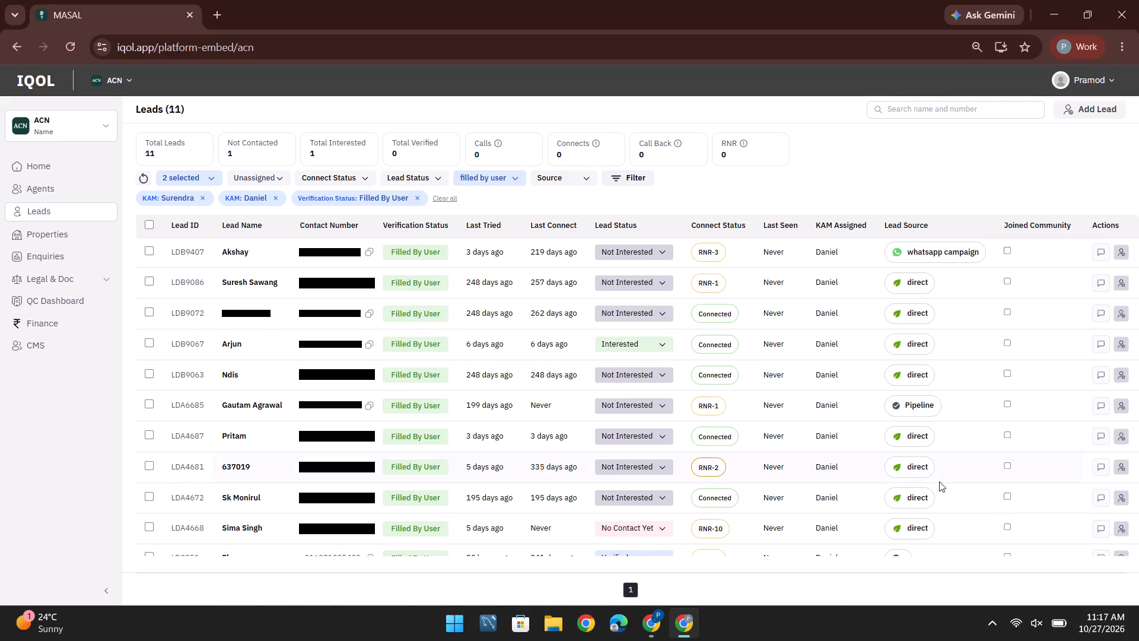
pyautogui.scroll(-4, 939, 481)
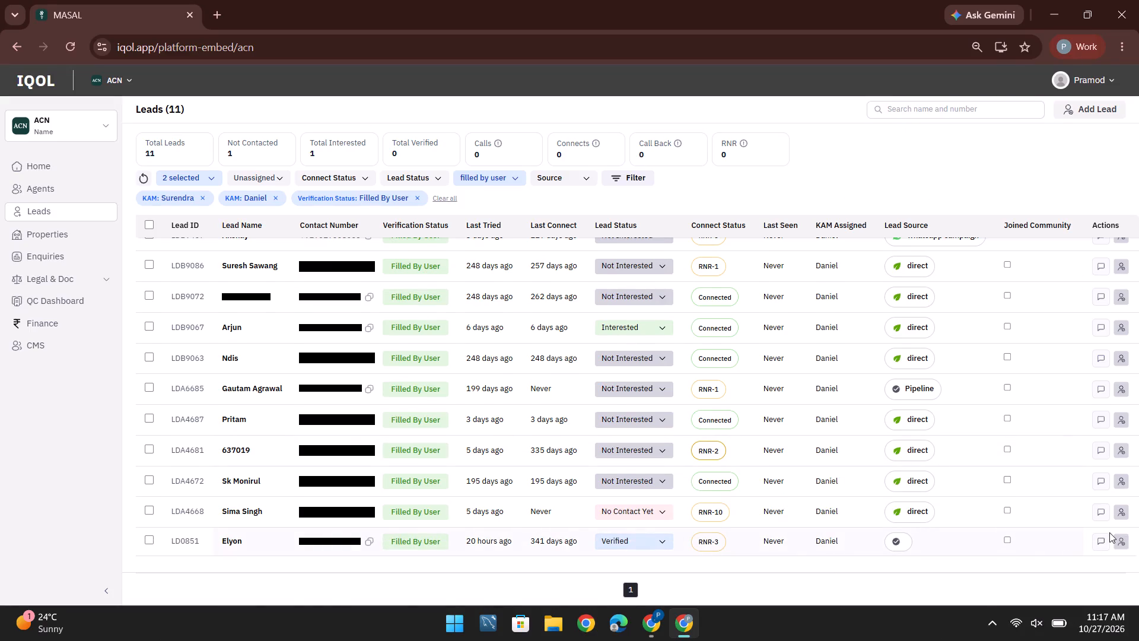
pyautogui.click(1098, 549)
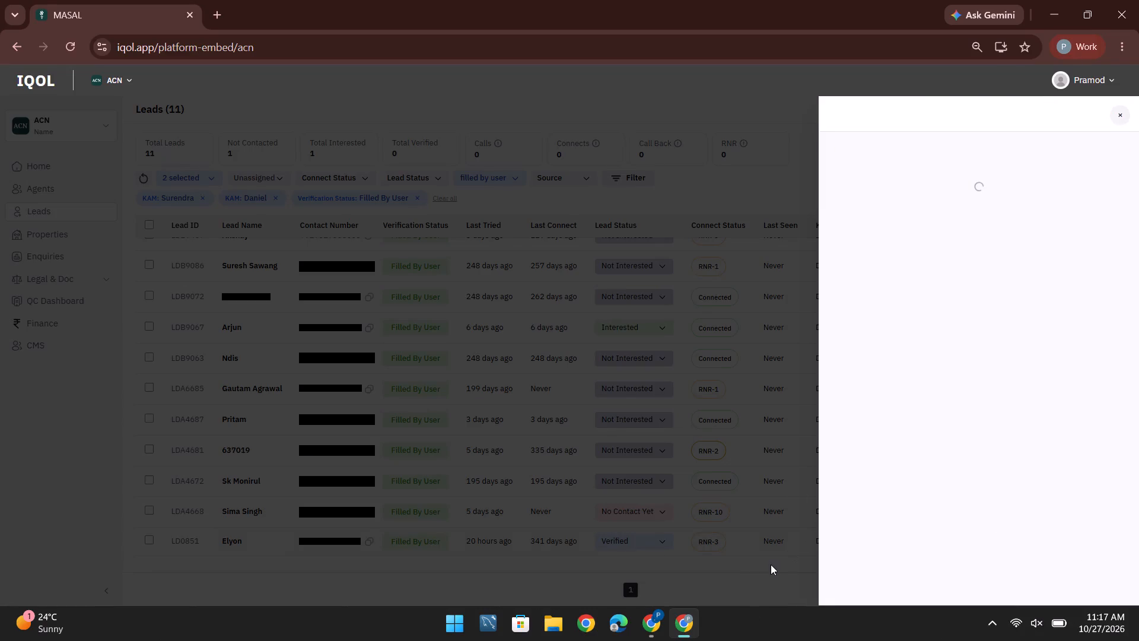
pyautogui.click(769, 568)
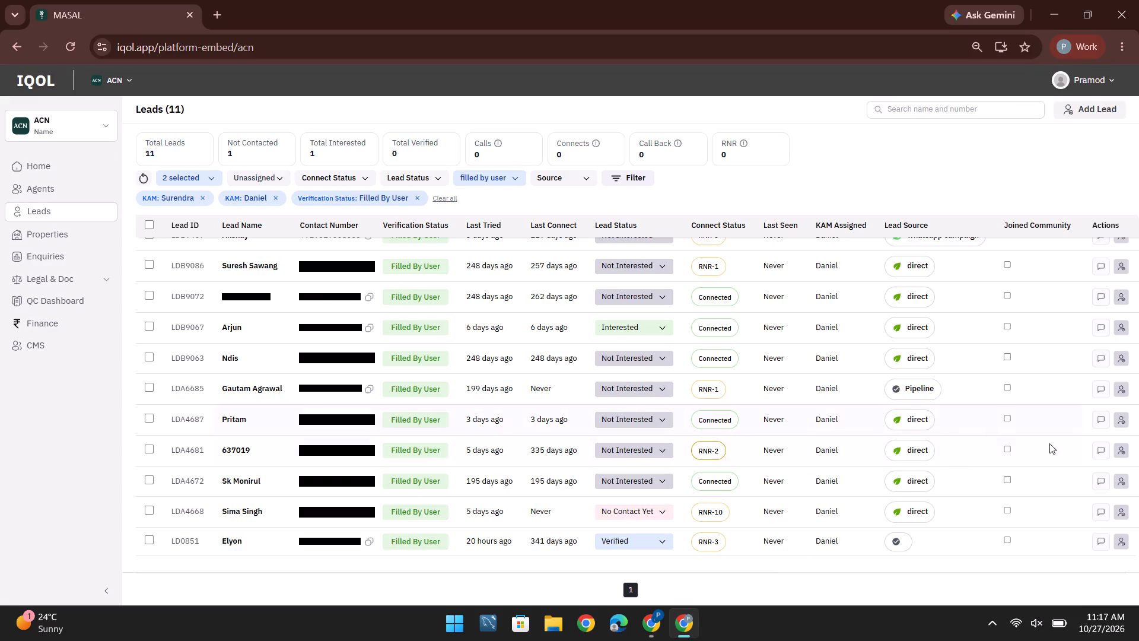
pyautogui.click(1099, 445)
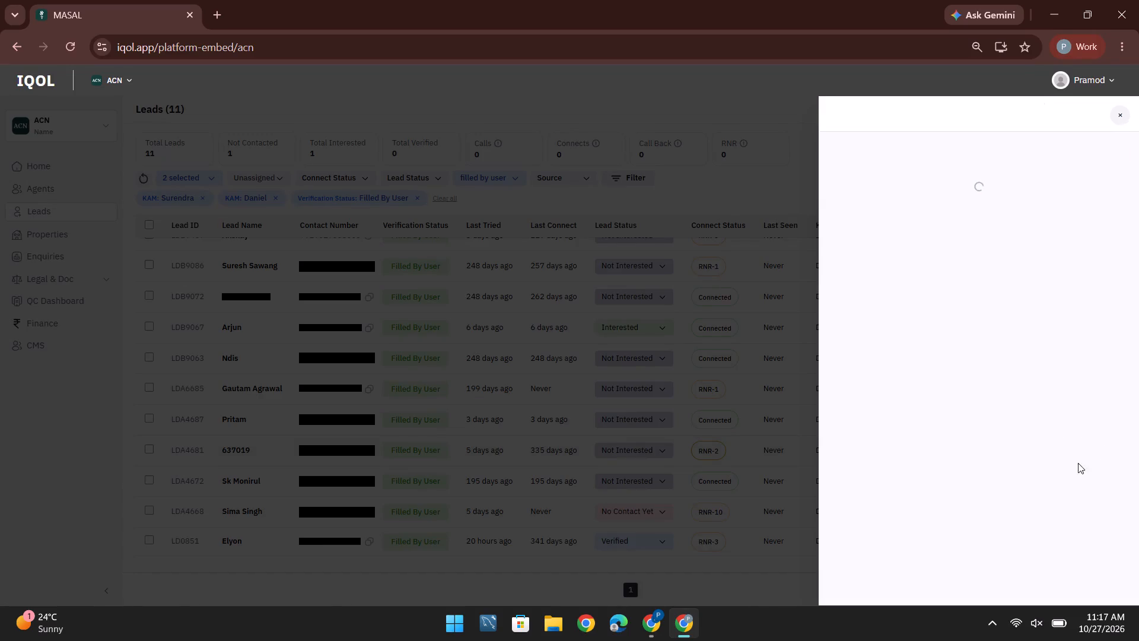
pyautogui.click(759, 584)
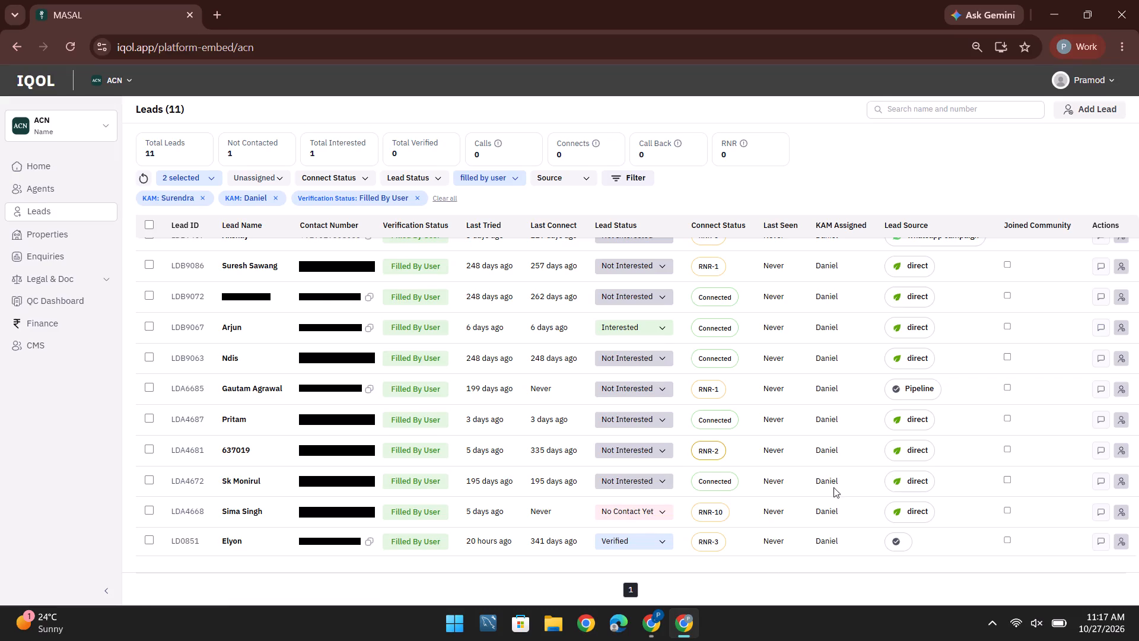
pyautogui.click(1095, 415)
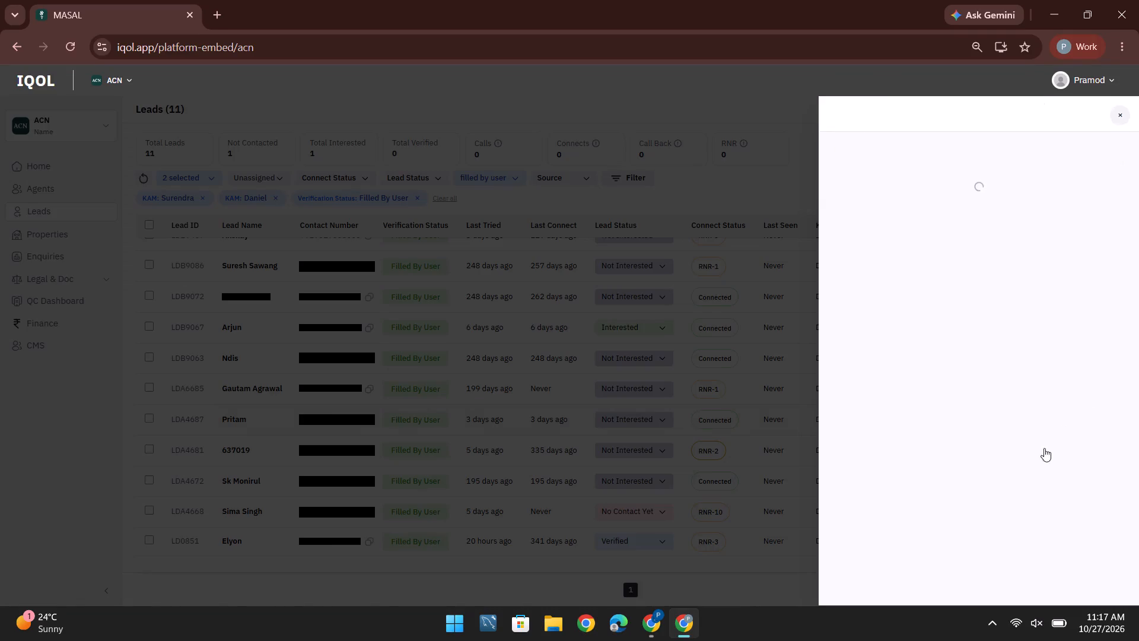
pyautogui.scroll(-2, 940, 504)
pyautogui.click(770, 589)
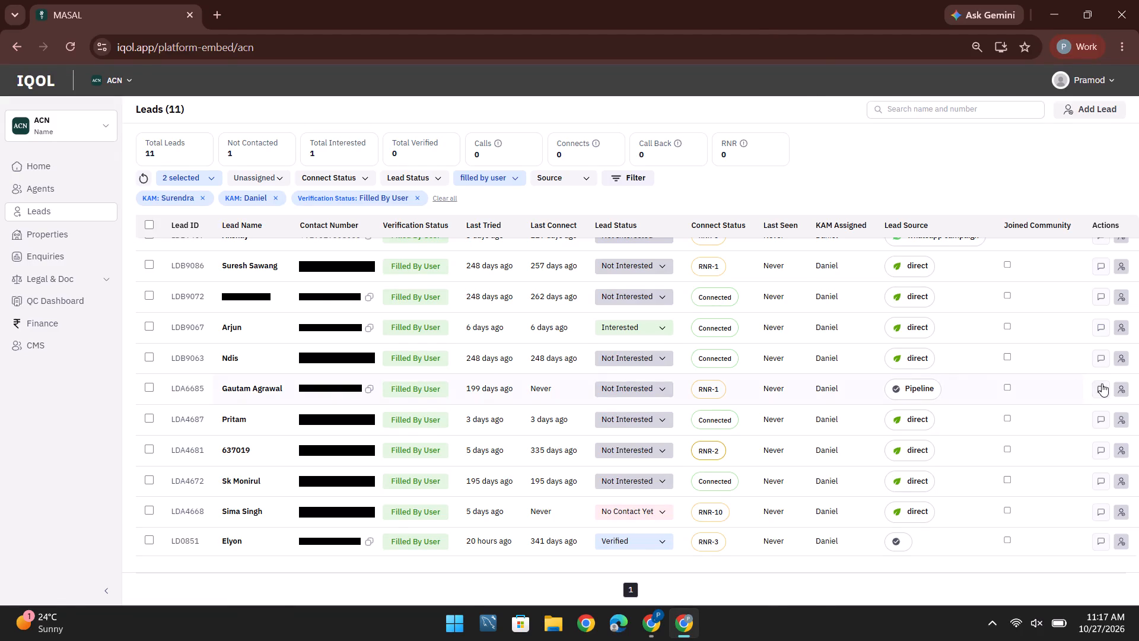
pyautogui.click(1102, 383)
pyautogui.scroll(-2, 977, 517)
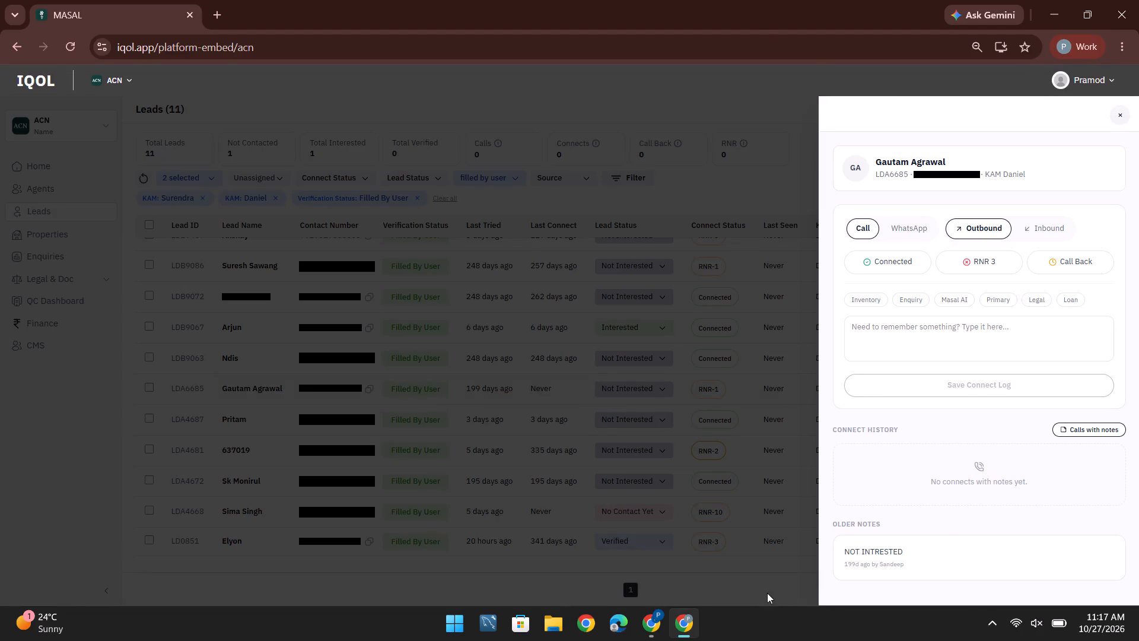
pyautogui.click(767, 593)
pyautogui.scroll(1, 912, 425)
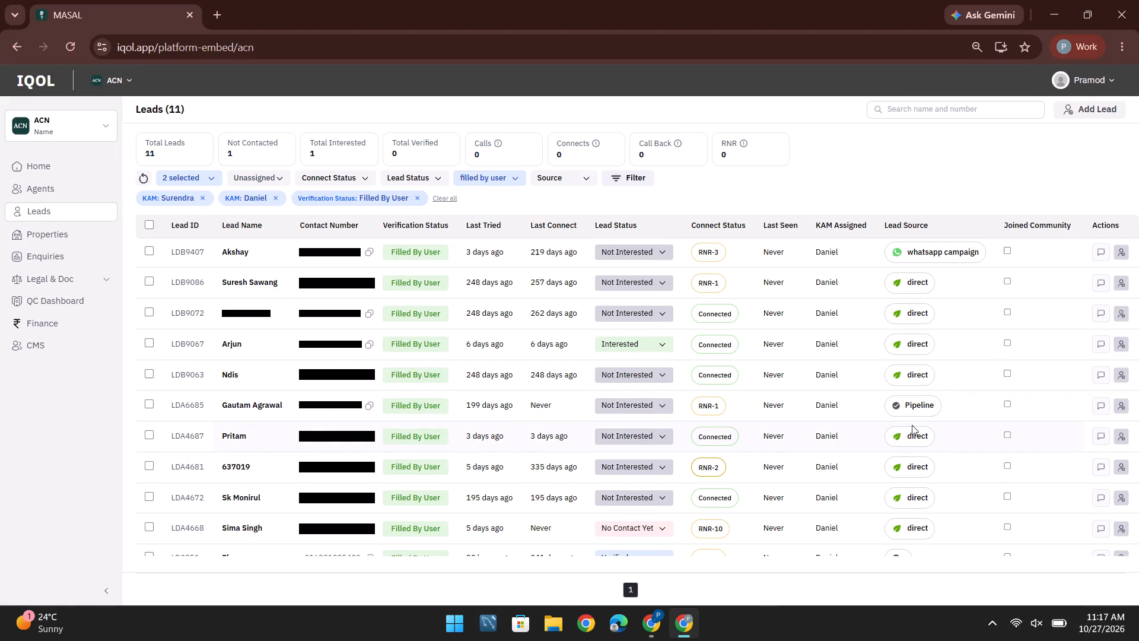
pyautogui.click(1104, 376)
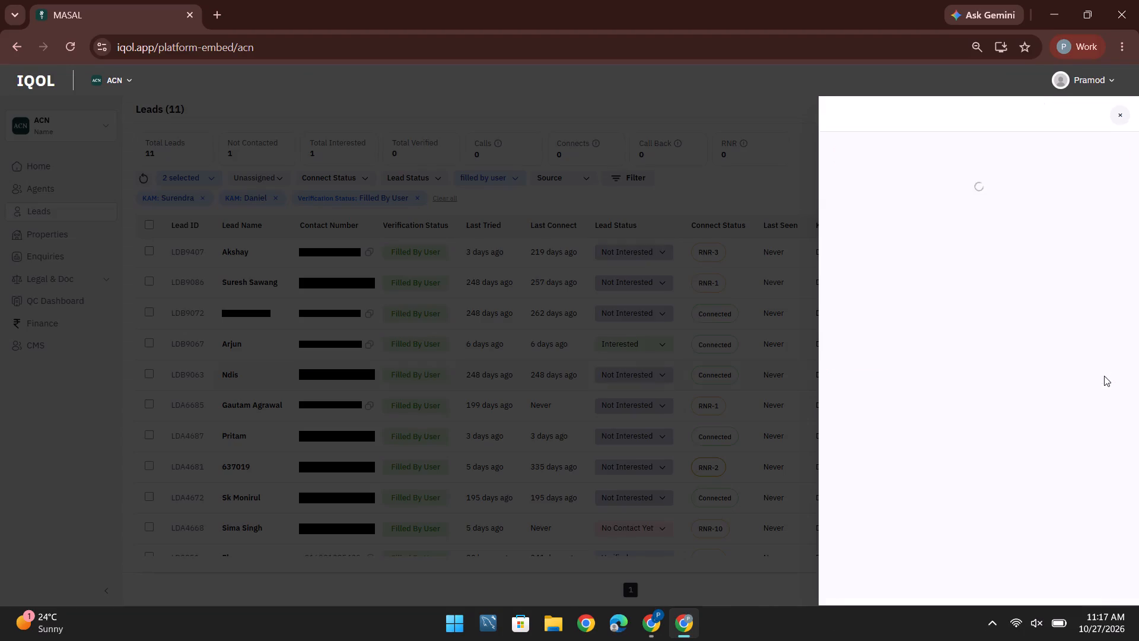
pyautogui.scroll(-2, 991, 501)
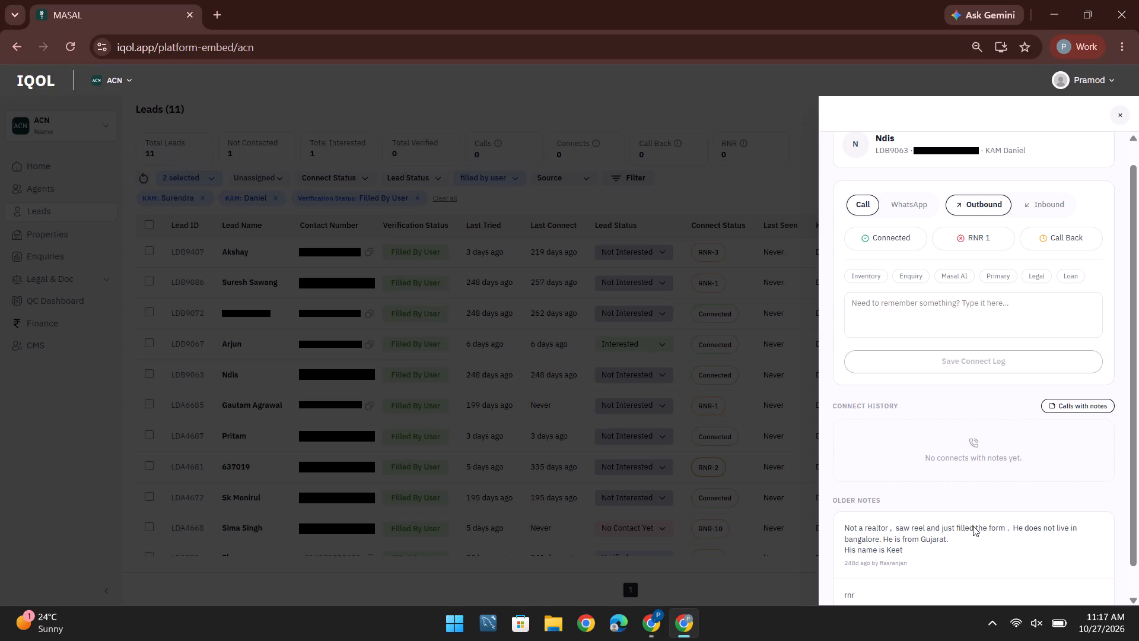
pyautogui.click(785, 589)
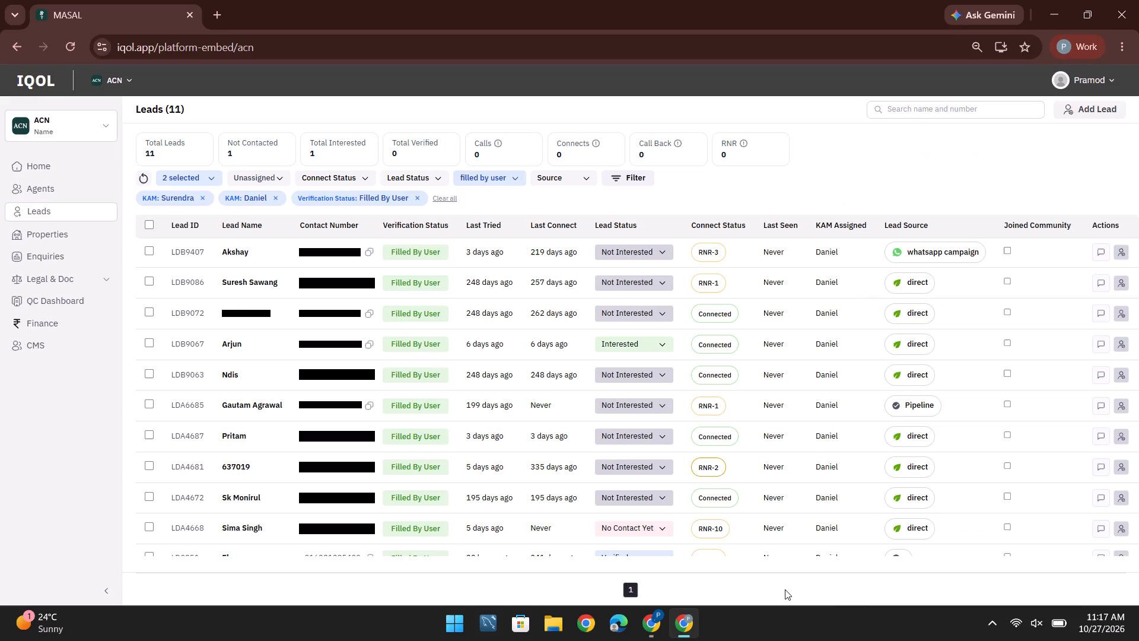
pyautogui.scroll(1, 857, 508)
pyautogui.hscroll(1, 857, 508)
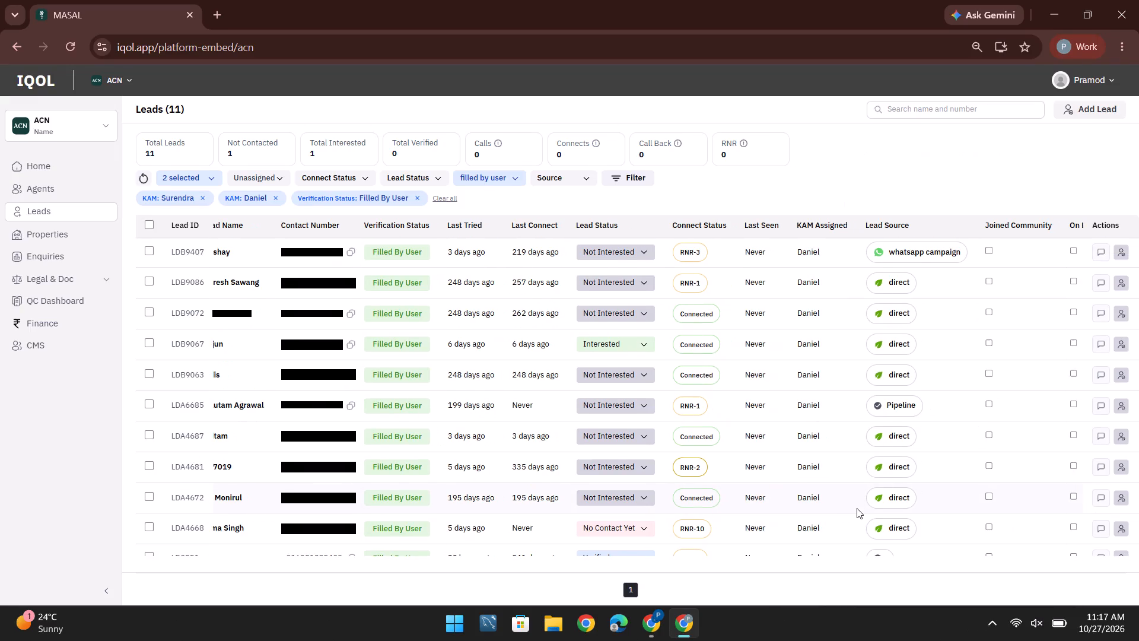
pyautogui.hscroll(1, 857, 508)
pyautogui.click(1095, 318)
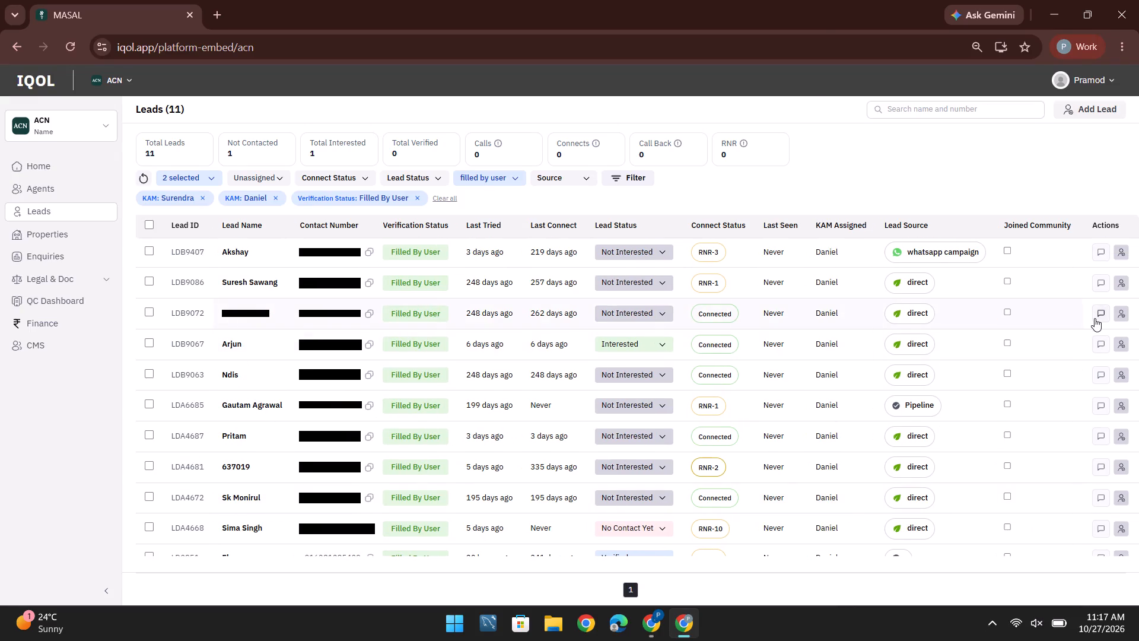
pyautogui.scroll(-2, 964, 458)
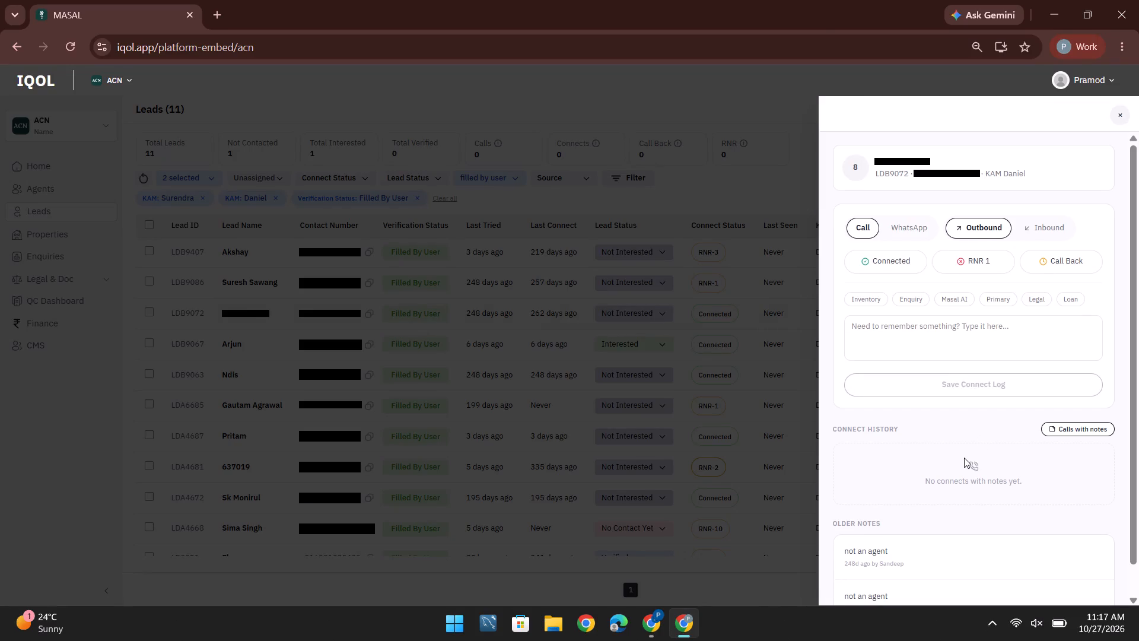
pyautogui.click(791, 579)
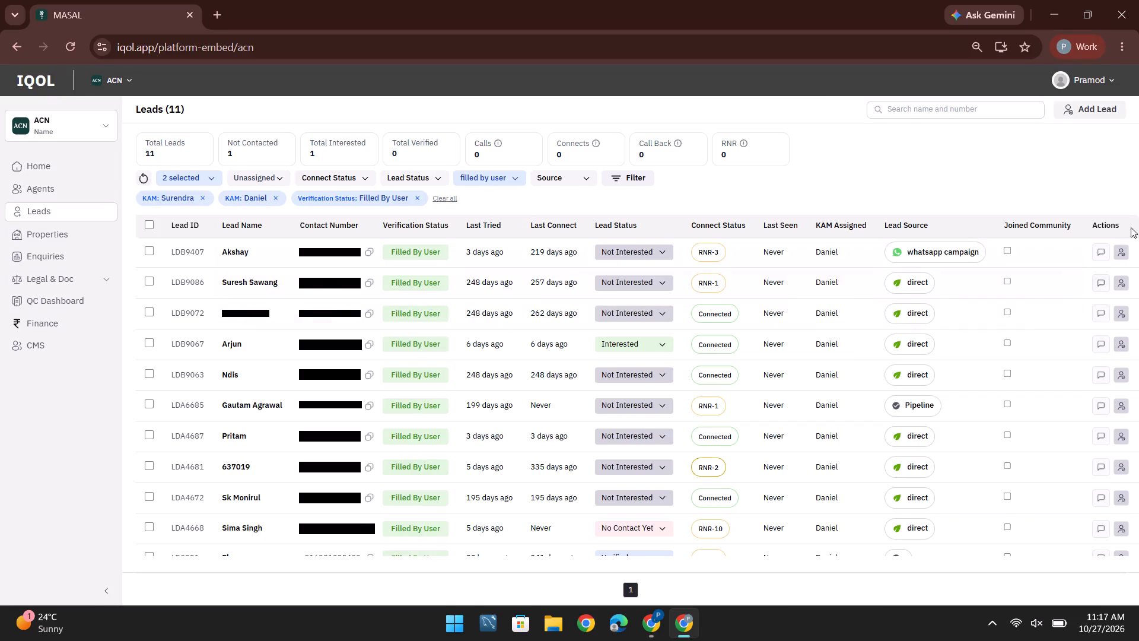
pyautogui.click(1103, 261)
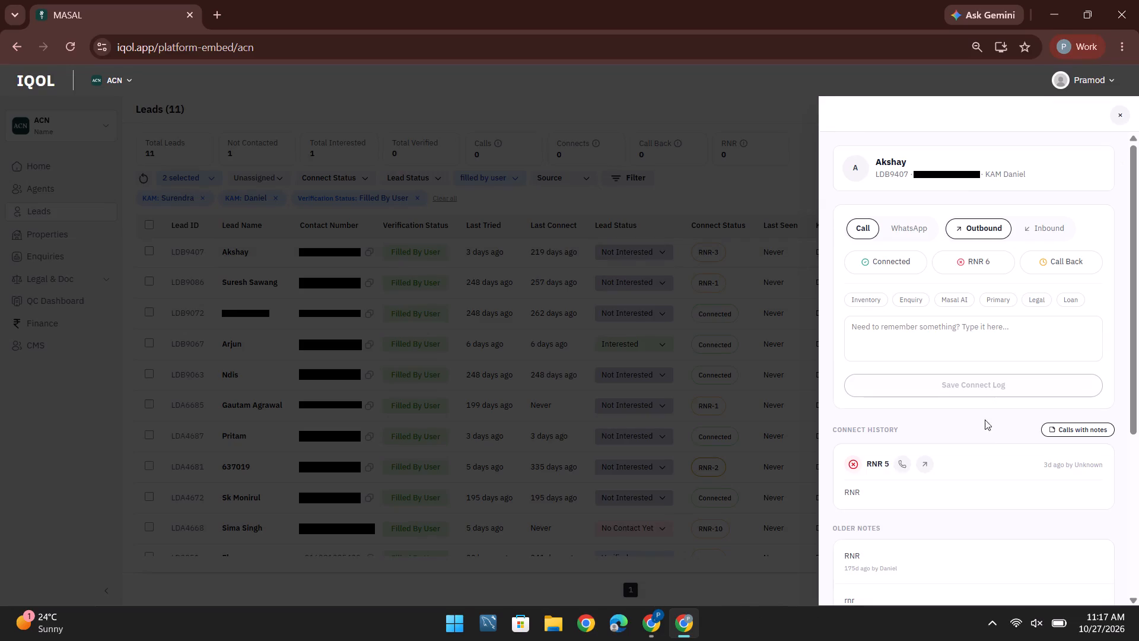
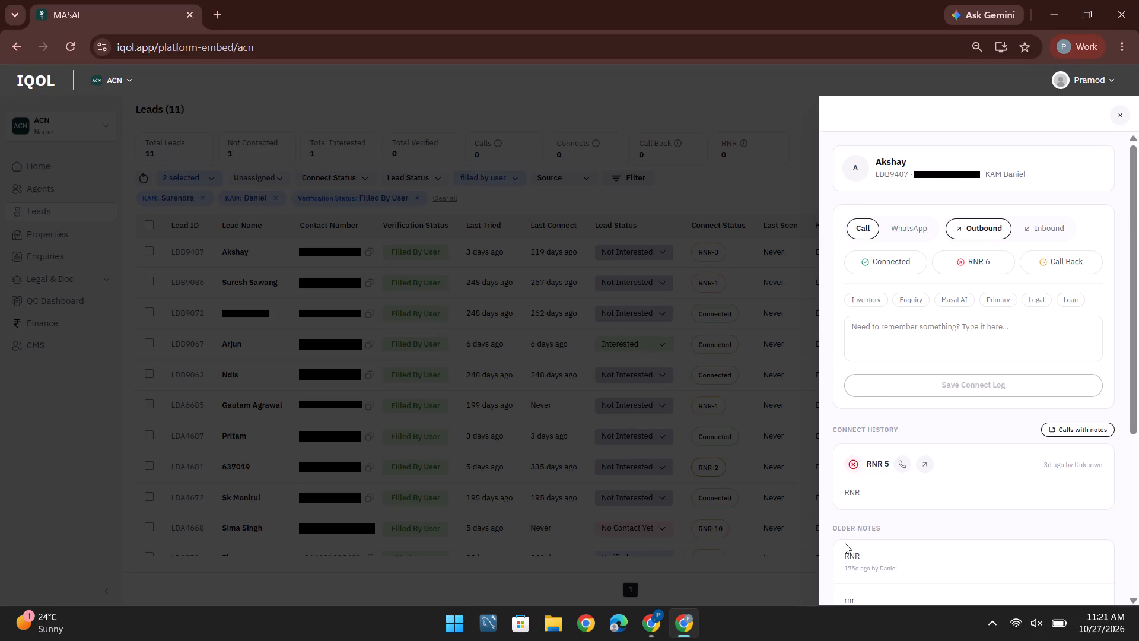
pyautogui.click(988, 624)
pyautogui.click(752, 573)
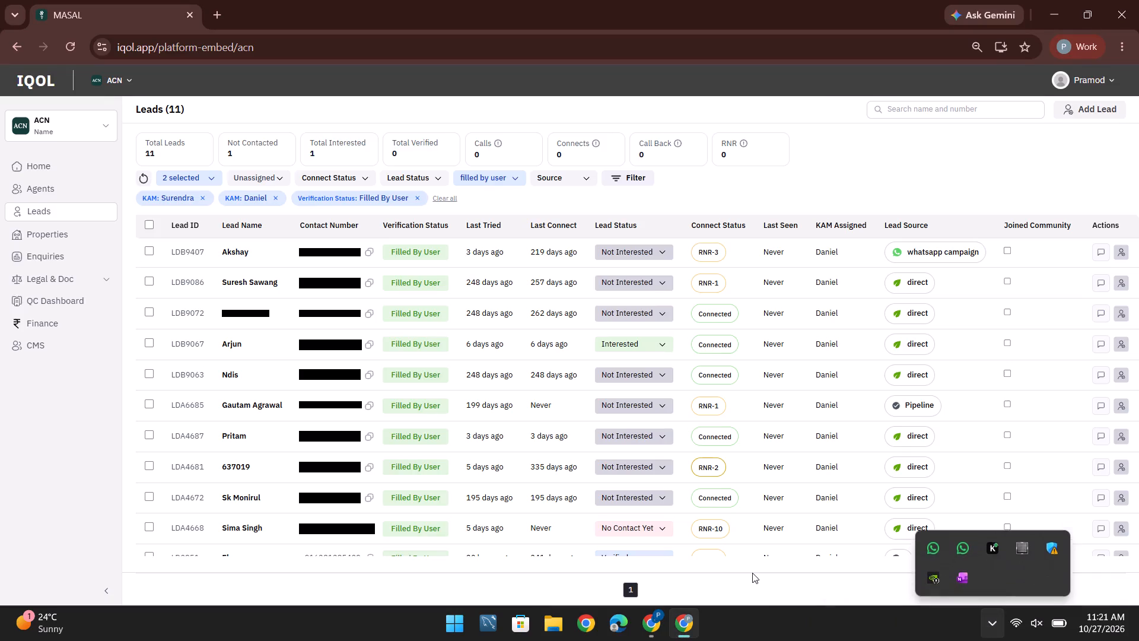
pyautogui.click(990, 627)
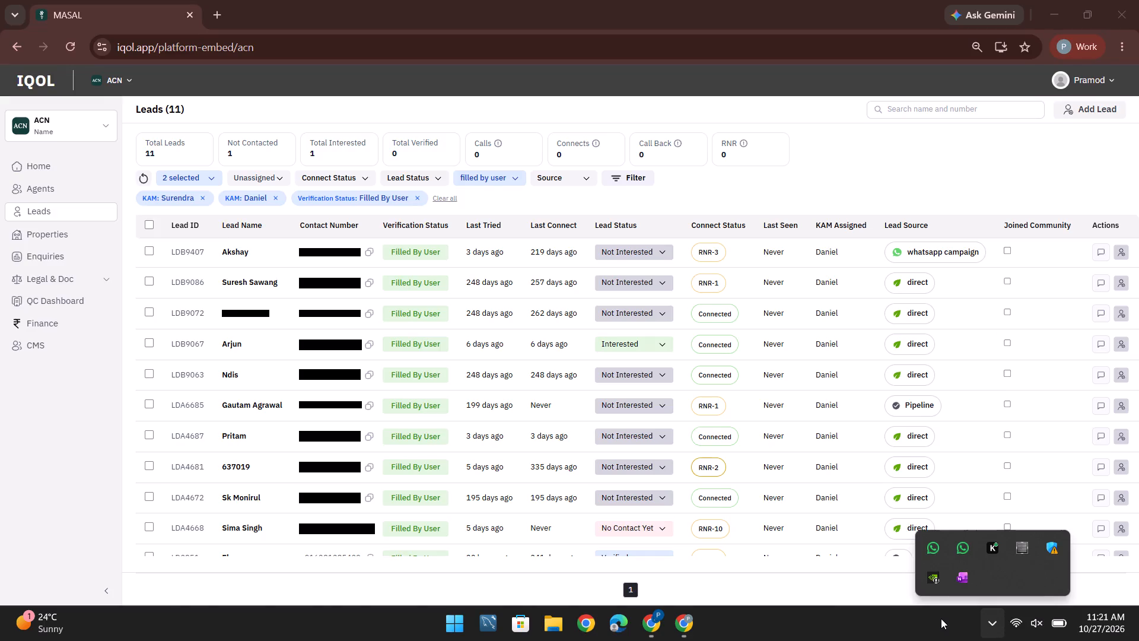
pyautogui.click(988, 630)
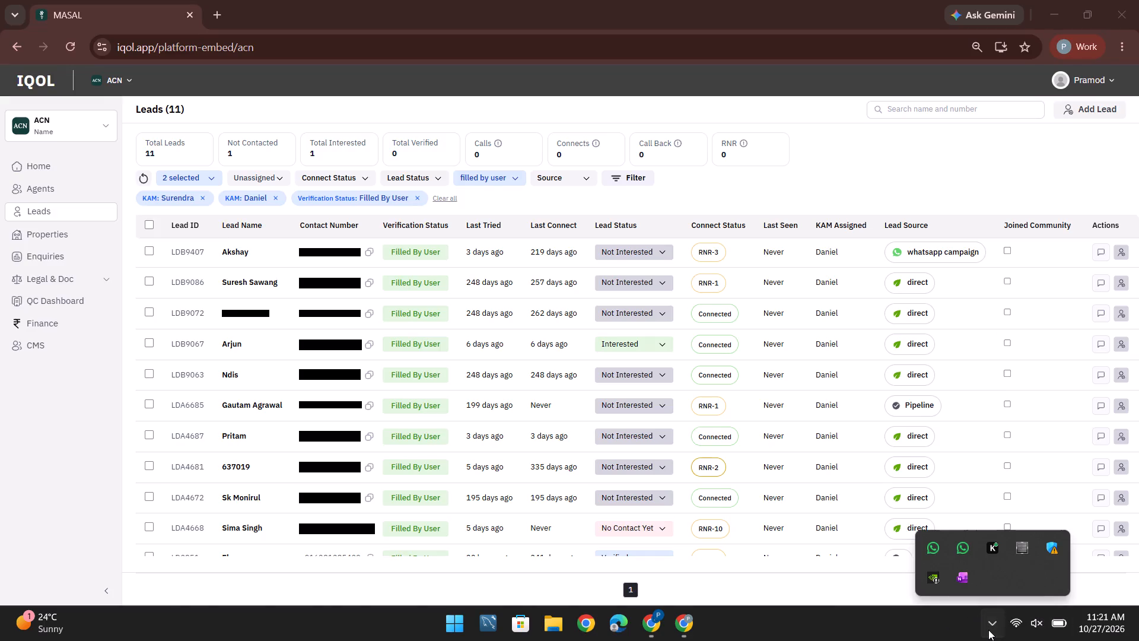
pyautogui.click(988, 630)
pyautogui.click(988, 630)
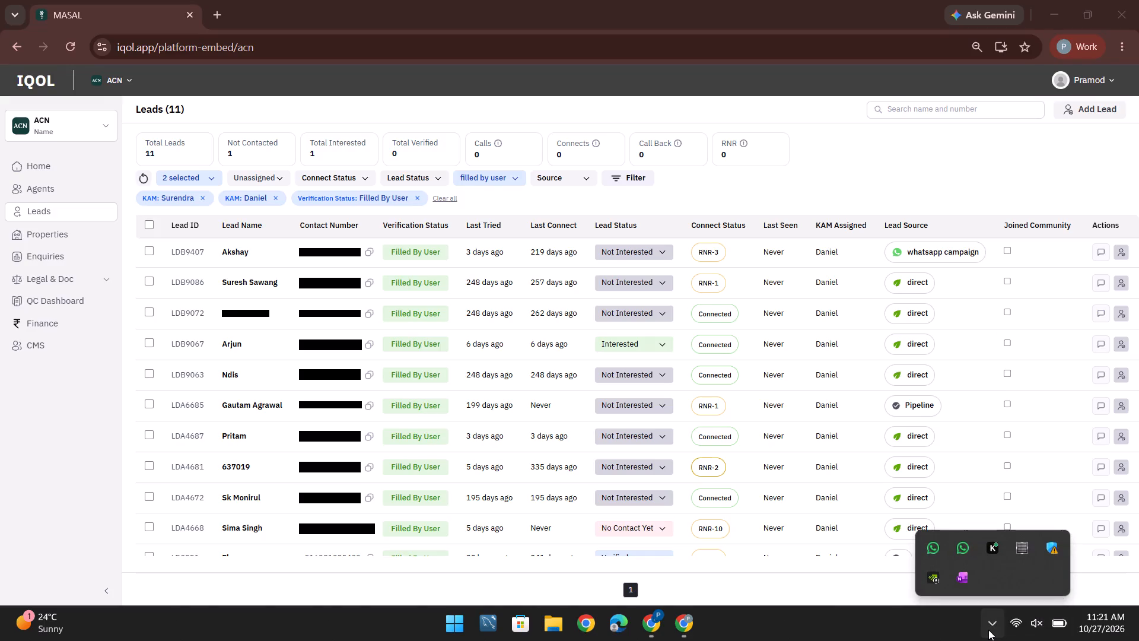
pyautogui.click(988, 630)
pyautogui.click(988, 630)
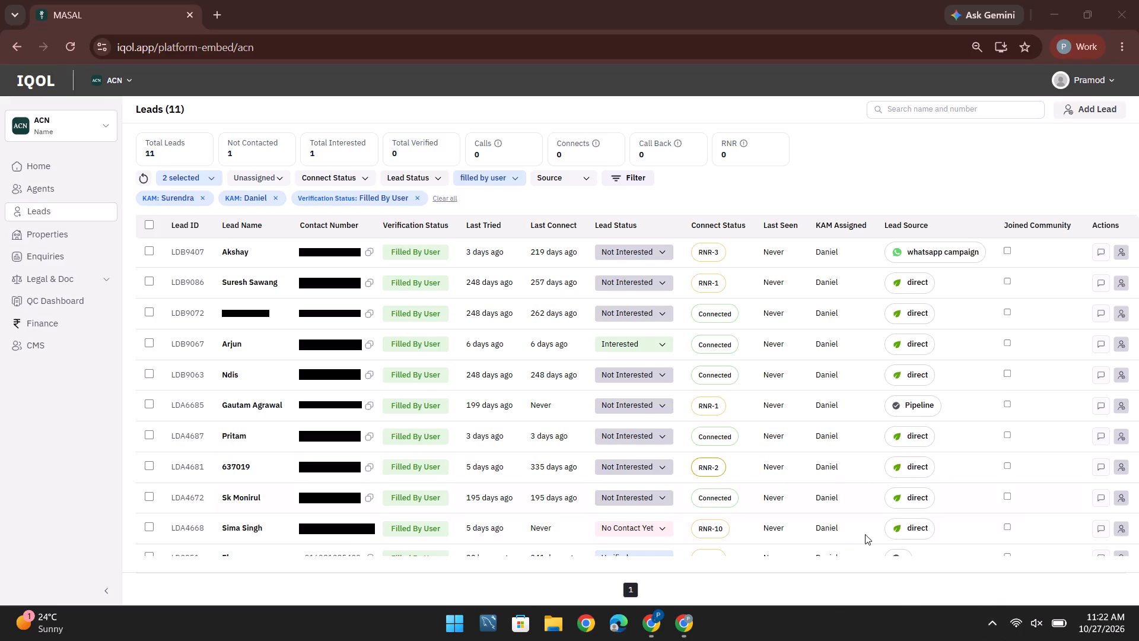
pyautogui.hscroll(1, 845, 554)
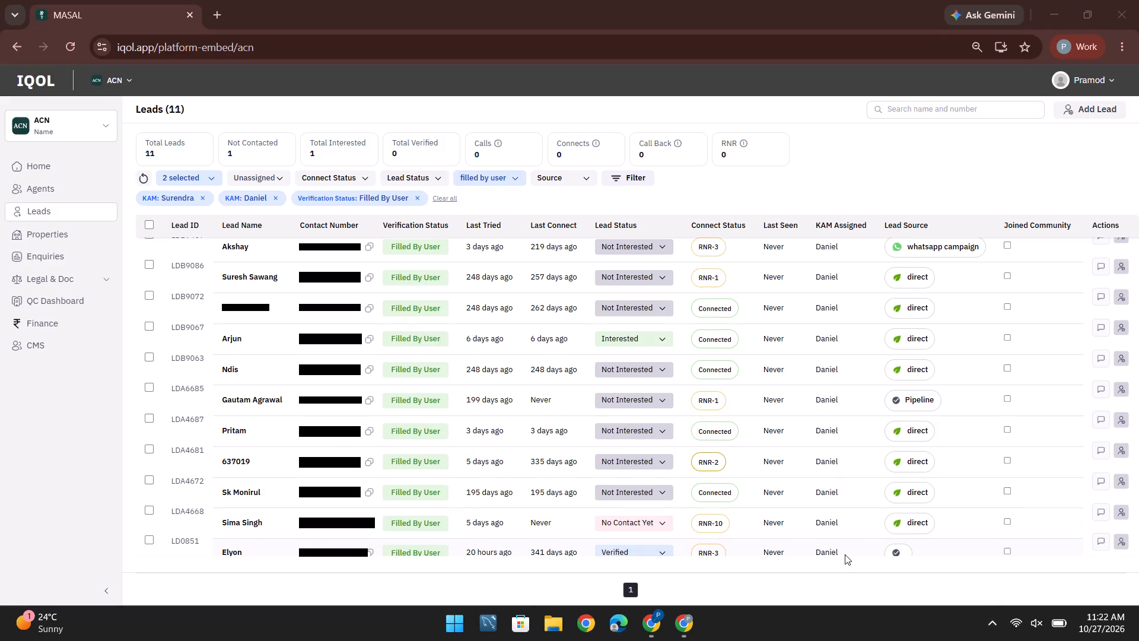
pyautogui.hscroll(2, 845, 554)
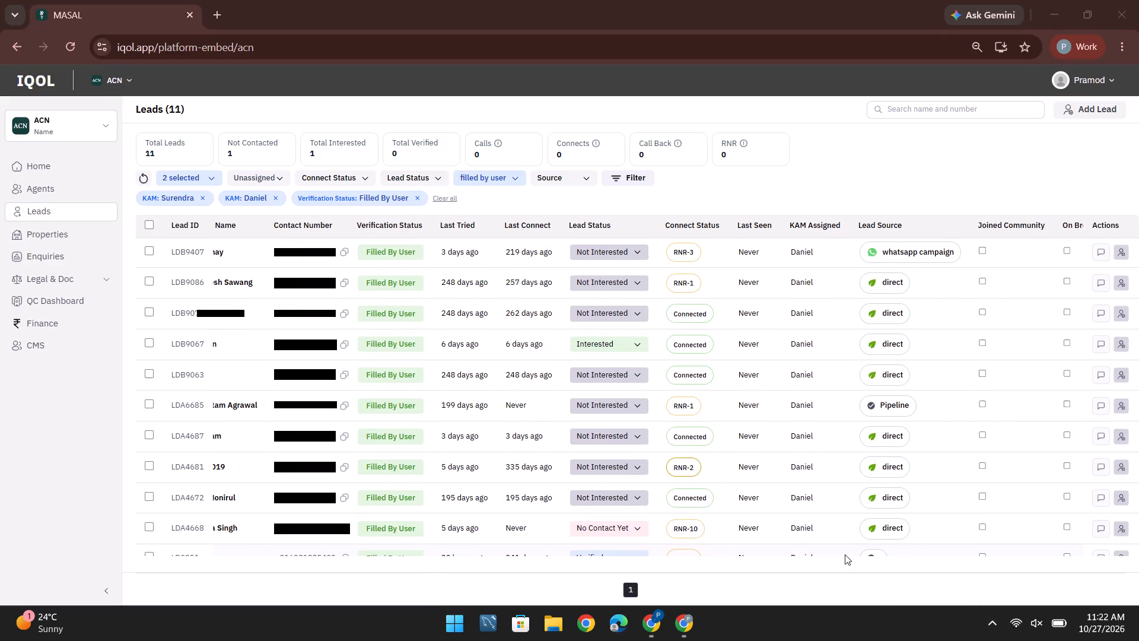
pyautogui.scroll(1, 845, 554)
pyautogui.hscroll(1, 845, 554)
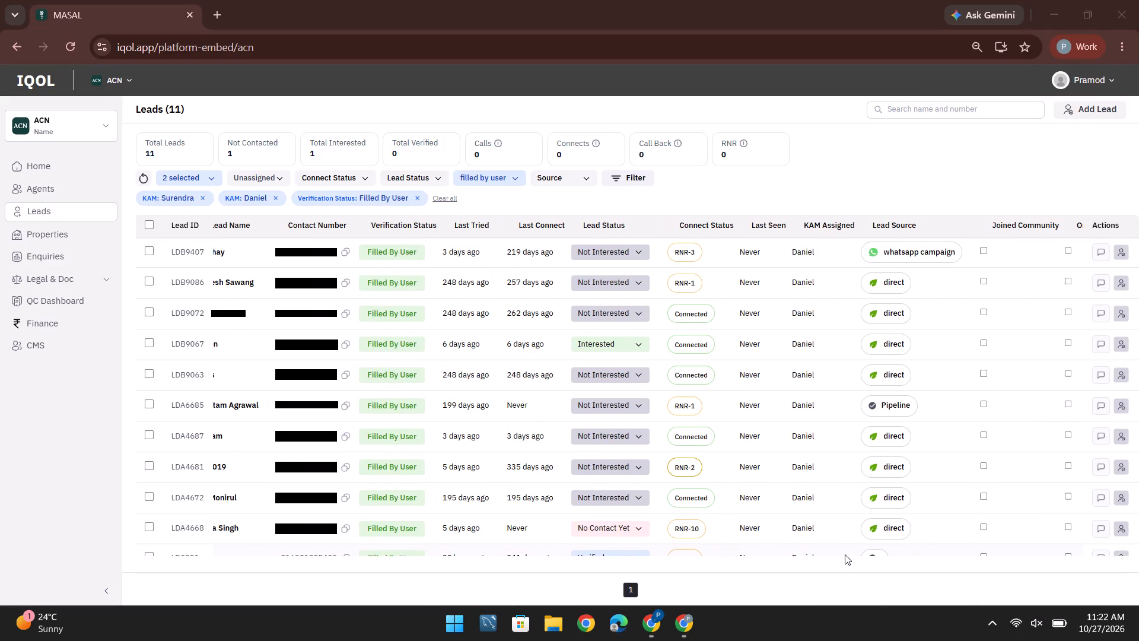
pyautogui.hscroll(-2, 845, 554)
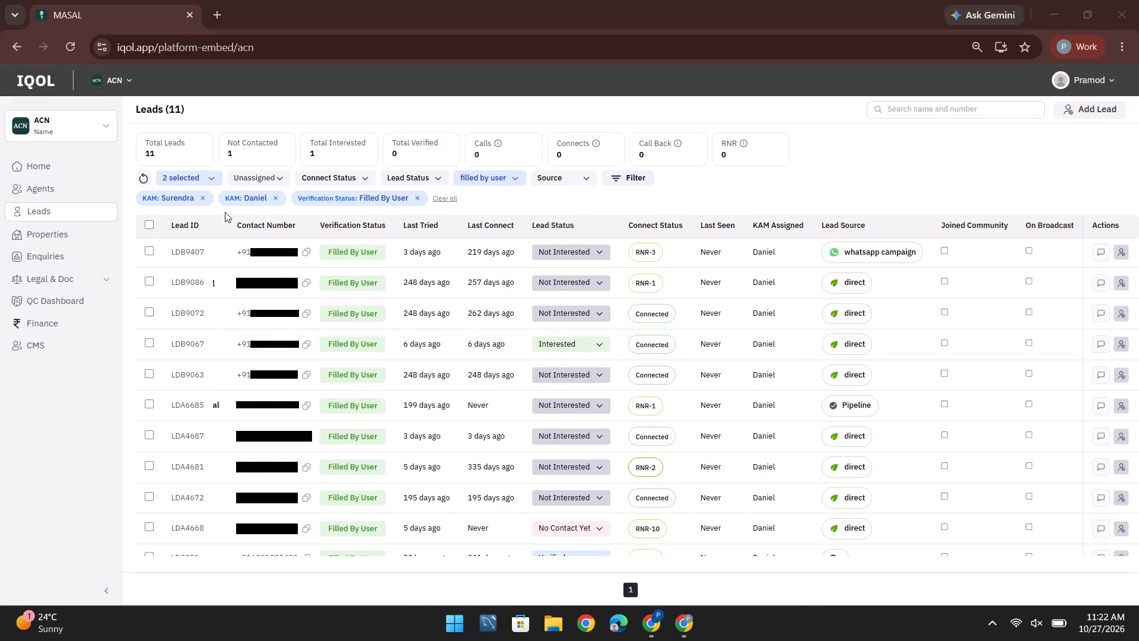
# Remove the KAM Daniel, Filled By User verification and KAM Surendra filters from the leads list.
pyautogui.click(278, 198)
pyautogui.click(278, 198)
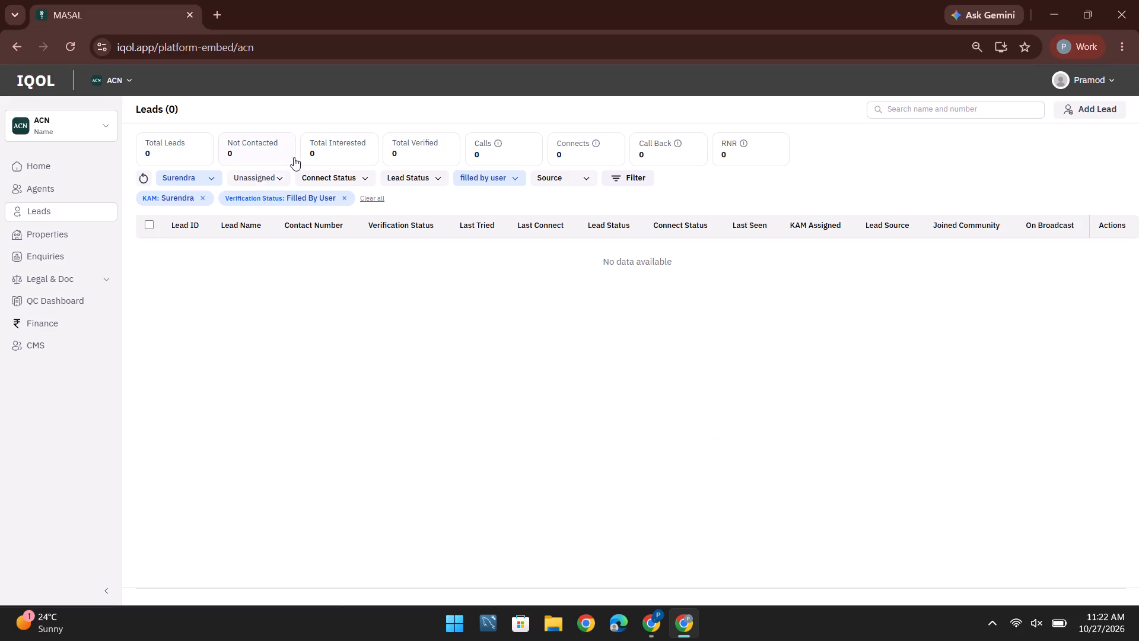
pyautogui.click(346, 200)
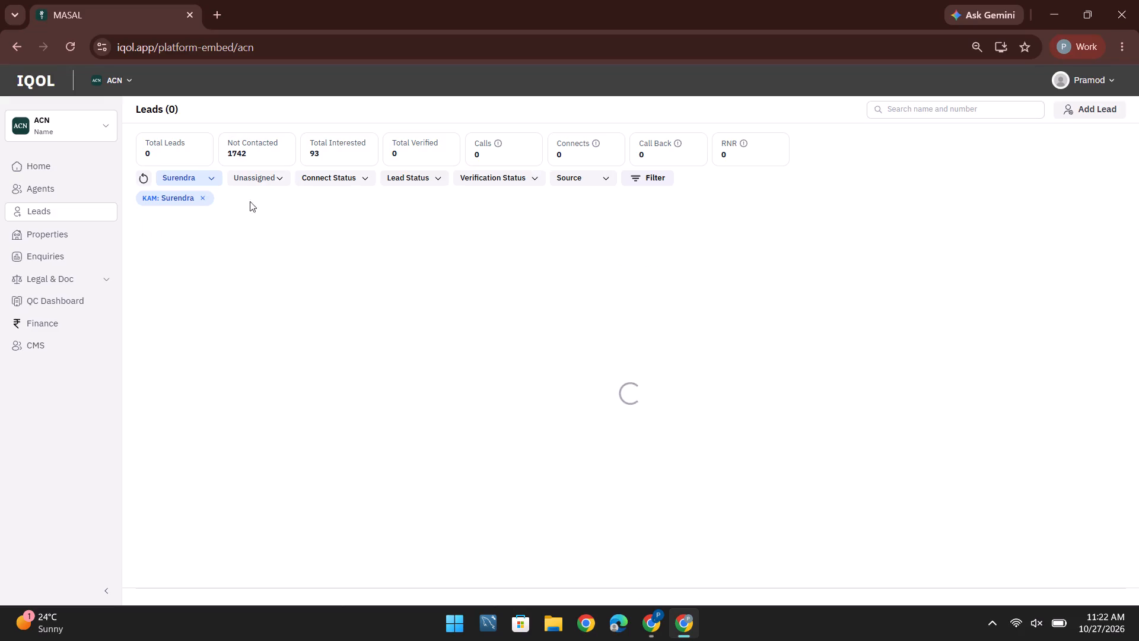
pyautogui.click(204, 199)
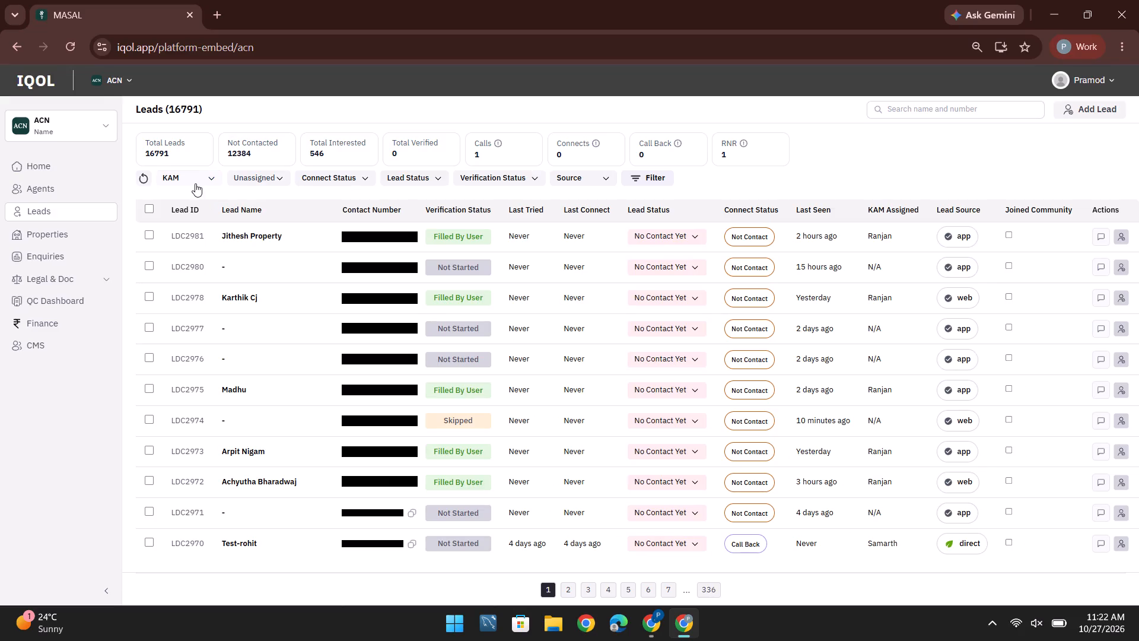
# Filter the leads list to those assigned to KAM Pramod.
pyautogui.click(195, 183)
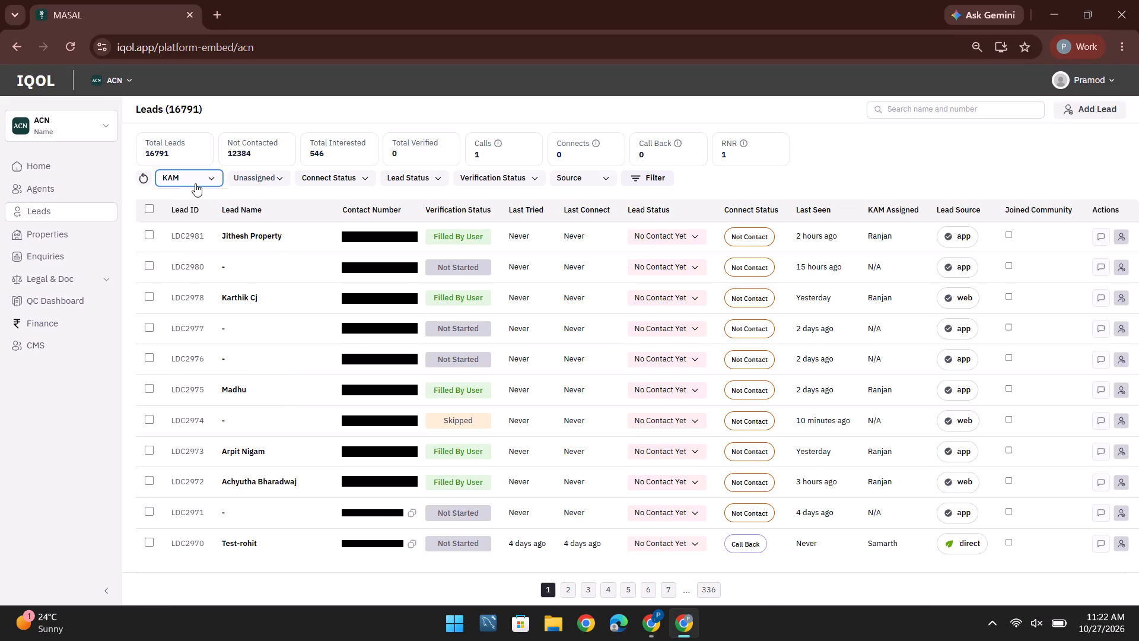
pyautogui.scroll(-1, 206, 345)
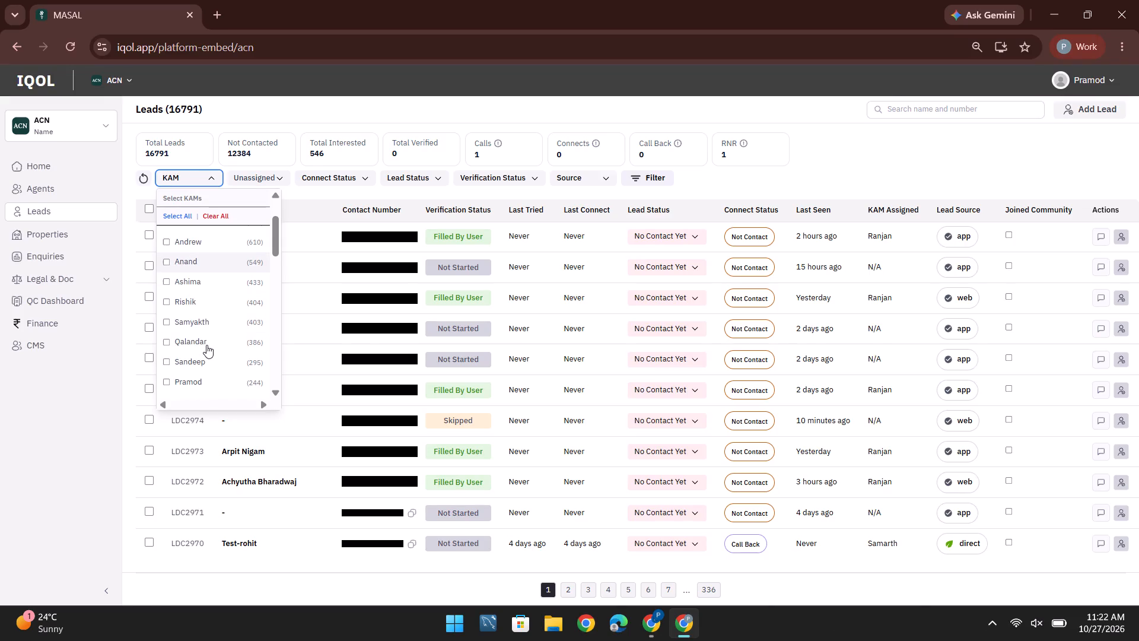
pyautogui.scroll(-1, 206, 345)
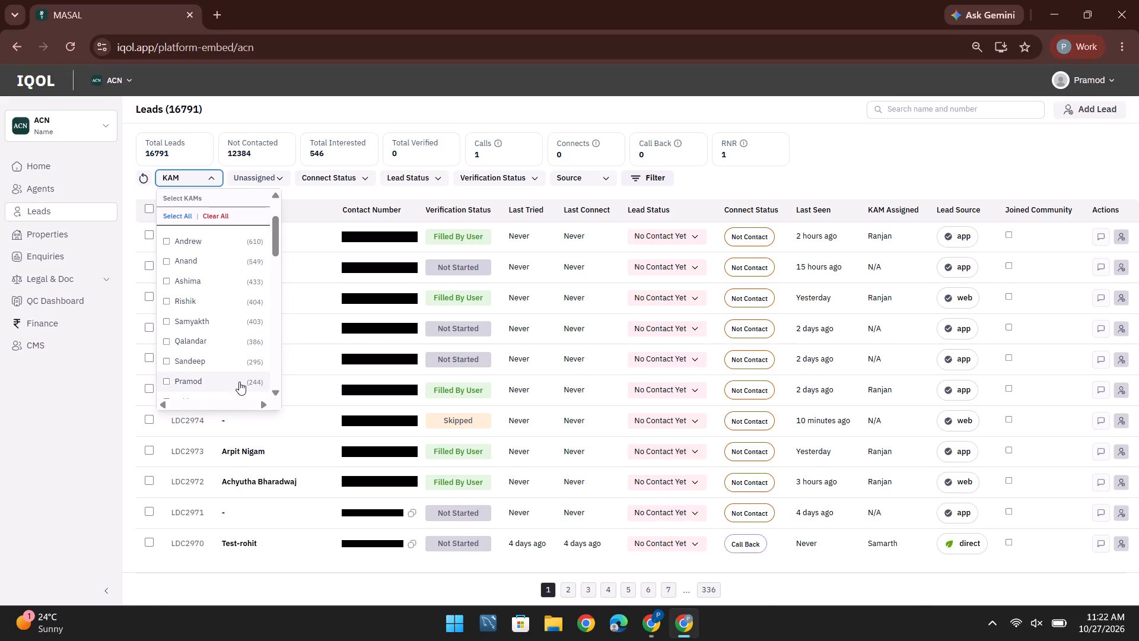
pyautogui.scroll(-2, 239, 382)
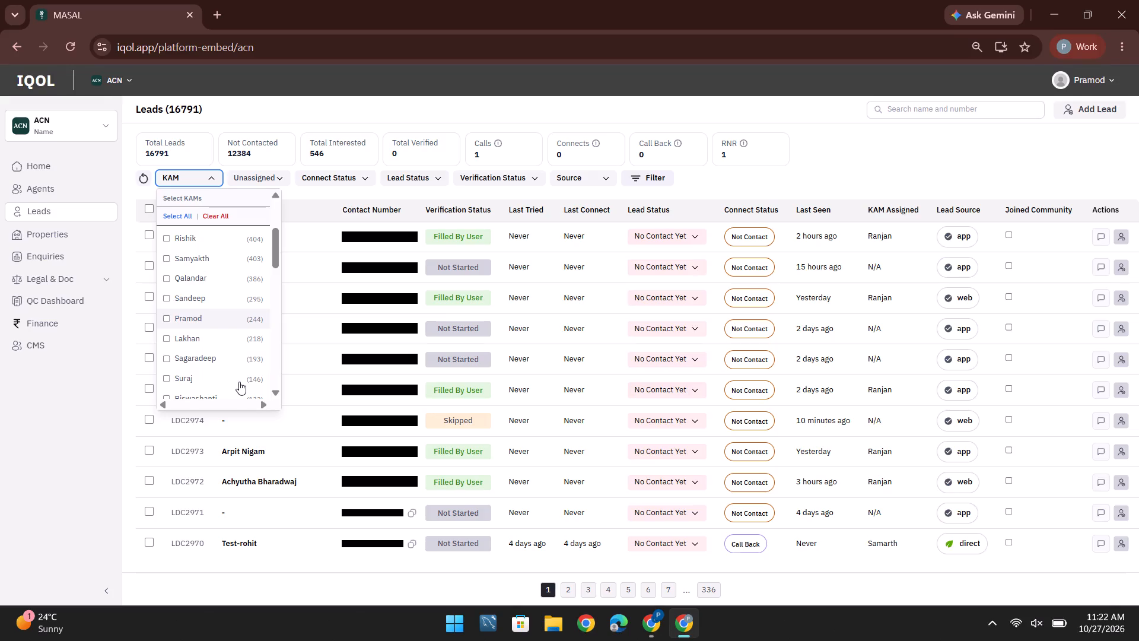
pyautogui.click(234, 326)
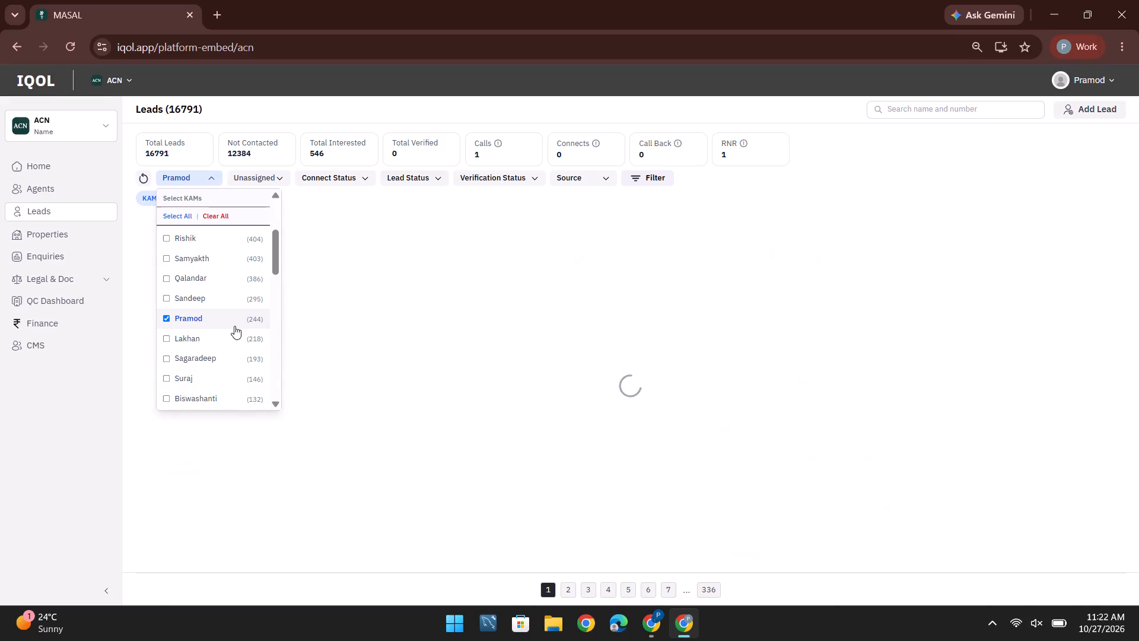
pyautogui.click(670, 194)
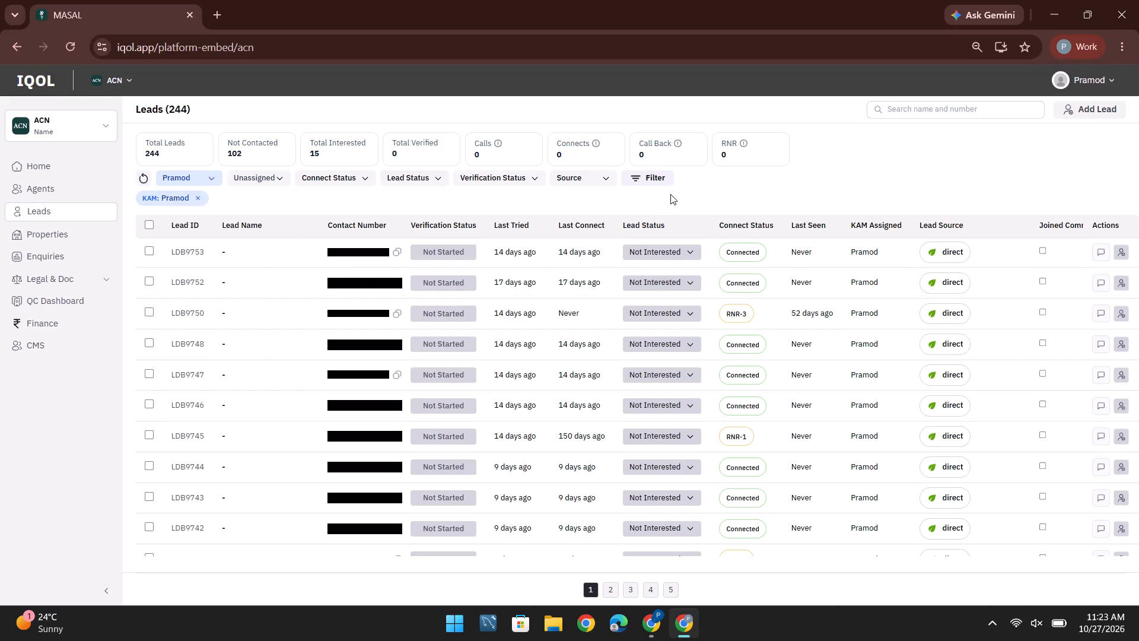
pyautogui.scroll(-4, 668, 294)
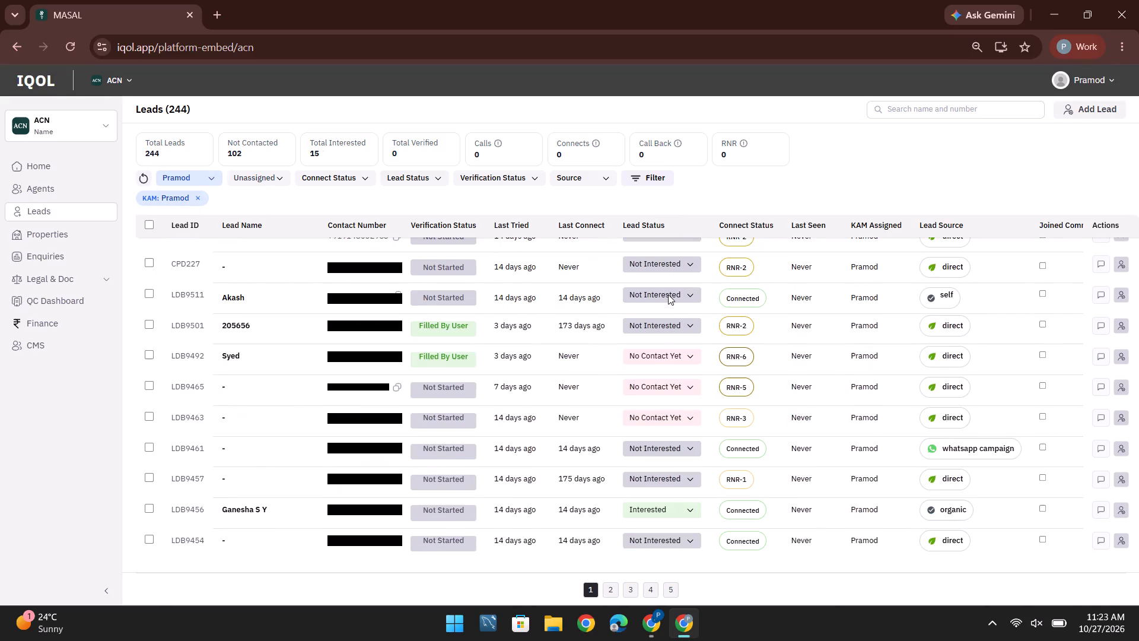
pyautogui.scroll(-1, 668, 294)
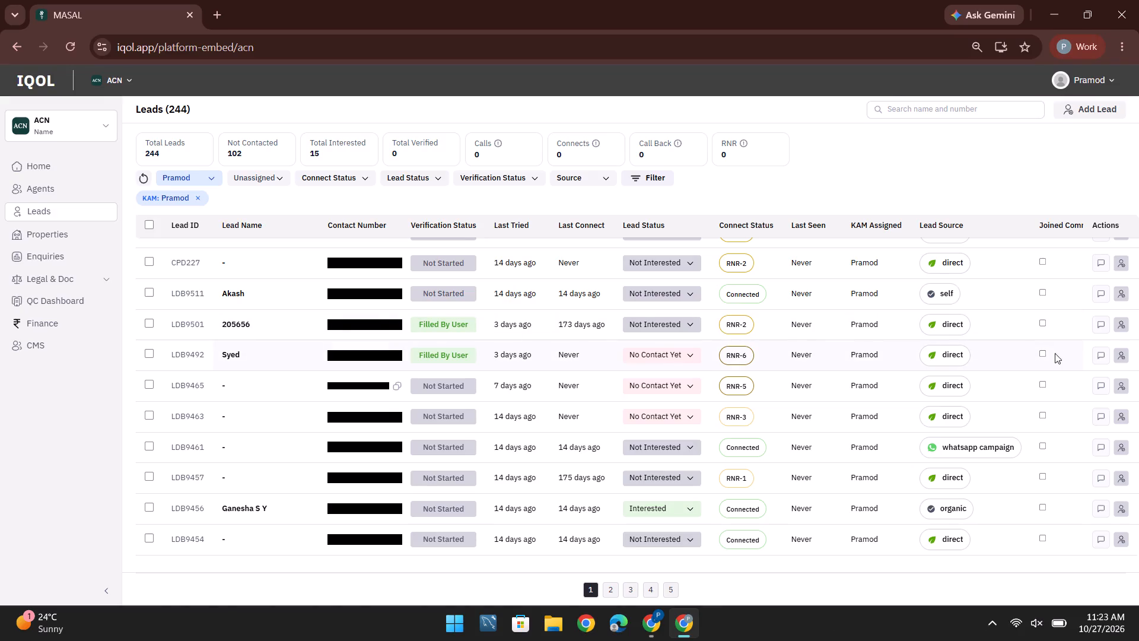
pyautogui.click(1099, 353)
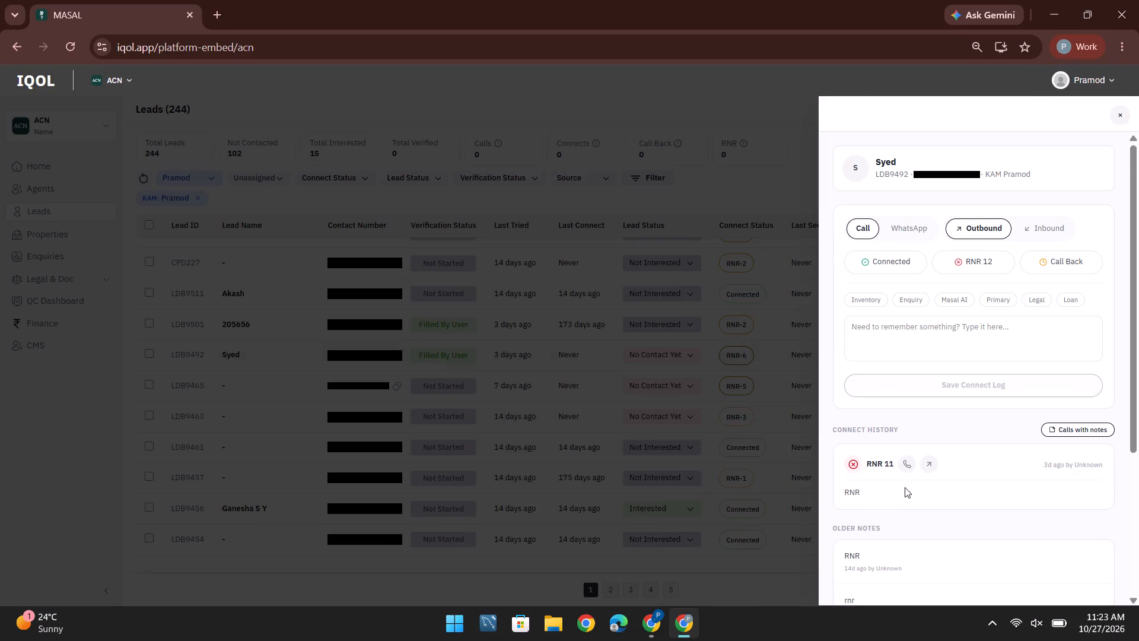
pyautogui.hscroll(2, 874, 513)
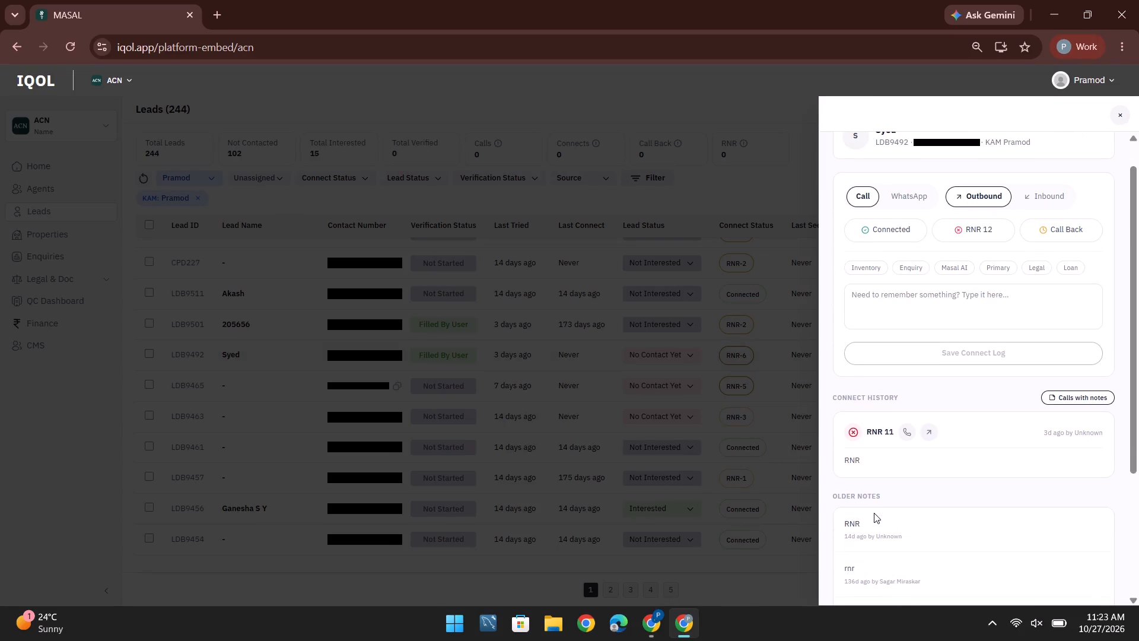
pyautogui.click(764, 573)
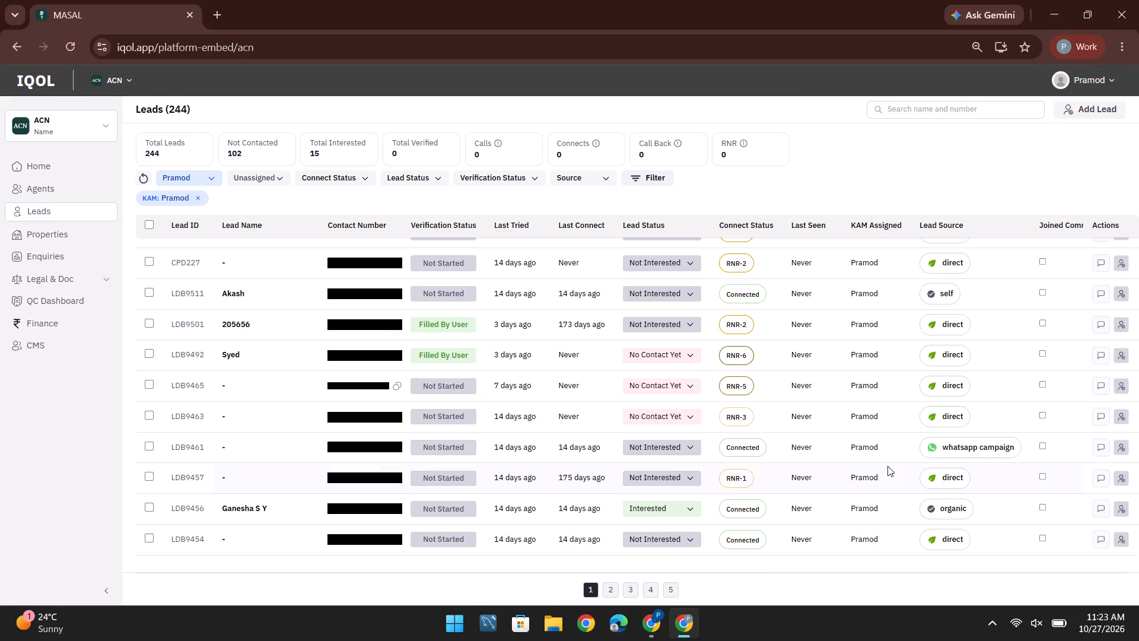
pyautogui.click(1101, 320)
pyautogui.scroll(-2, 988, 417)
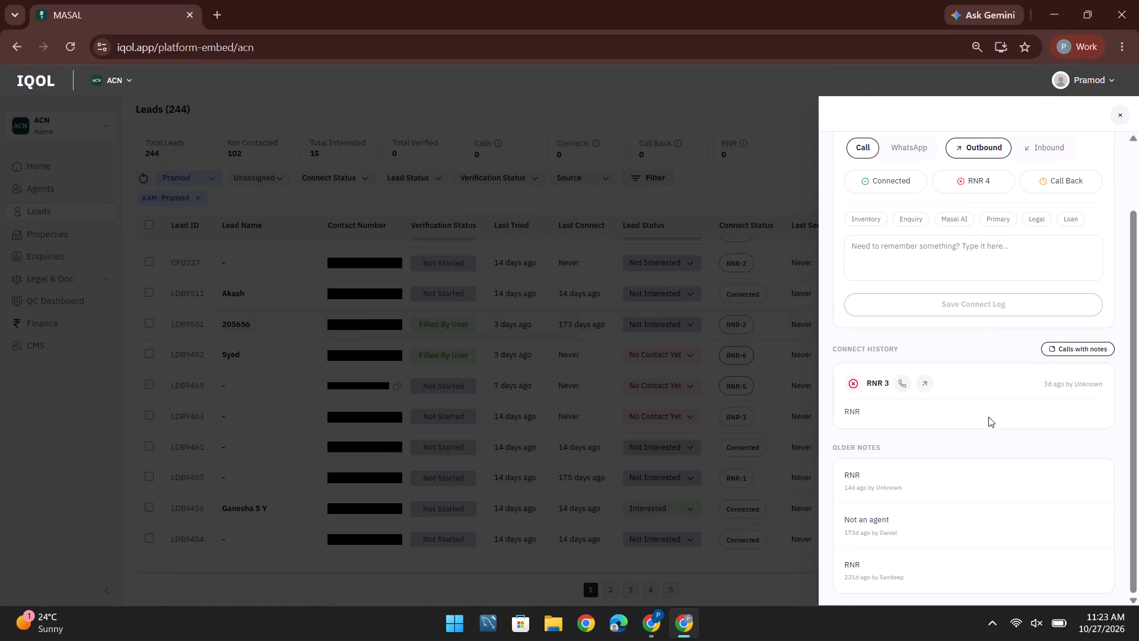
pyautogui.click(754, 598)
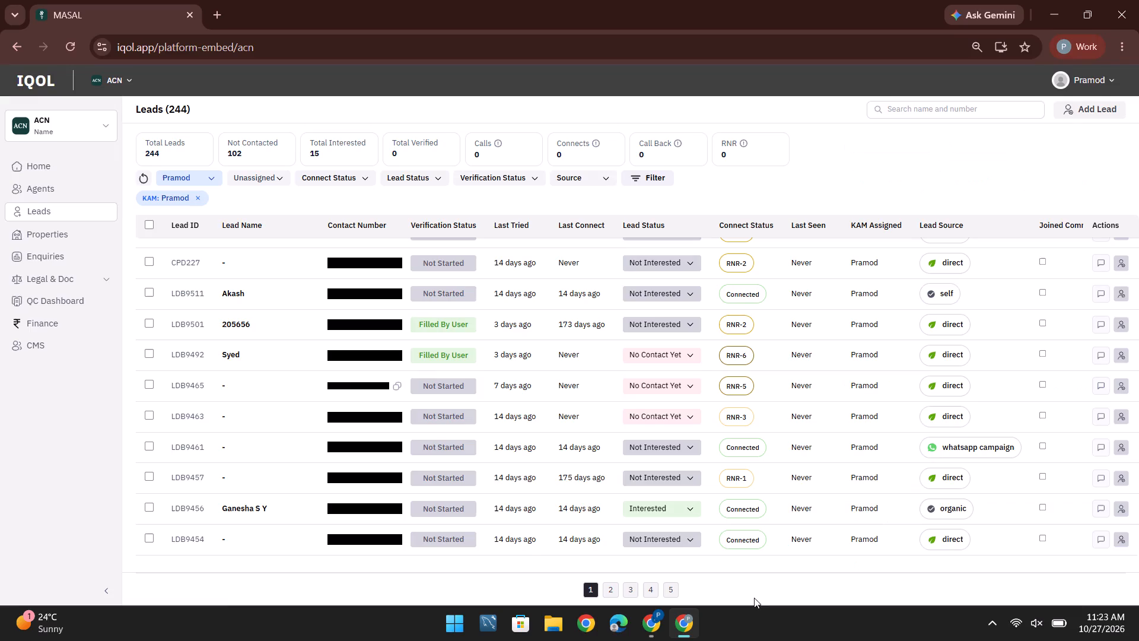
pyautogui.scroll(-1, 809, 480)
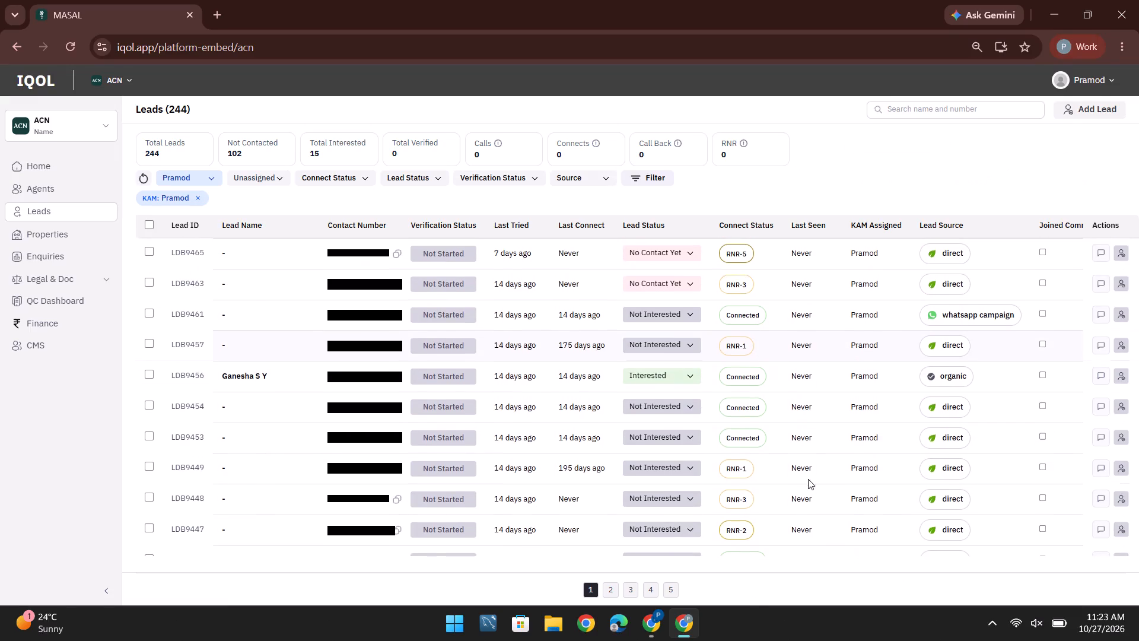
pyautogui.scroll(-3, 664, 472)
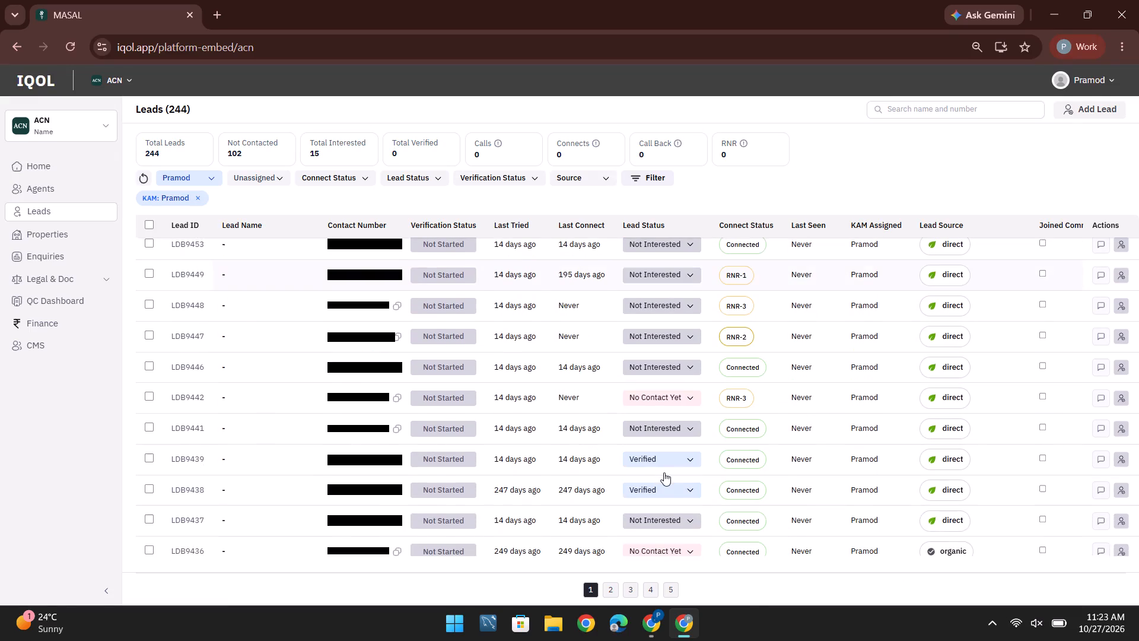
pyautogui.scroll(-5, 664, 472)
pyautogui.scroll(2, 664, 472)
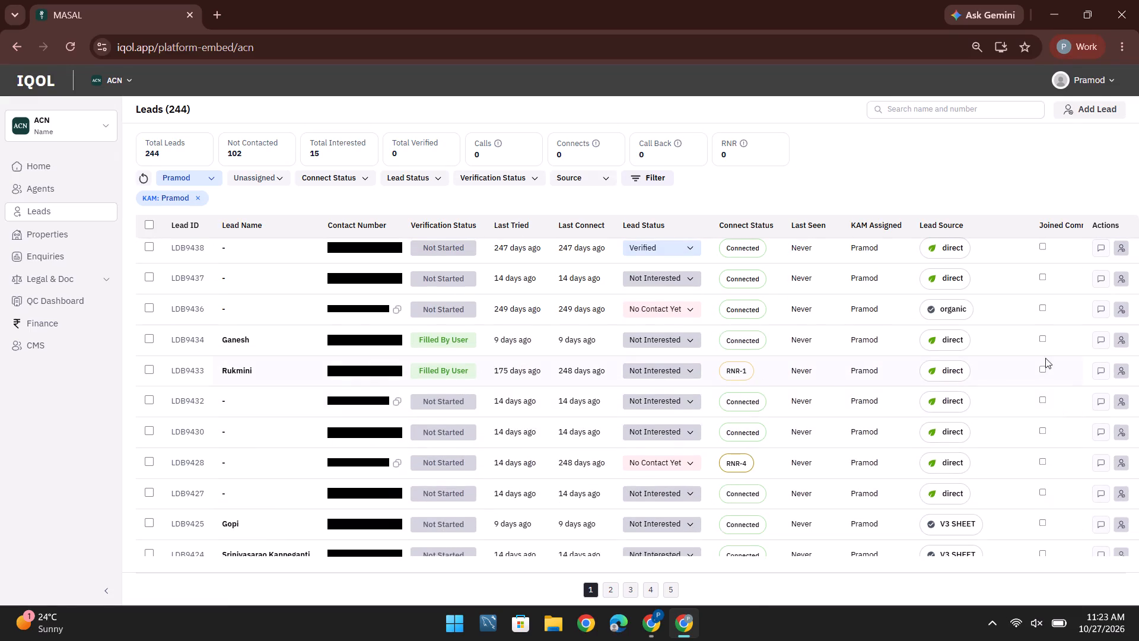
pyautogui.click(1100, 373)
pyautogui.scroll(-1, 907, 479)
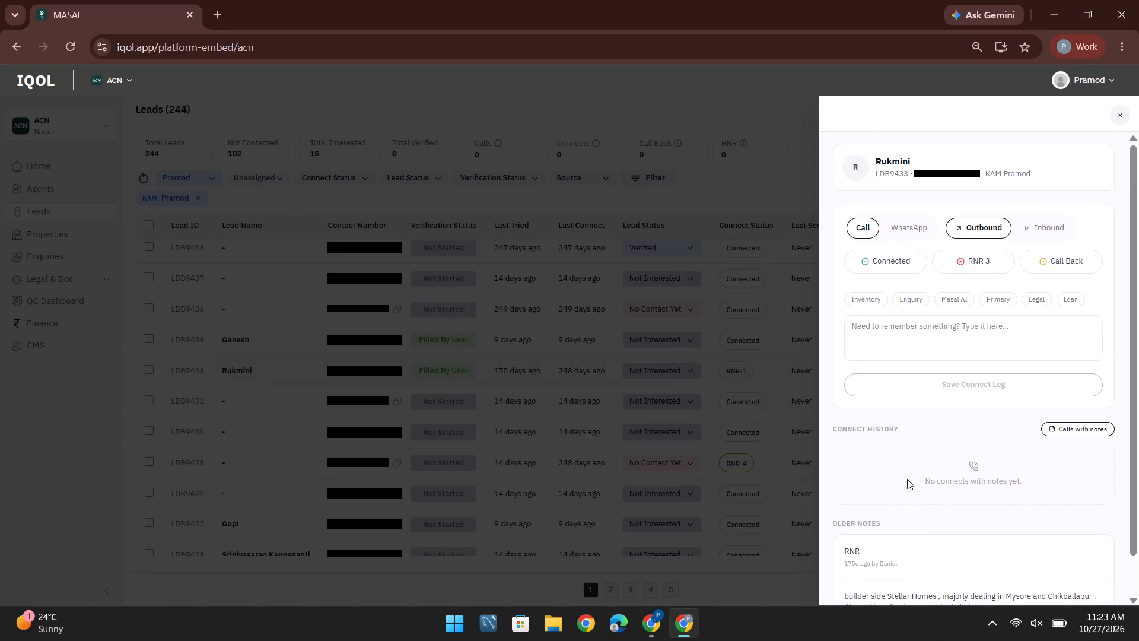
pyautogui.scroll(-3, 907, 479)
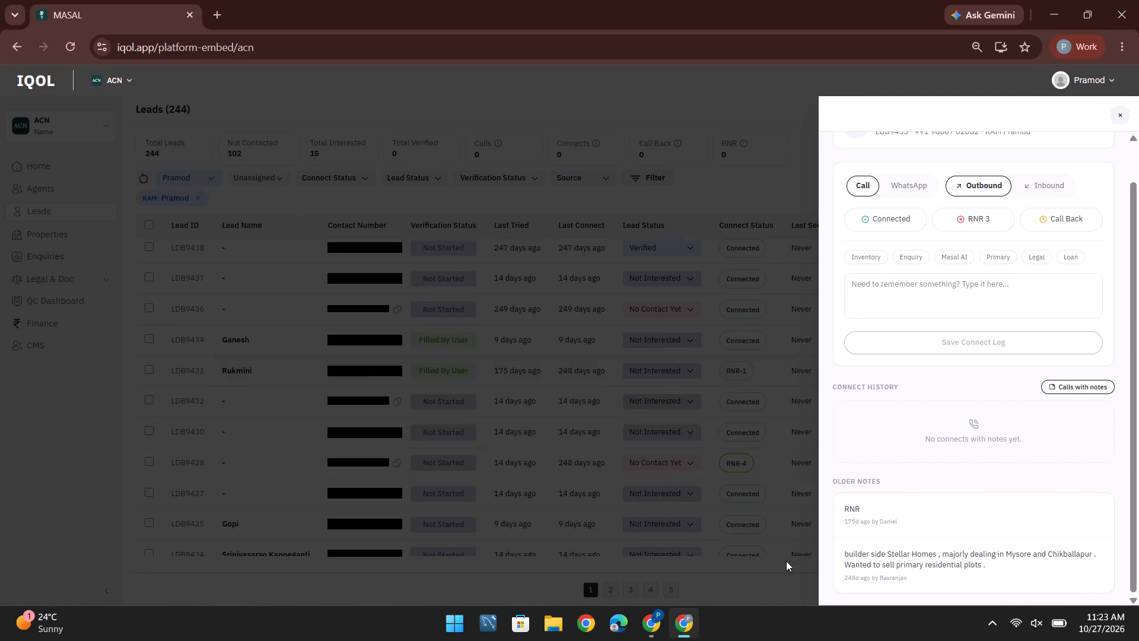
pyautogui.click(776, 573)
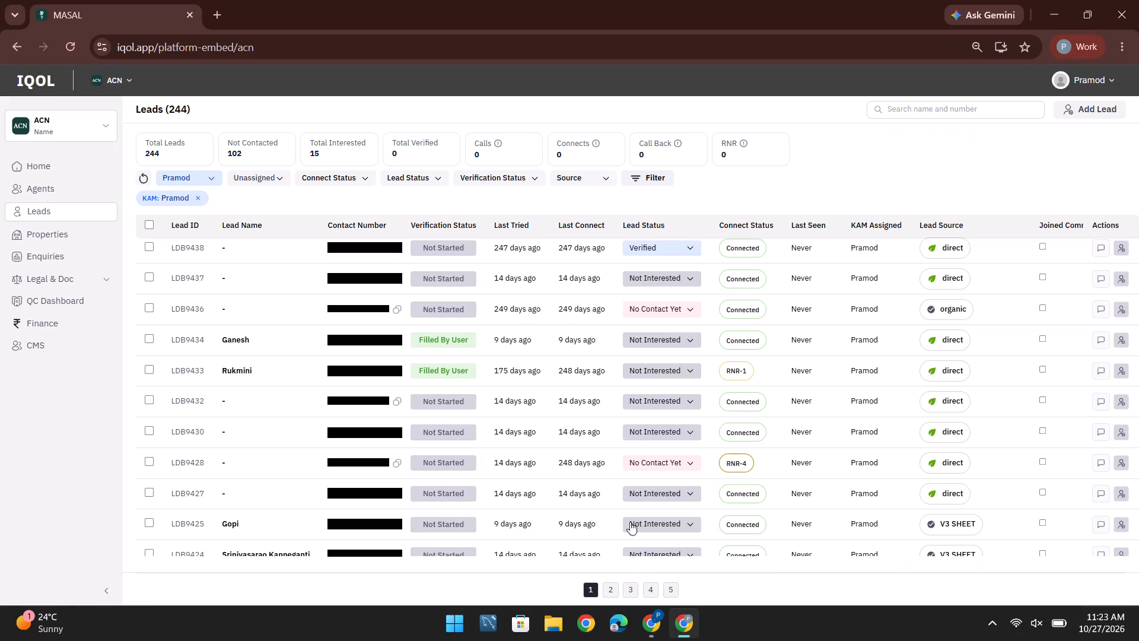
# Look through KAM Pramod's leads from page 1 to page 3, examining their lead and connect statuses.
pyautogui.scroll(-3, 686, 487)
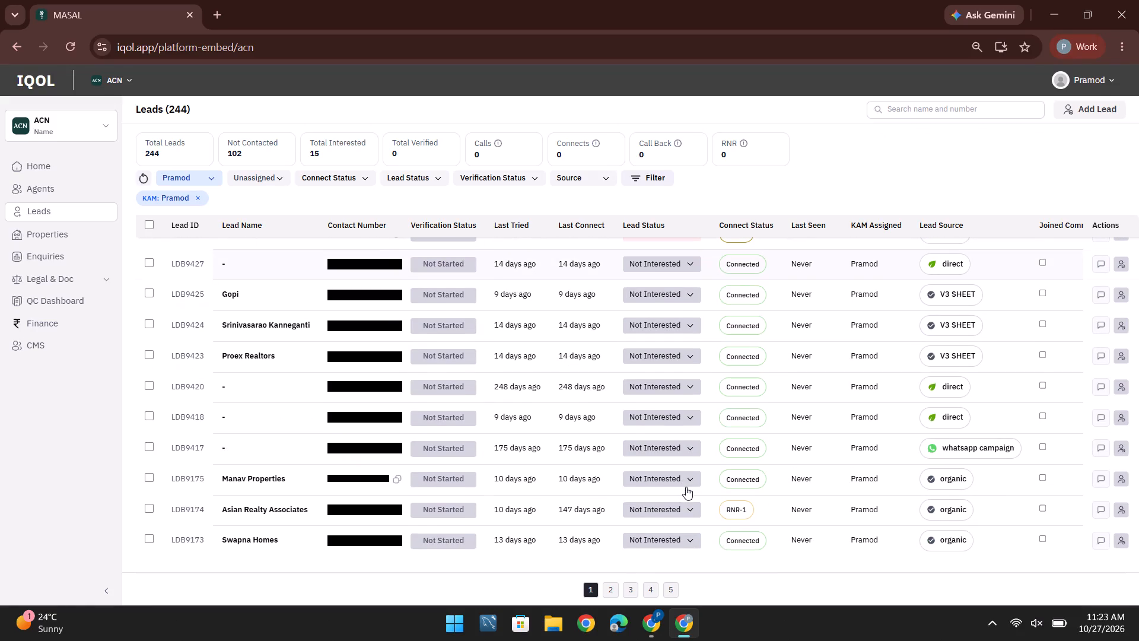
pyautogui.click(612, 595)
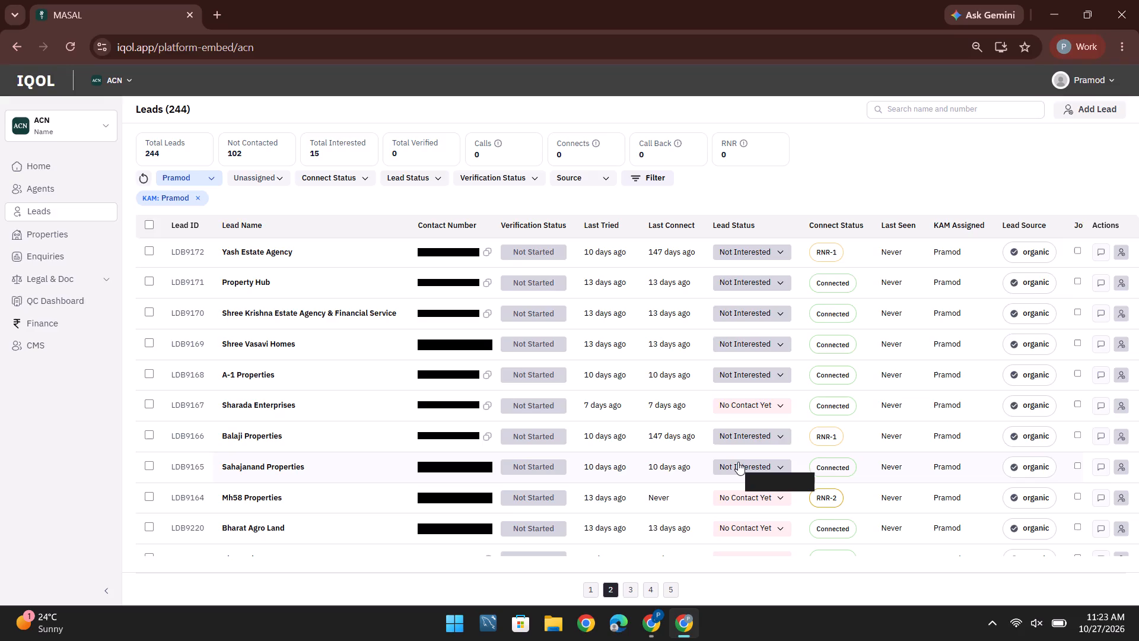
pyautogui.scroll(-1, 738, 462)
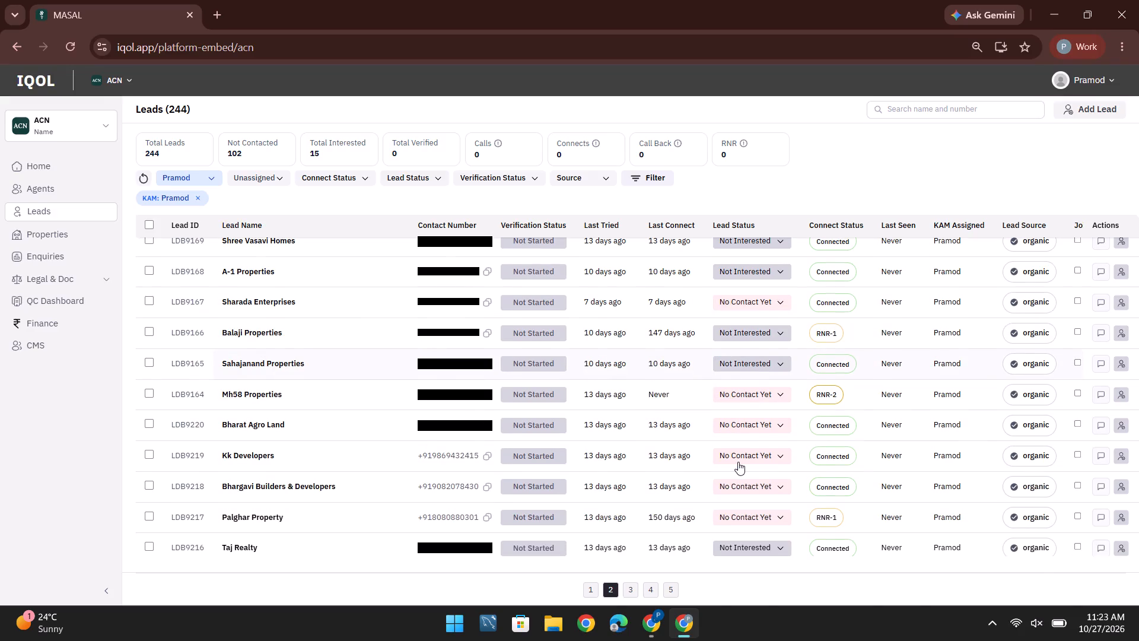
pyautogui.scroll(-1, 738, 462)
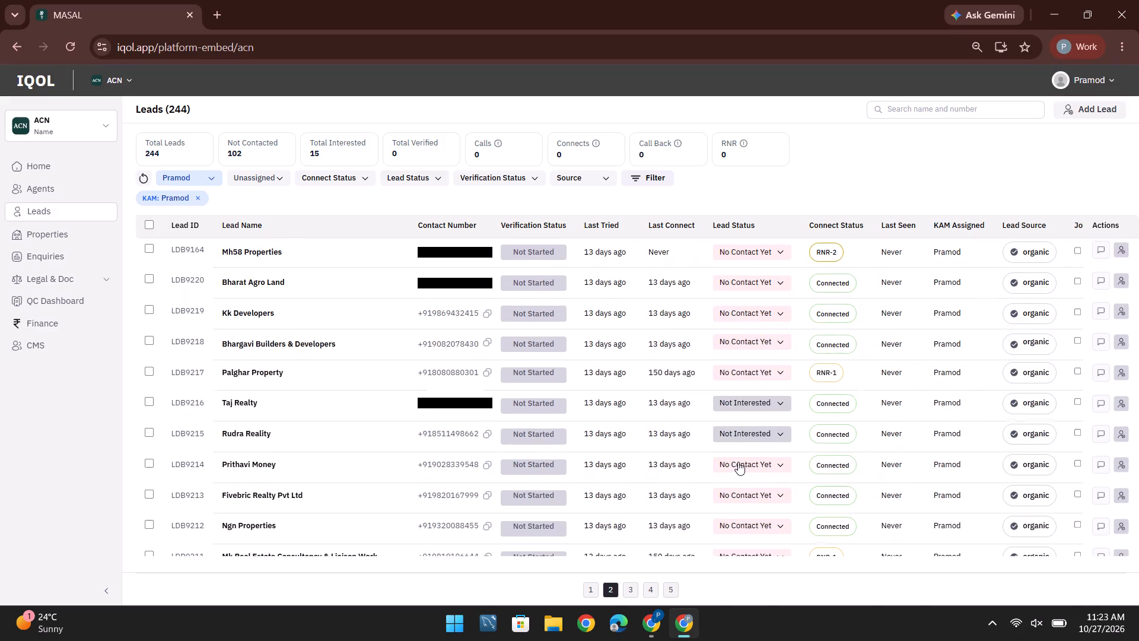
pyautogui.scroll(-5, 738, 462)
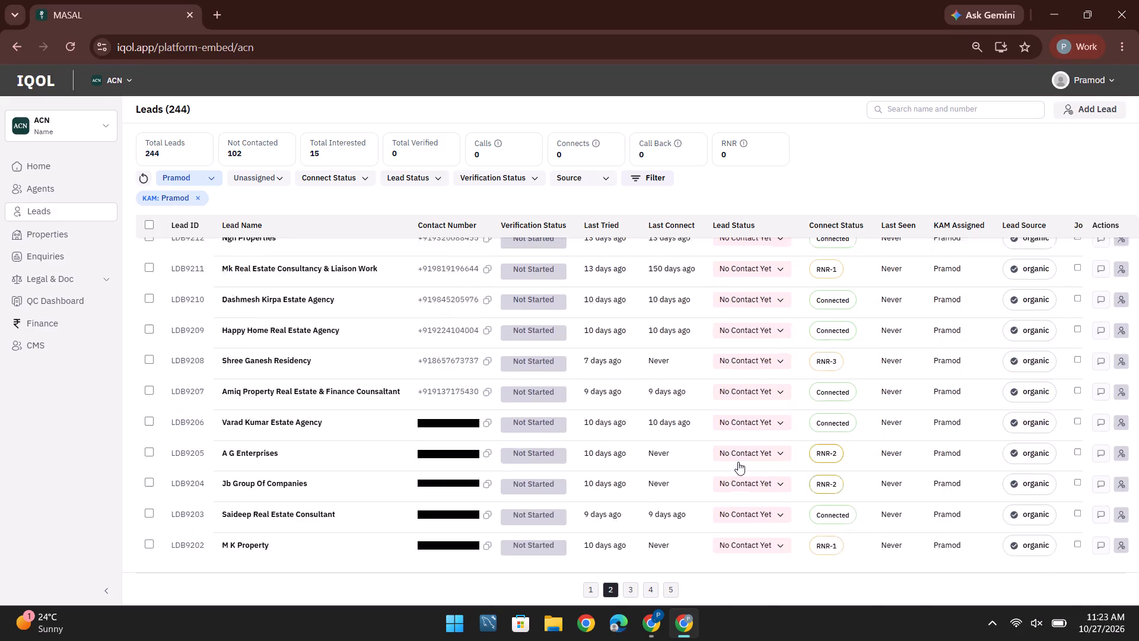
pyautogui.click(633, 590)
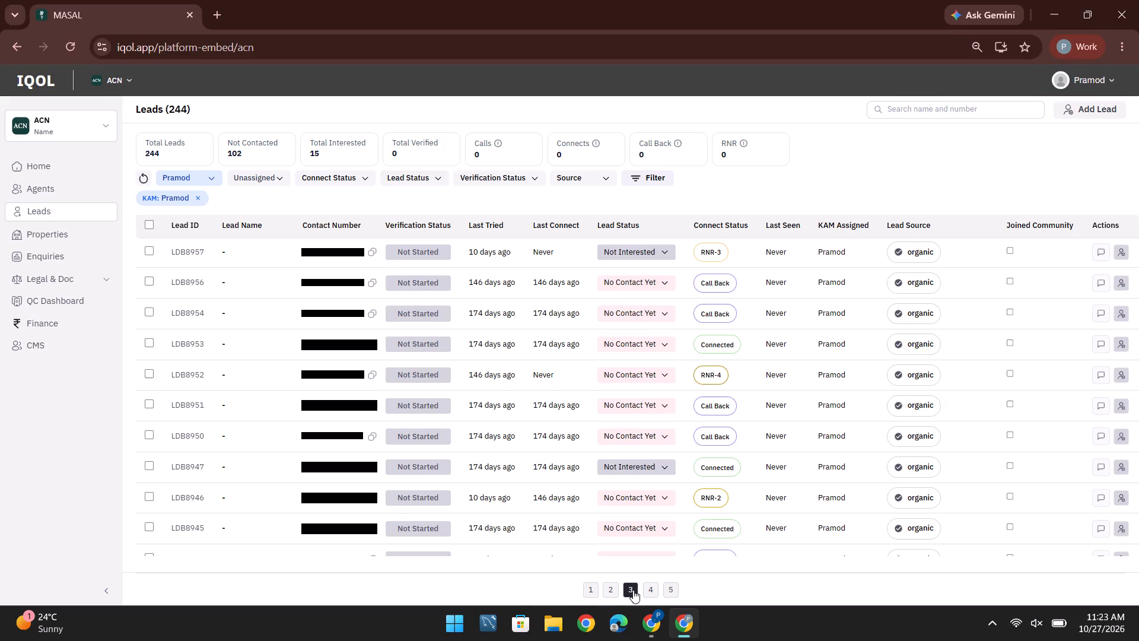
pyautogui.scroll(-1, 641, 470)
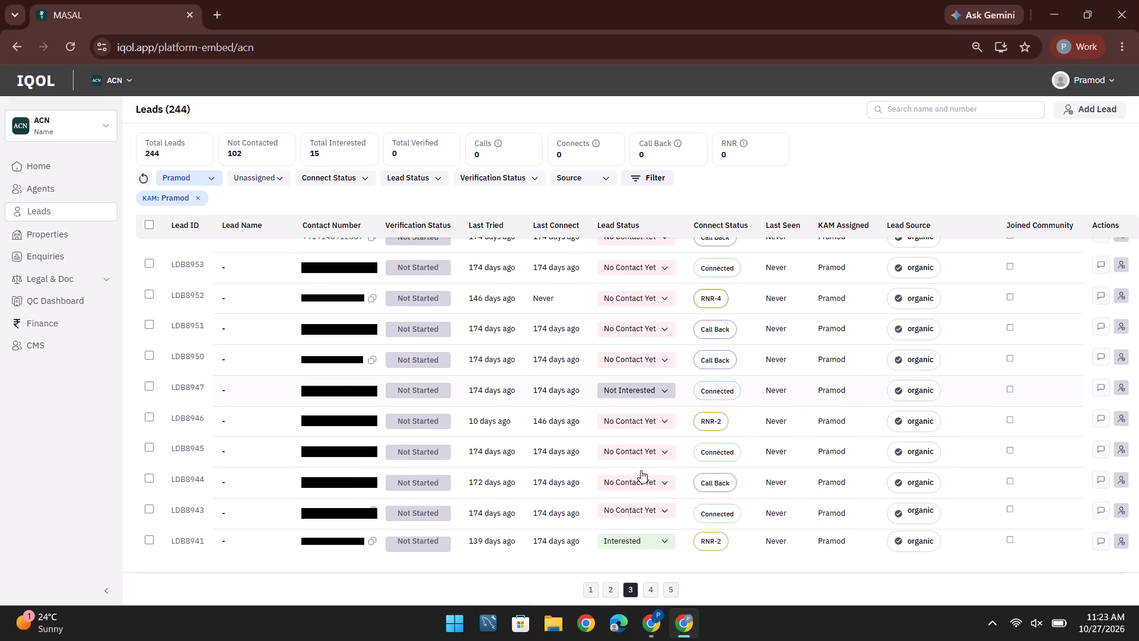
pyautogui.scroll(-1, 793, 424)
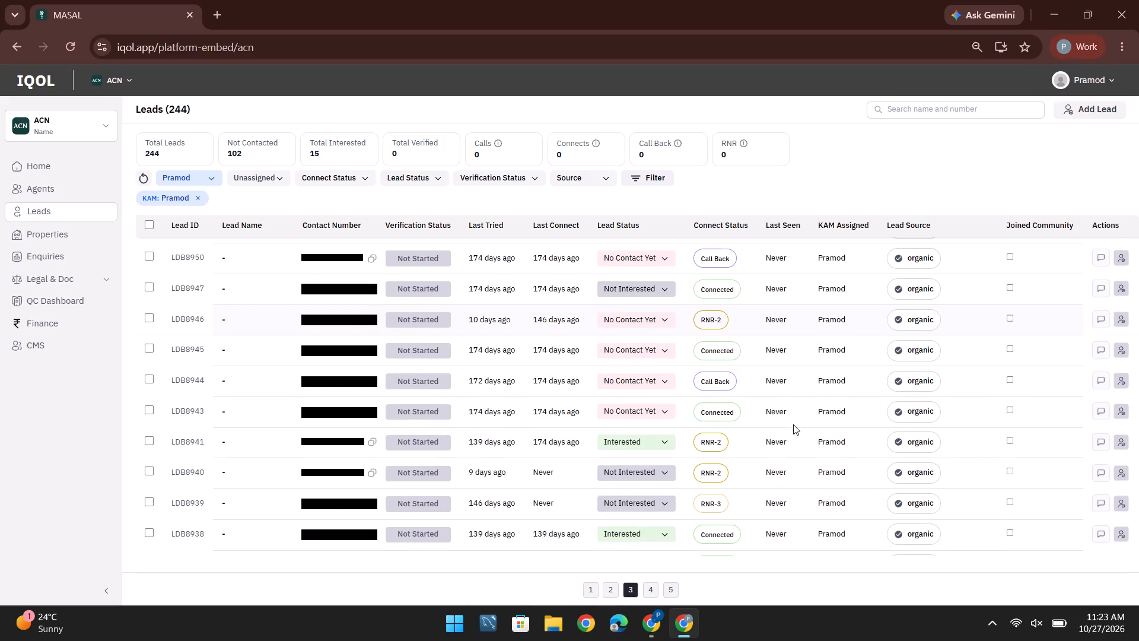
pyautogui.click(1097, 539)
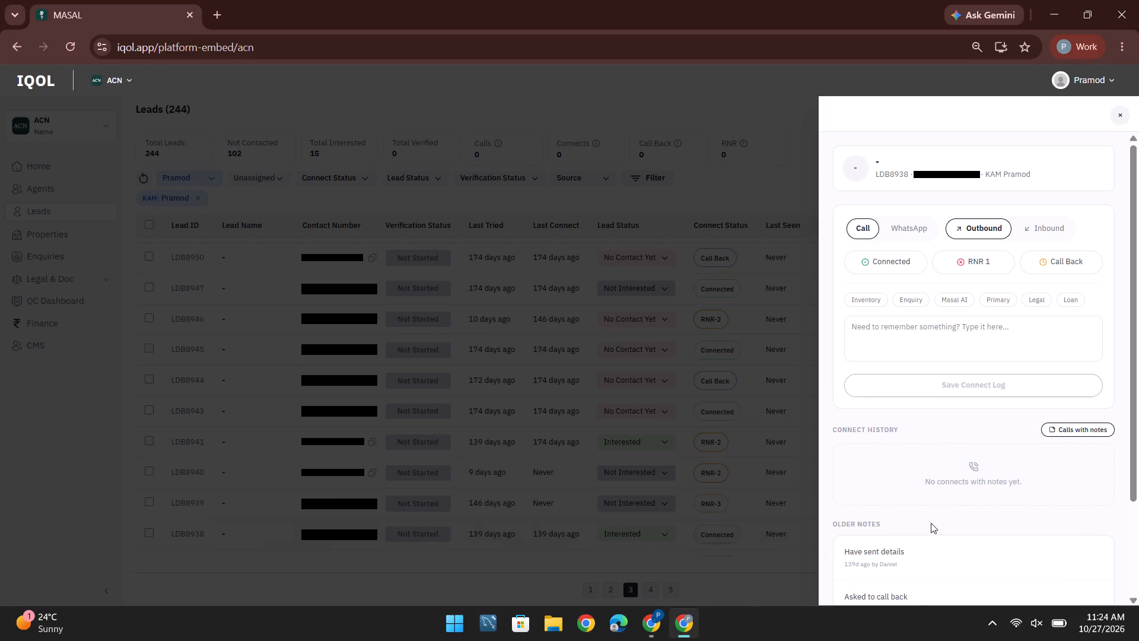
pyautogui.scroll(-2, 931, 526)
pyautogui.hscroll(1, 931, 526)
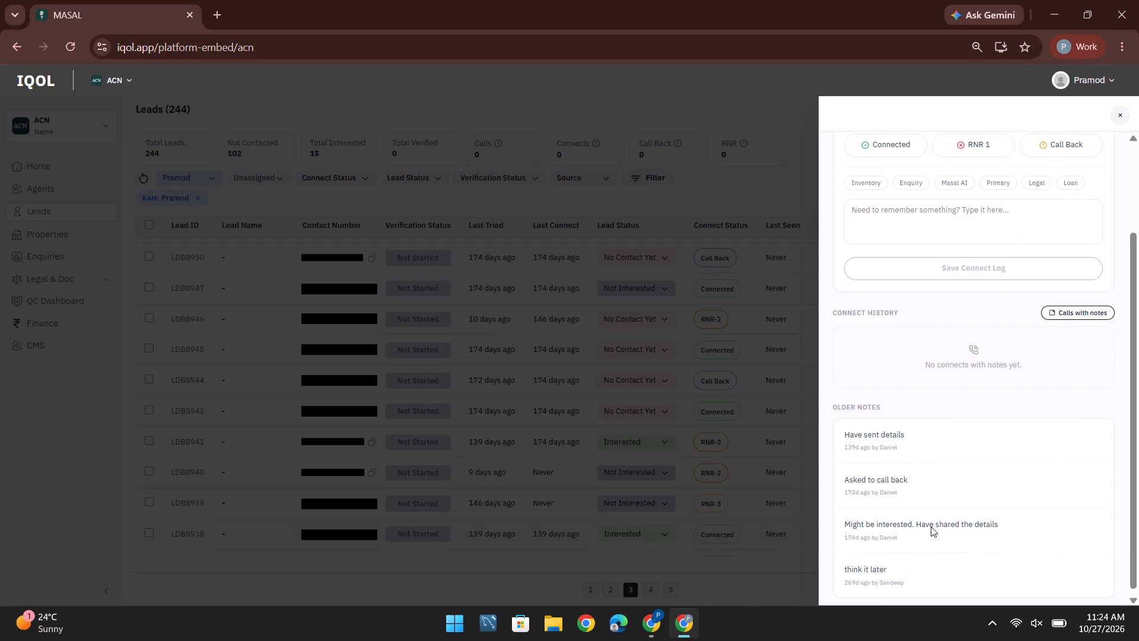
pyautogui.hscroll(1, 931, 526)
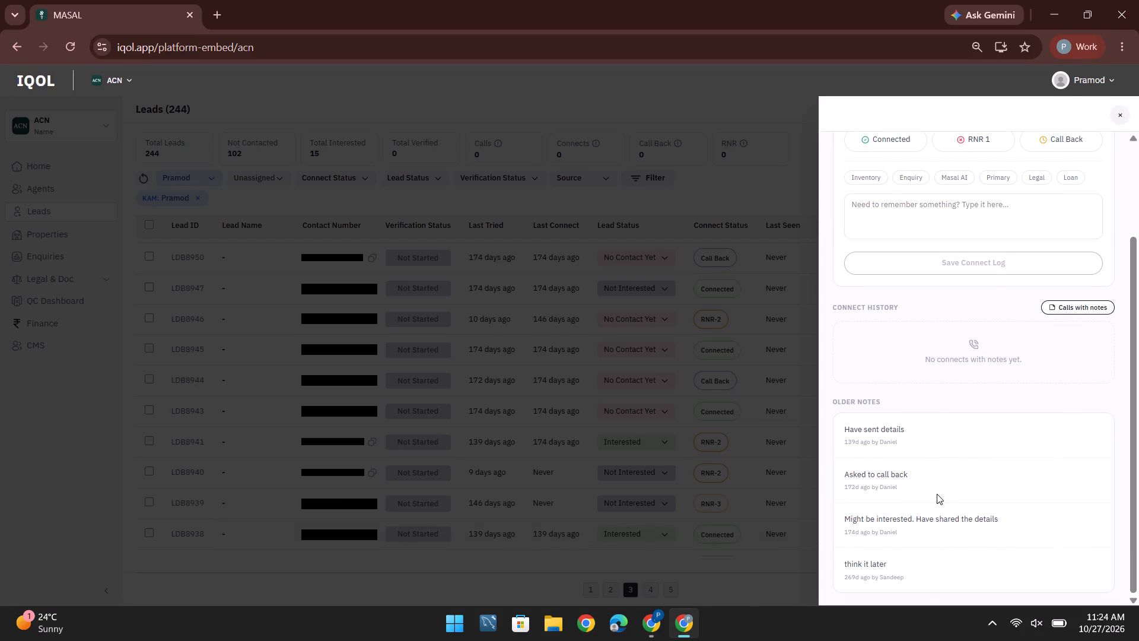
pyautogui.click(746, 586)
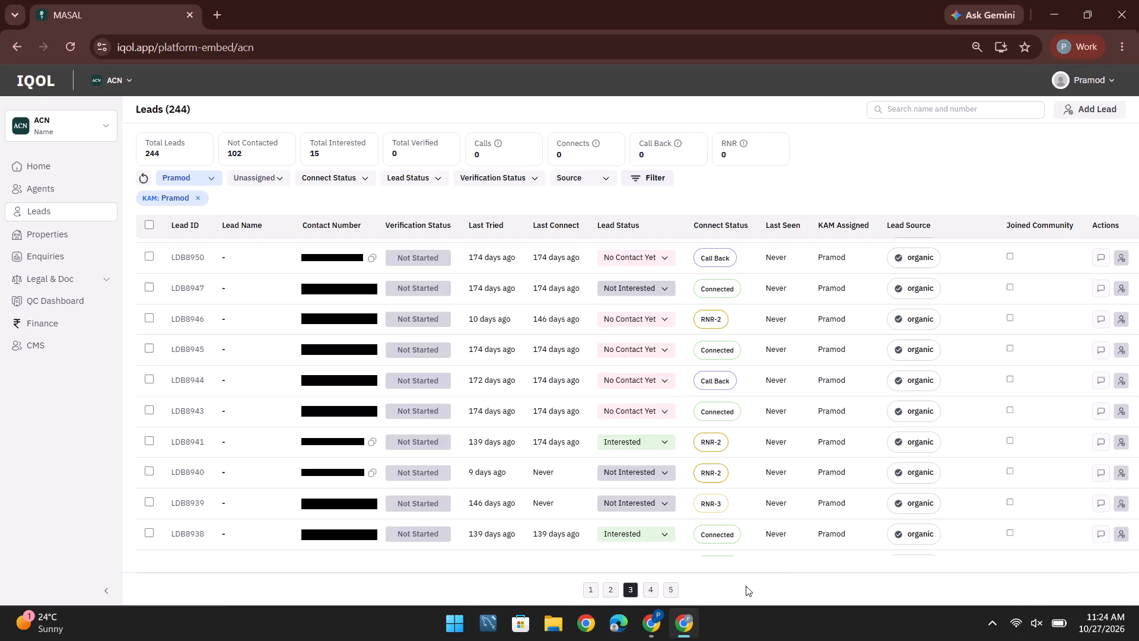
pyautogui.scroll(-5, 898, 512)
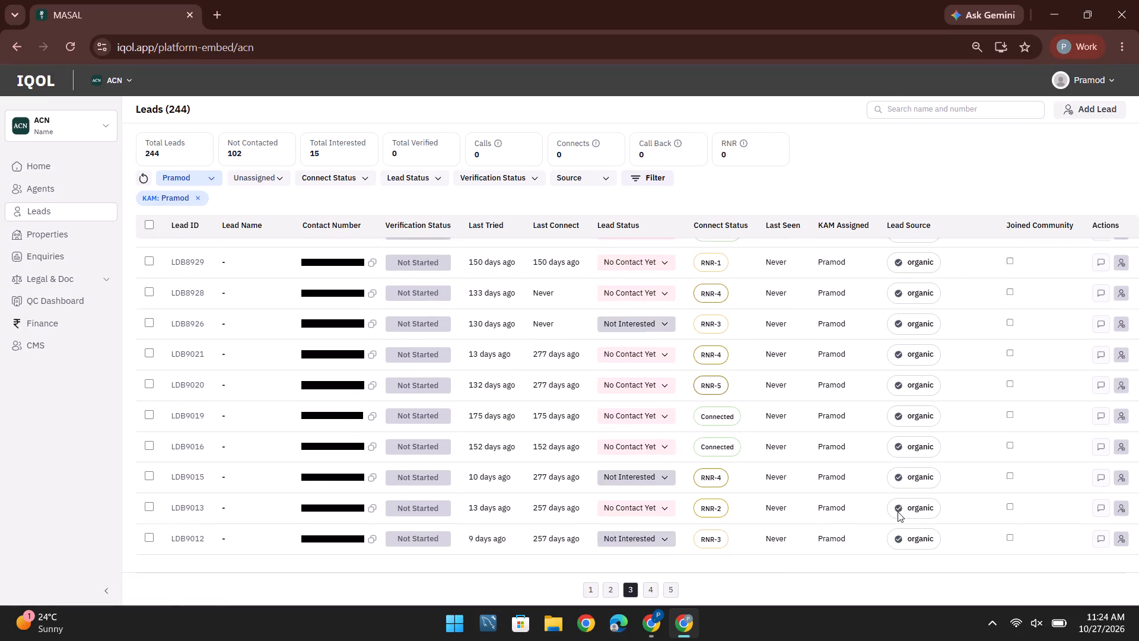
pyautogui.scroll(-3, 898, 512)
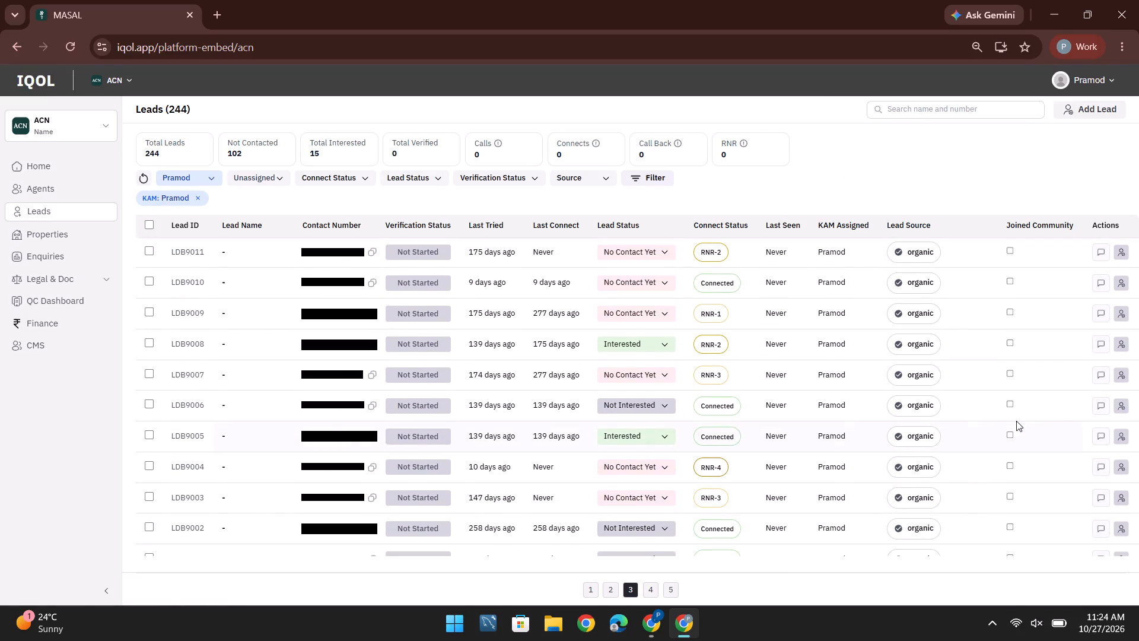
pyautogui.click(1102, 432)
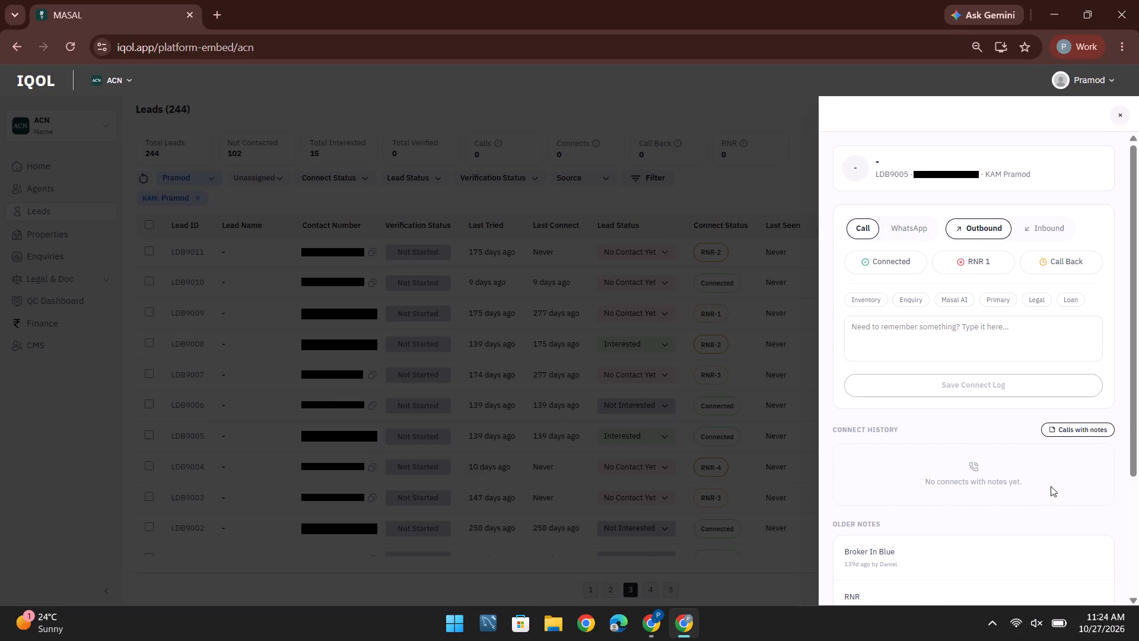
pyautogui.scroll(-2, 1003, 534)
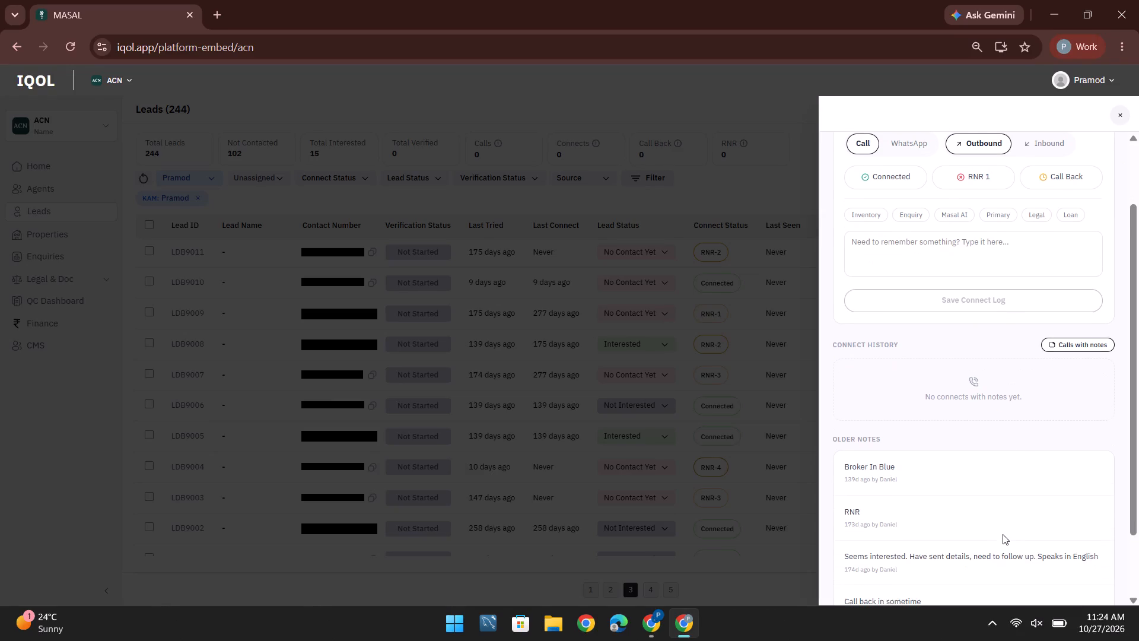
pyautogui.scroll(-2, 1003, 534)
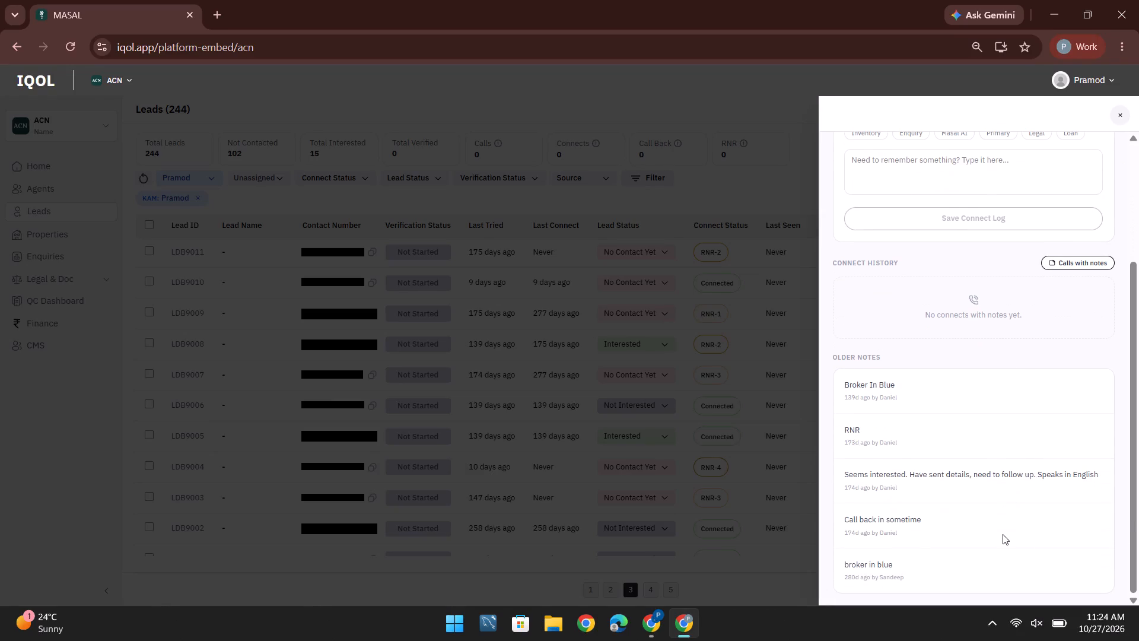
pyautogui.scroll(-1, 1003, 534)
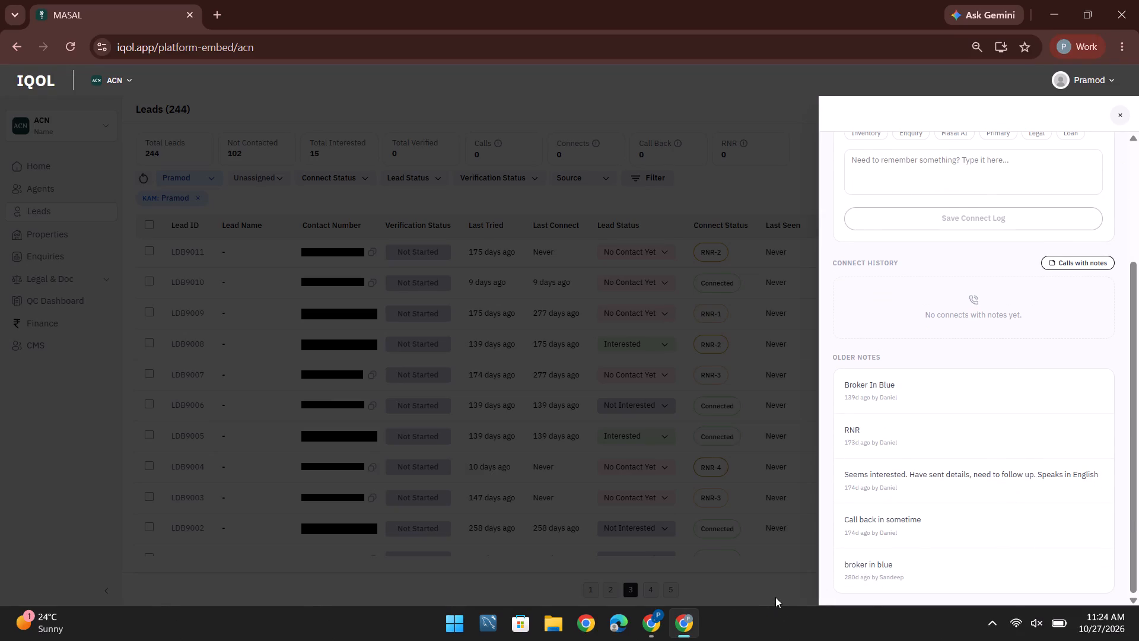
pyautogui.click(775, 597)
pyautogui.scroll(-1, 884, 516)
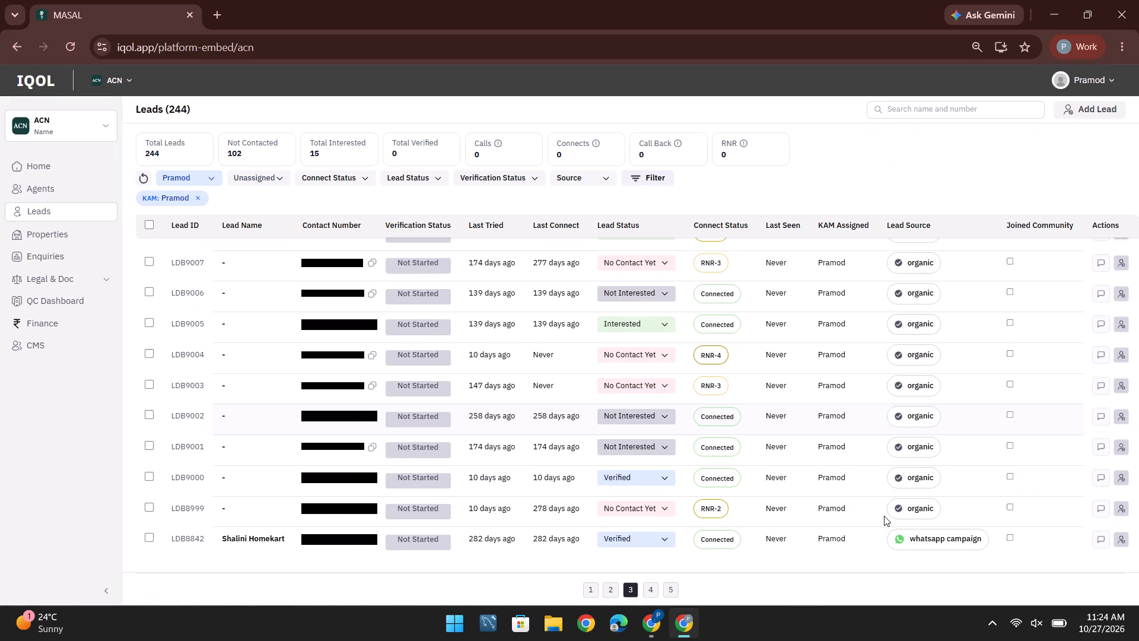
pyautogui.scroll(-2, 884, 516)
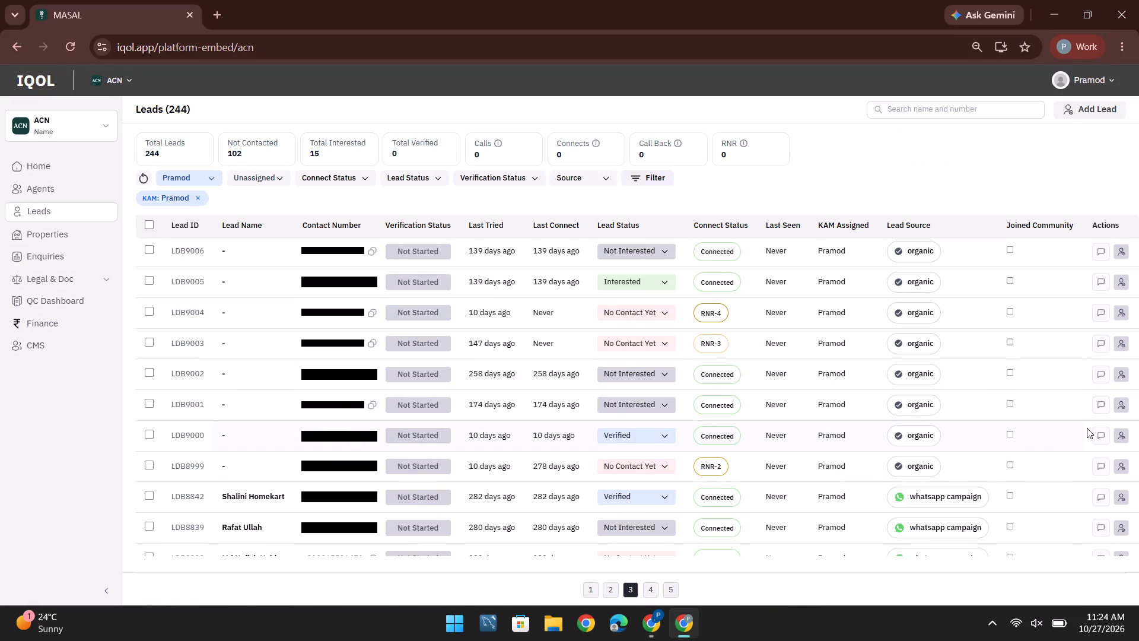
pyautogui.click(1096, 429)
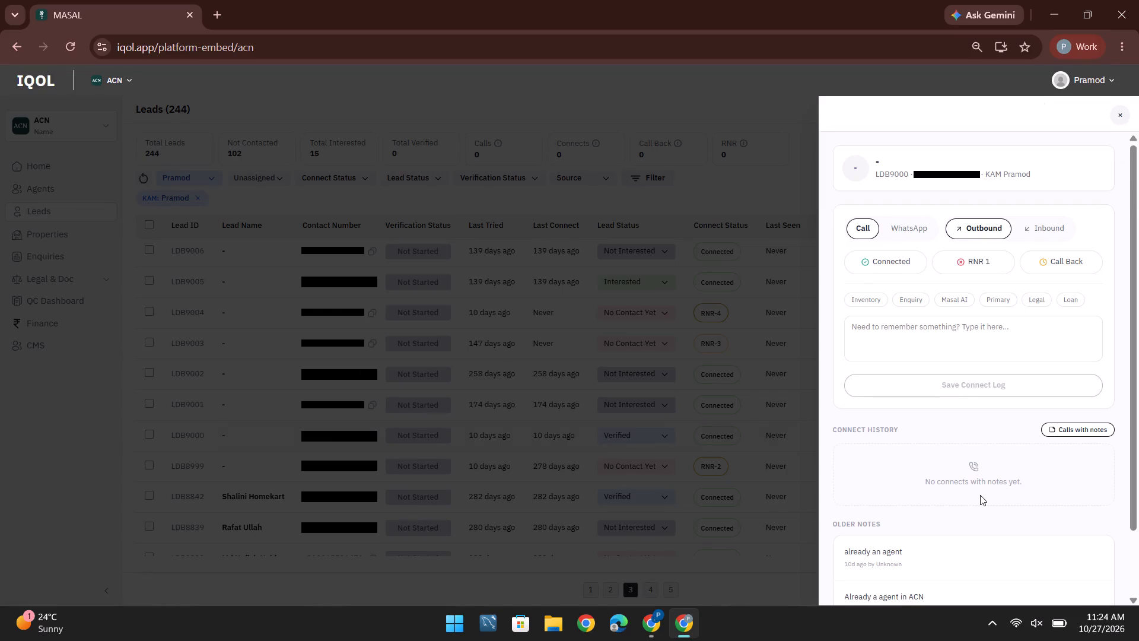
pyautogui.scroll(-2, 980, 495)
pyautogui.click(775, 594)
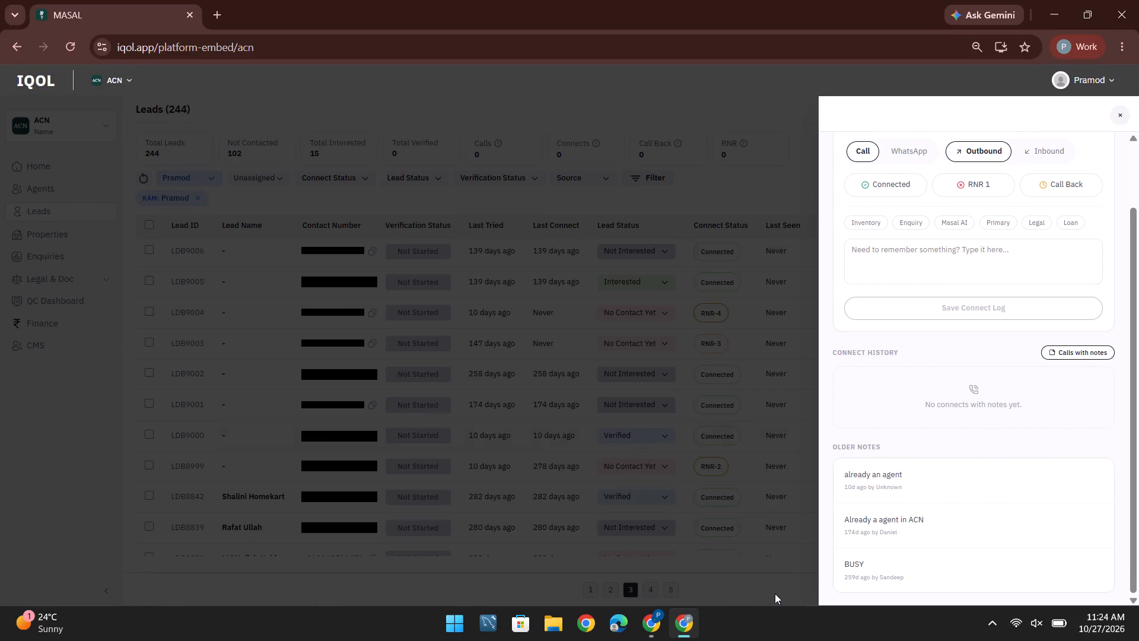
pyautogui.scroll(-1, 850, 504)
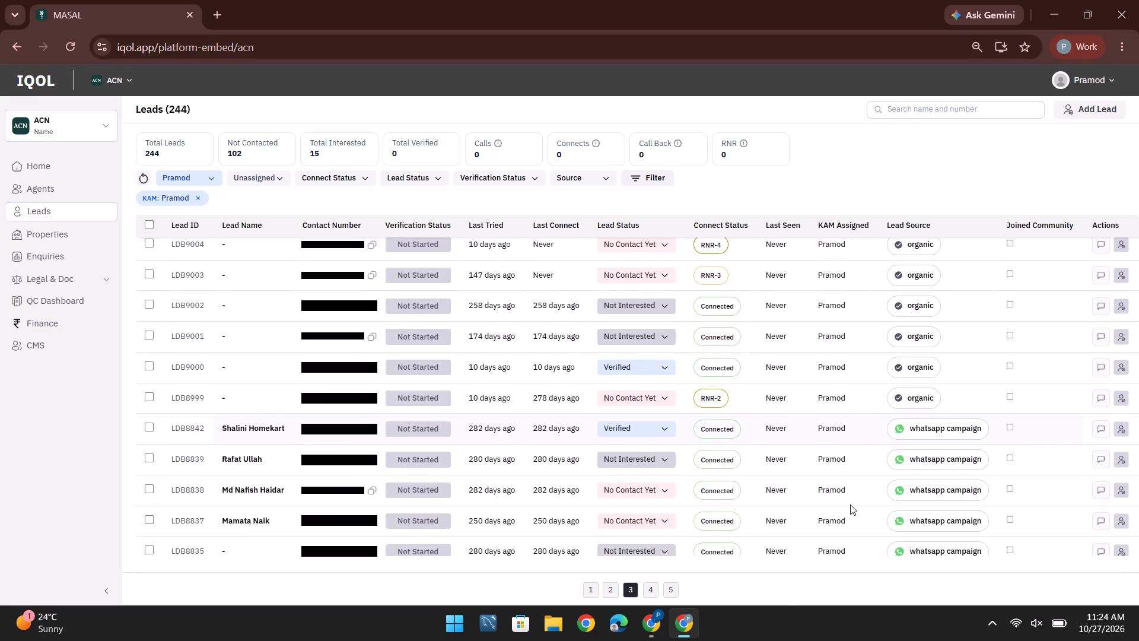
pyautogui.scroll(-1, 850, 504)
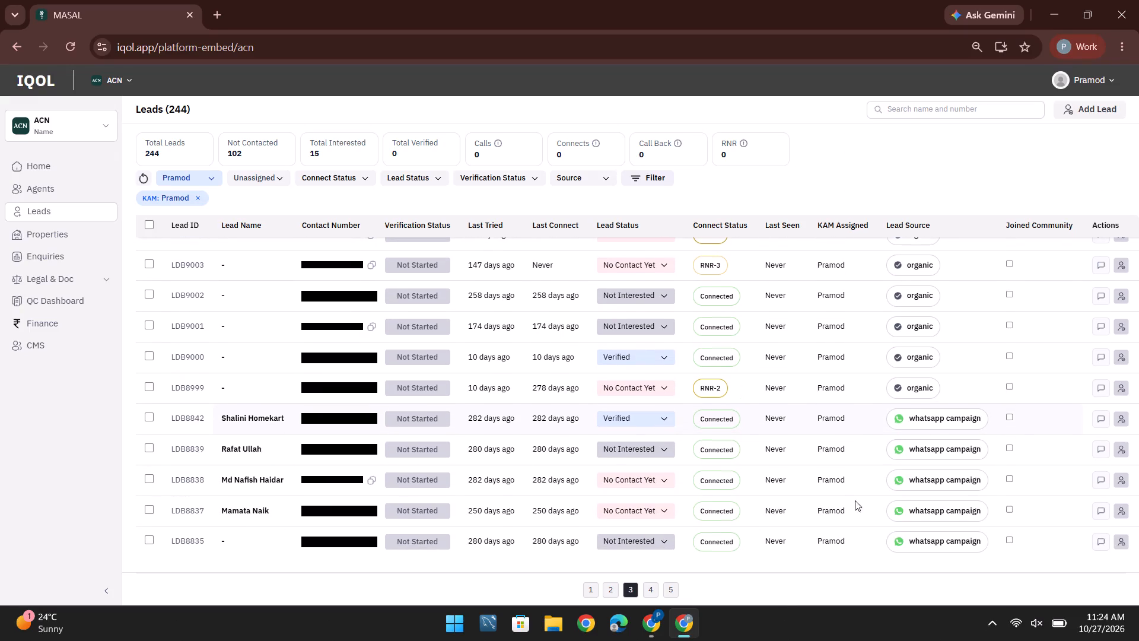
pyautogui.click(1105, 417)
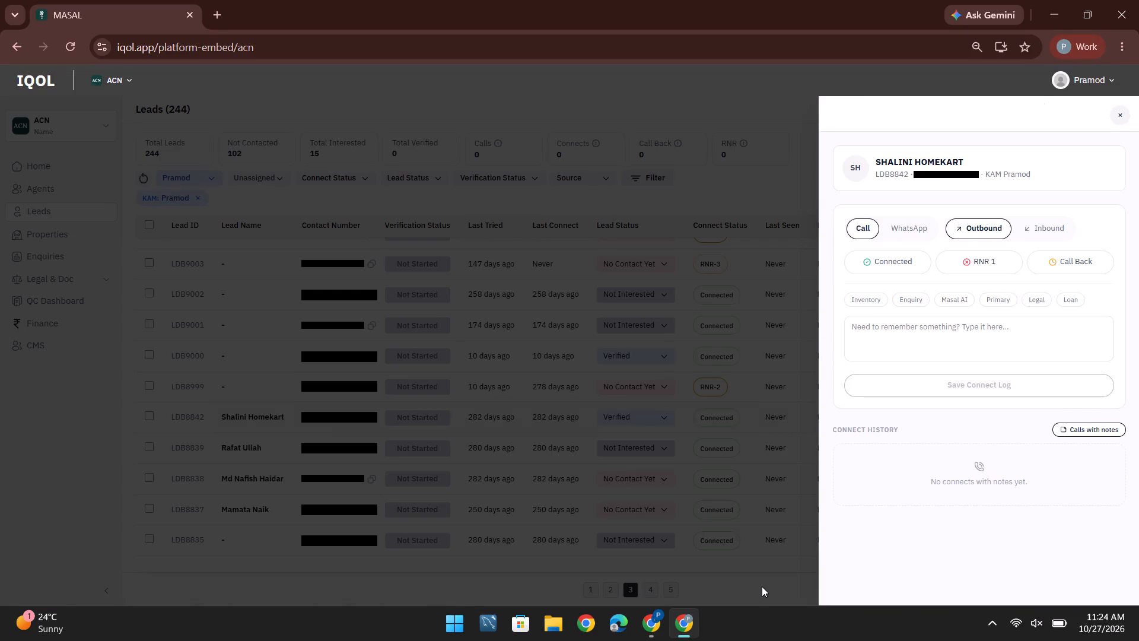
pyautogui.click(762, 586)
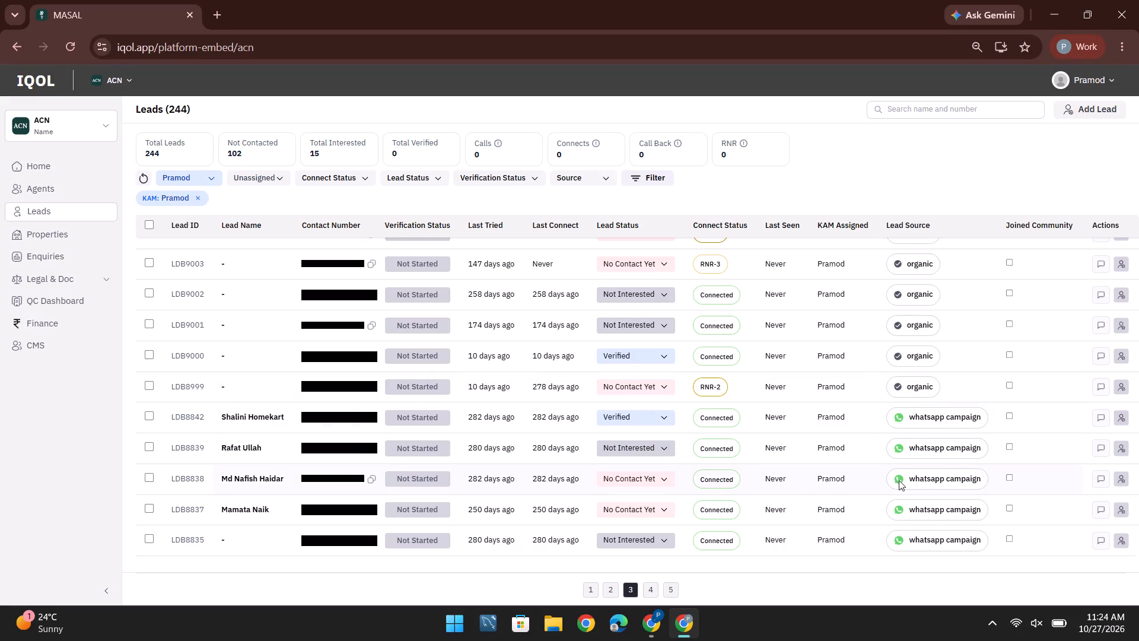
# Look through page 4 of KAM Pramod's leads, examining their lead statuses, connect statuses and last connect dates.
pyautogui.scroll(-1, 899, 480)
pyautogui.click(646, 585)
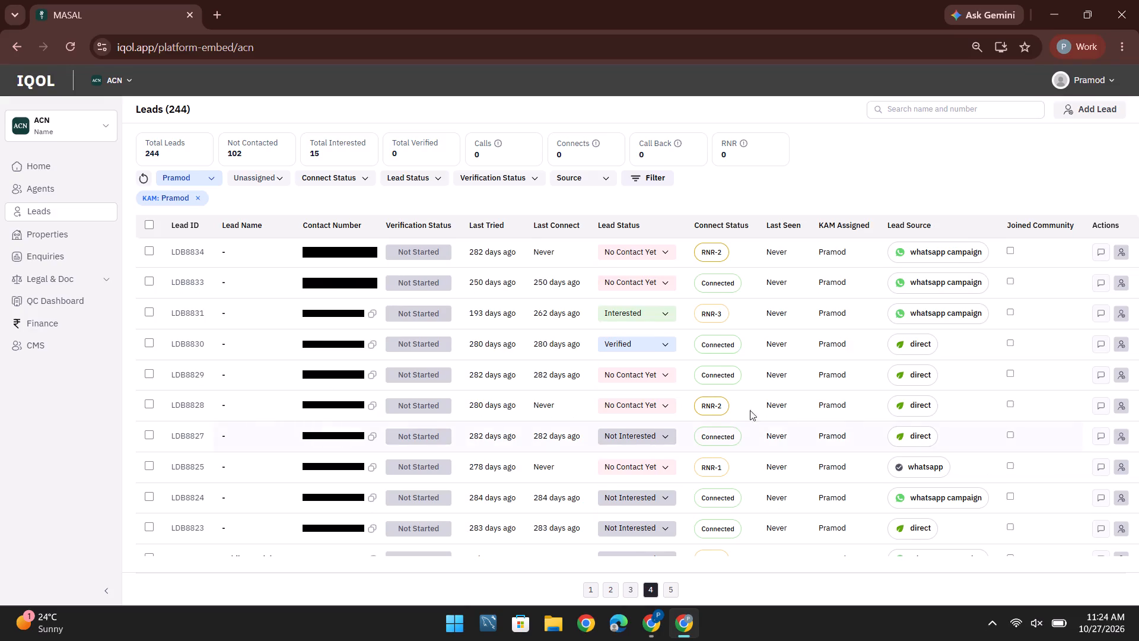
pyautogui.hscroll(-2, 770, 392)
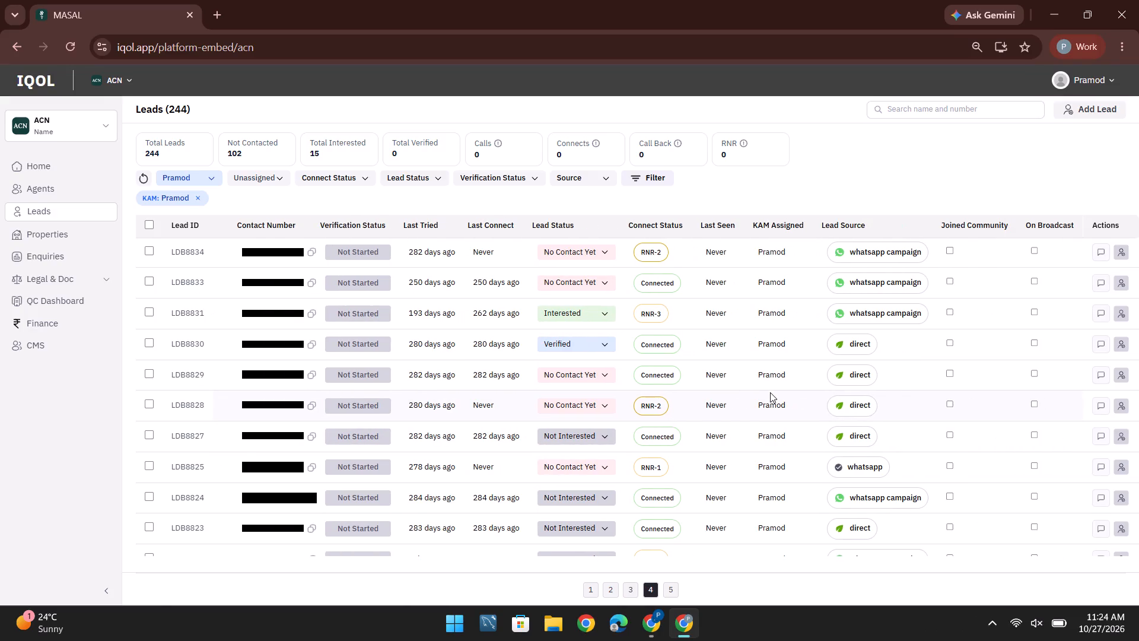
pyautogui.hscroll(2, 770, 392)
pyautogui.scroll(-3, 770, 392)
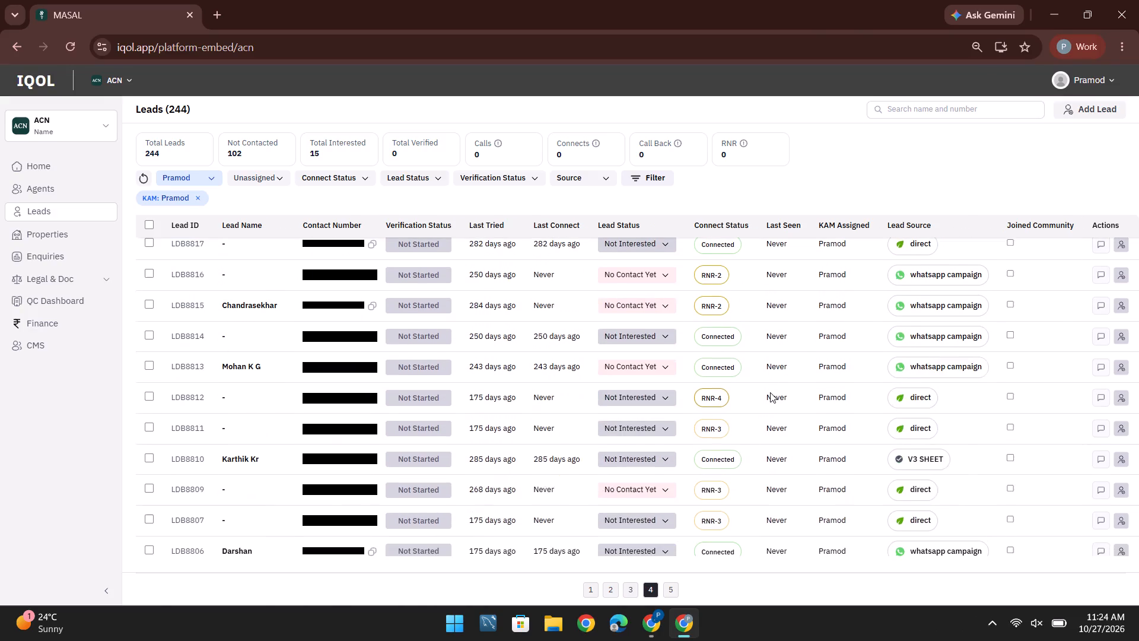
pyautogui.rightClick(770, 392)
pyautogui.scroll(-1, 770, 392)
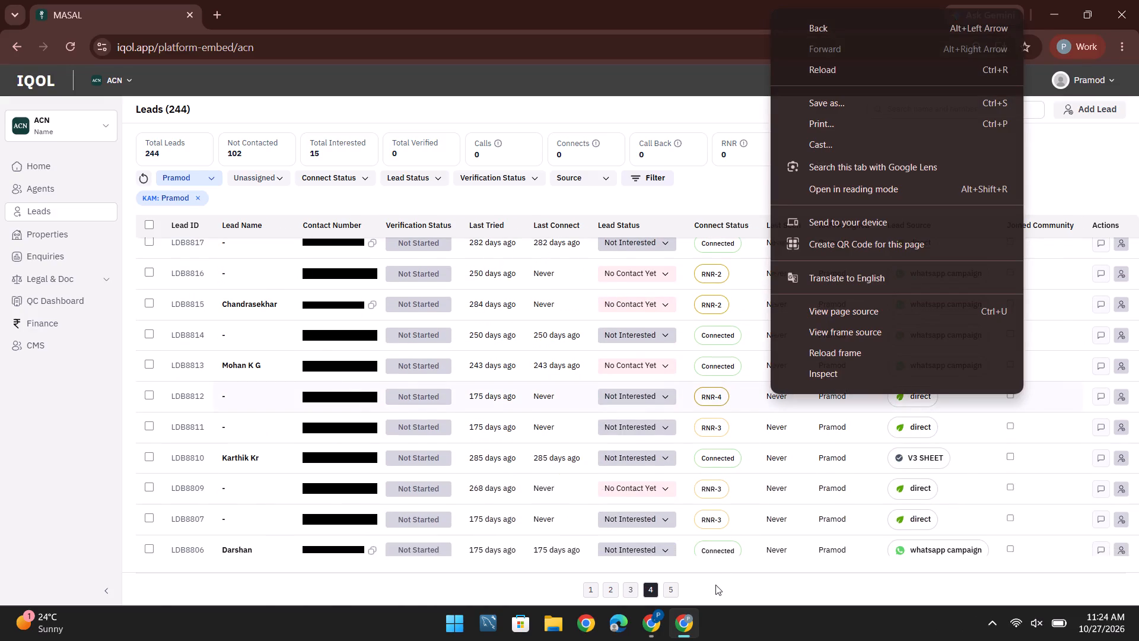
pyautogui.click(715, 585)
pyautogui.scroll(-3, 736, 524)
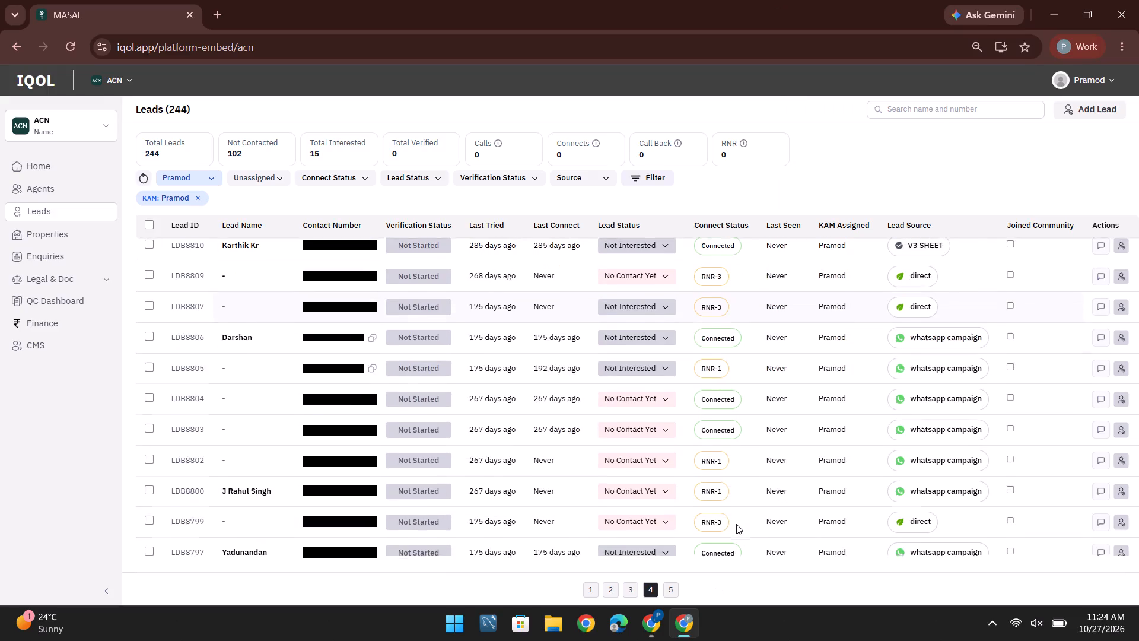
pyautogui.scroll(-2, 736, 524)
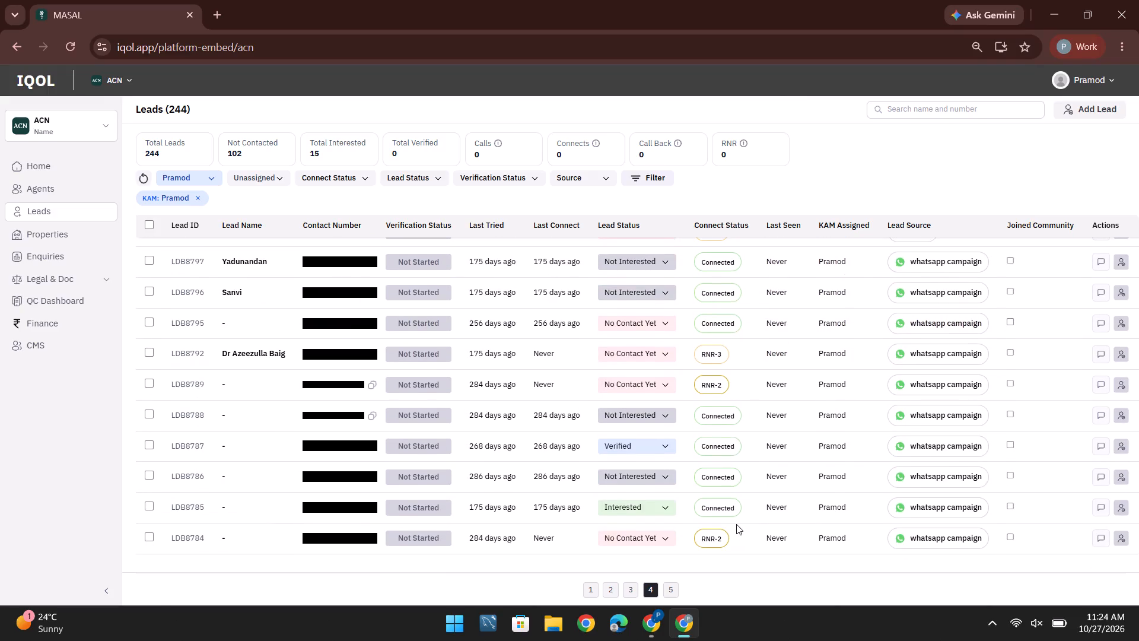
pyautogui.scroll(-2, 736, 524)
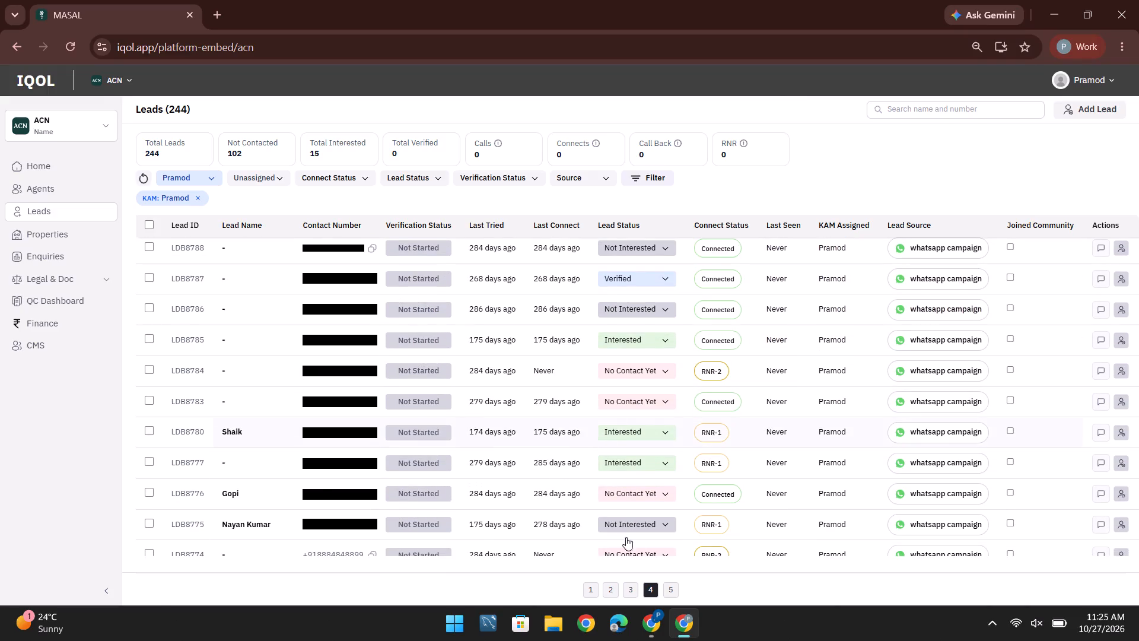
pyautogui.scroll(-2, 711, 510)
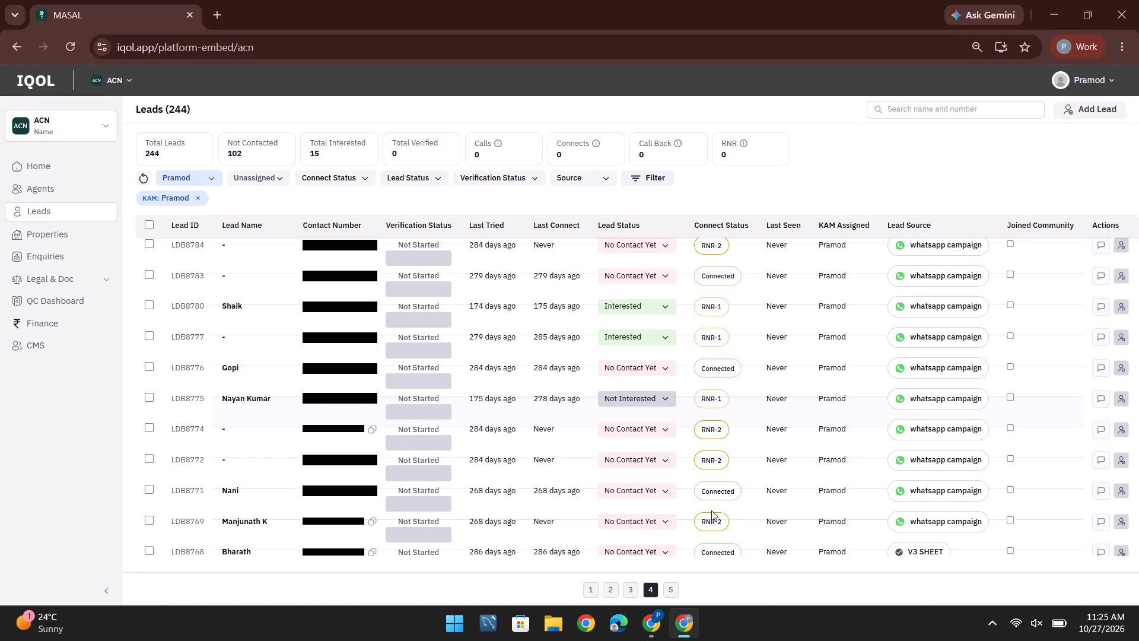
pyautogui.scroll(-1, 711, 510)
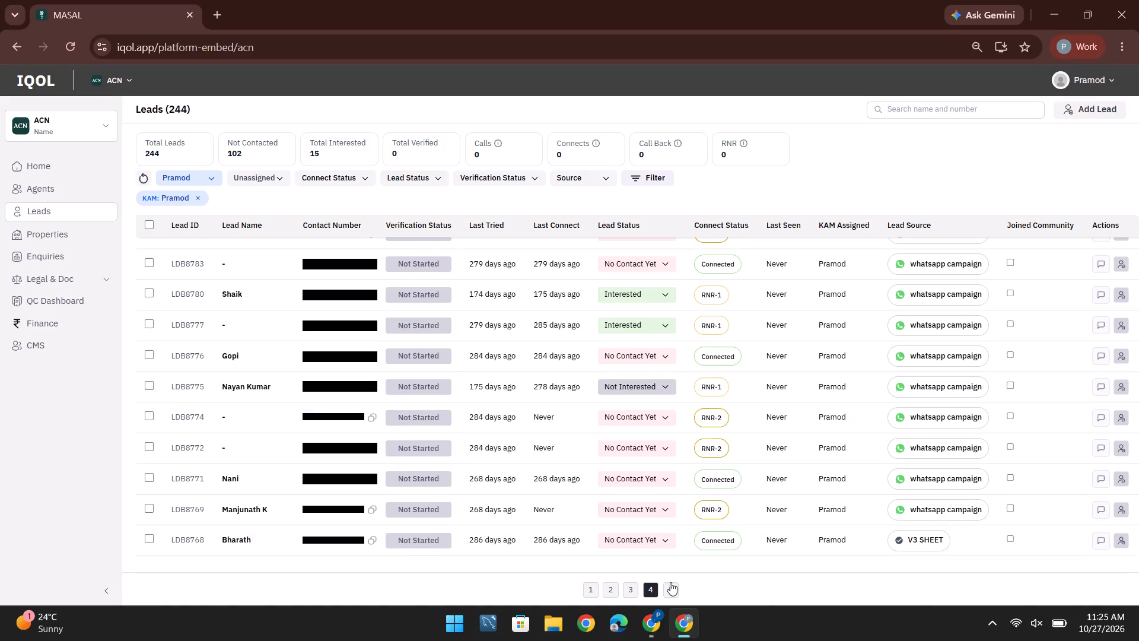
# Look through page 5 of KAM Pramod's leads down to the last entry, examining their lead and connect statuses.
pyautogui.click(670, 582)
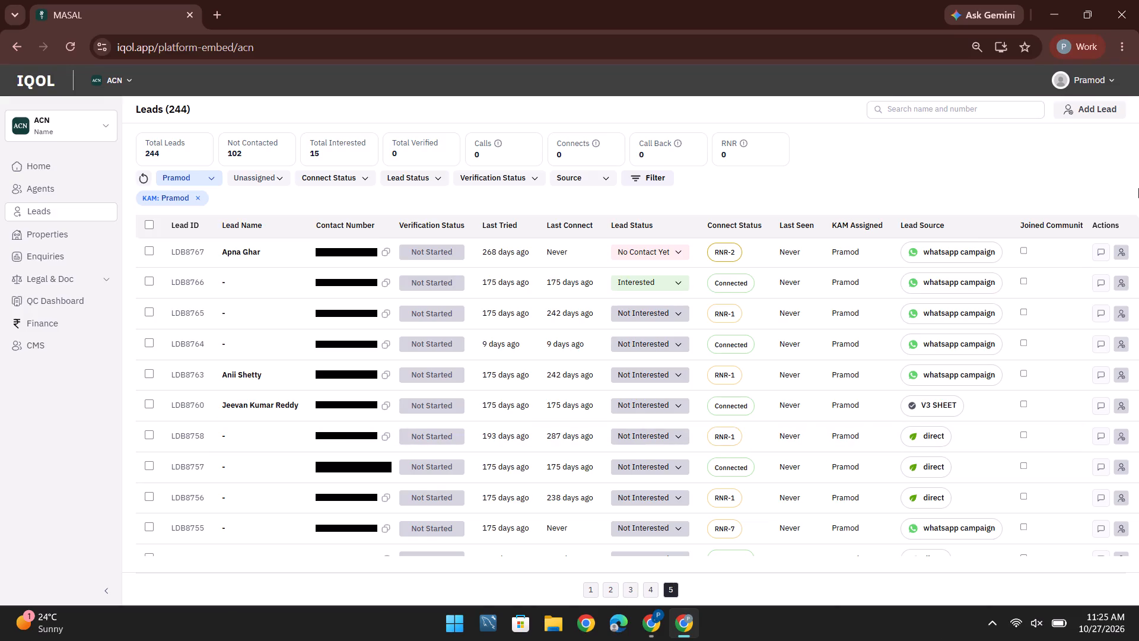
pyautogui.scroll(-2, 1138, 188)
pyautogui.scroll(-2, 879, 413)
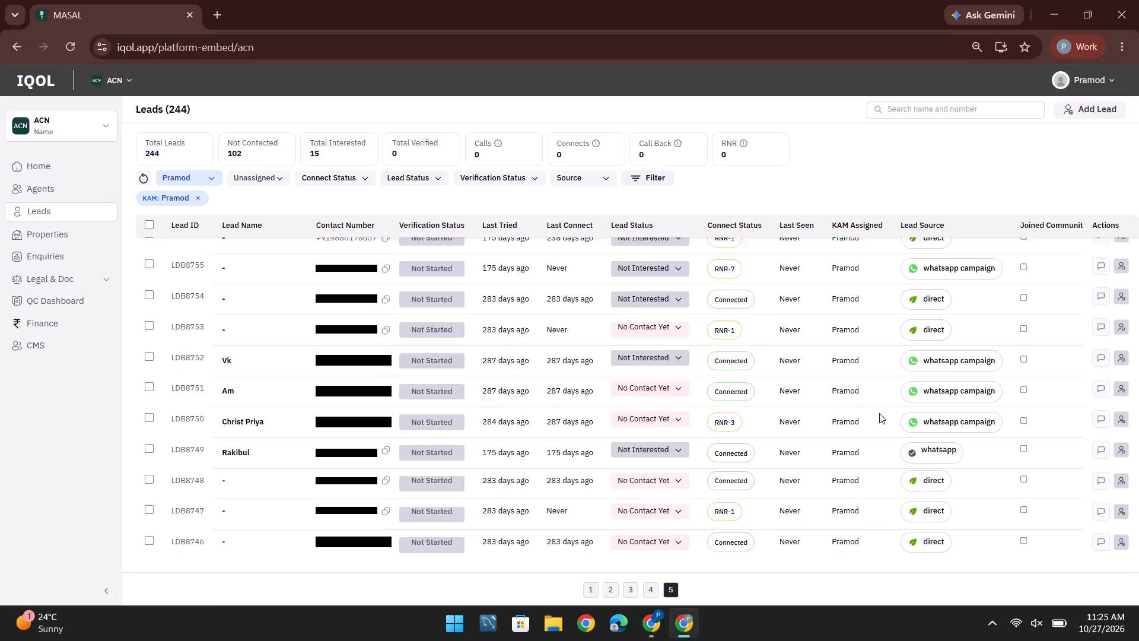
pyautogui.scroll(-3, 879, 413)
pyautogui.hscroll(4, 879, 413)
pyautogui.scroll(-2, 879, 413)
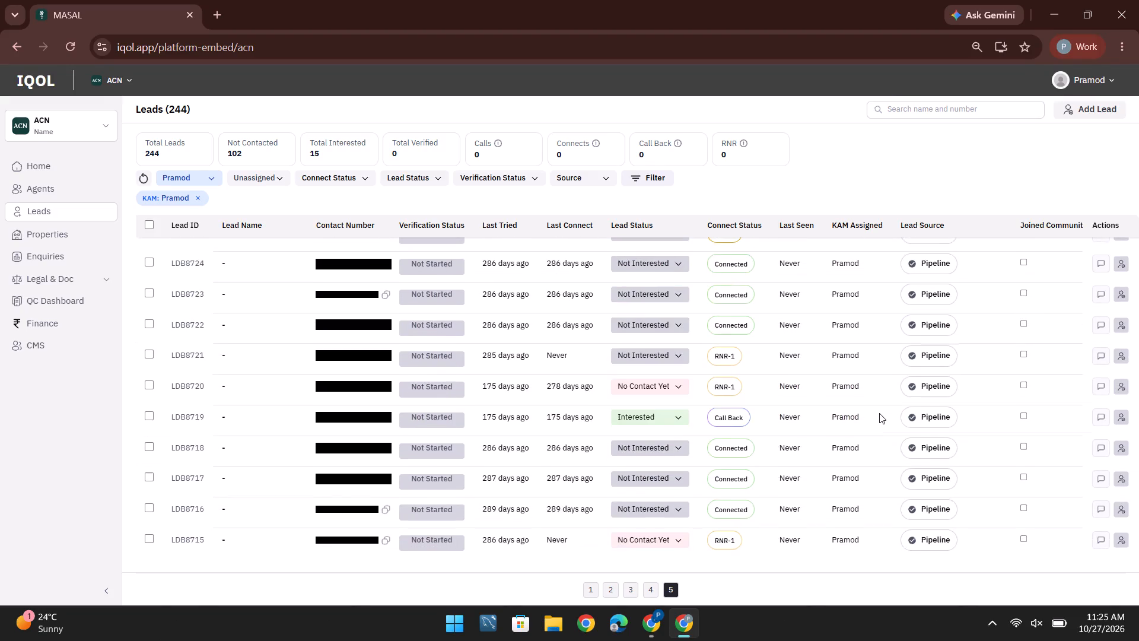
pyautogui.scroll(-1, 879, 413)
pyautogui.hscroll(4, 879, 413)
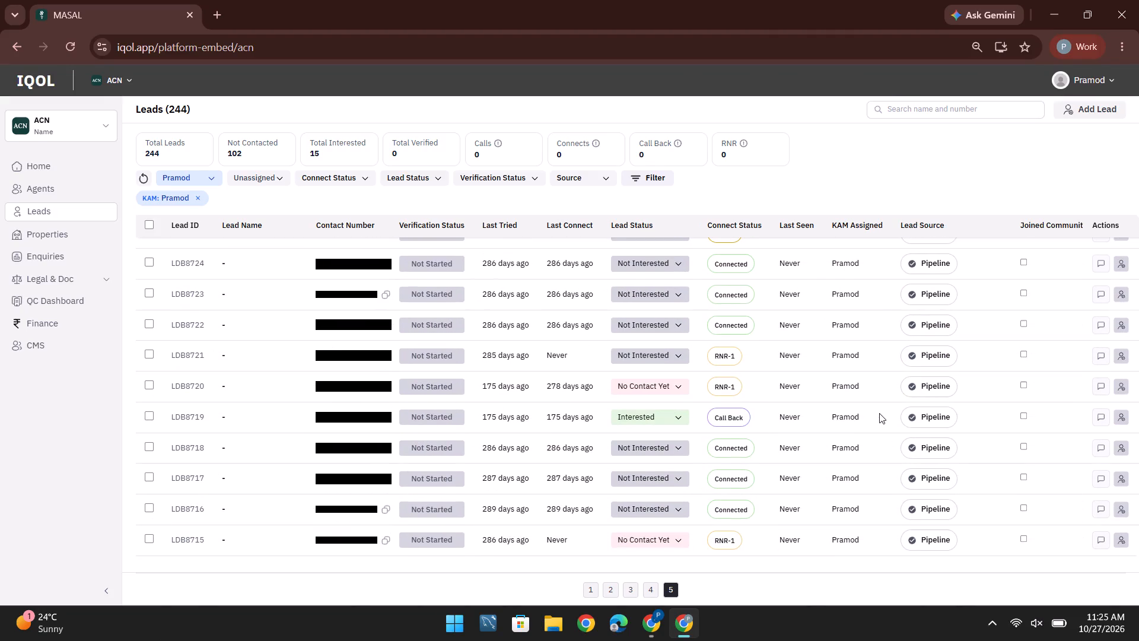
pyautogui.scroll(-2, 879, 413)
pyautogui.scroll(-2, 908, 491)
pyautogui.hscroll(1, 913, 499)
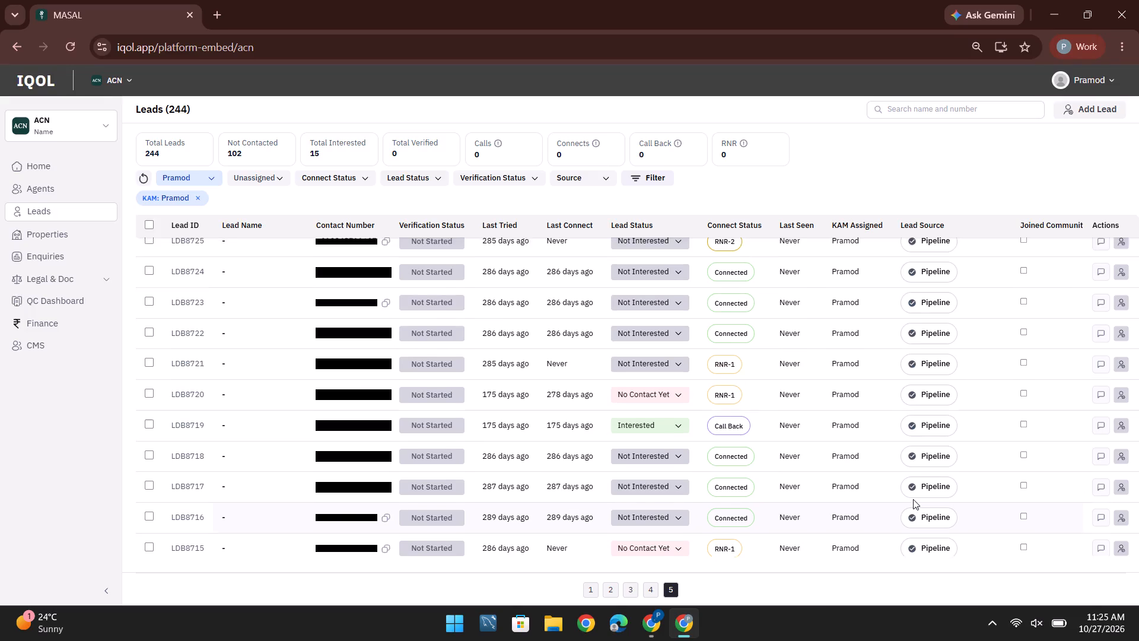
pyautogui.hscroll(1, 913, 499)
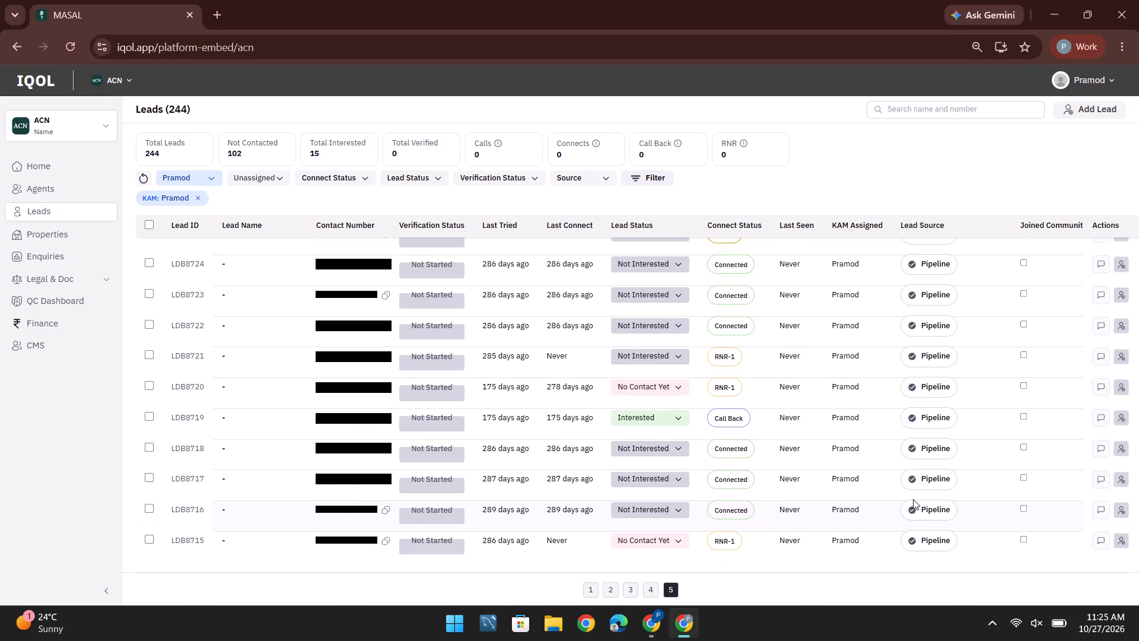
pyautogui.scroll(2, 913, 499)
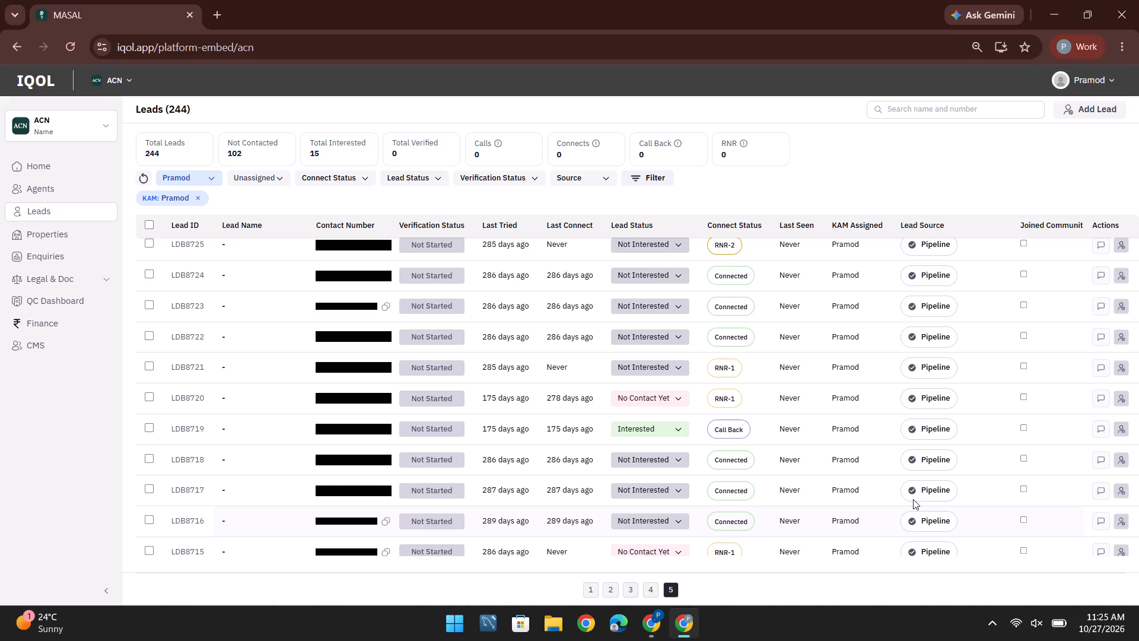
pyautogui.scroll(1, 913, 499)
pyautogui.scroll(-2, 913, 499)
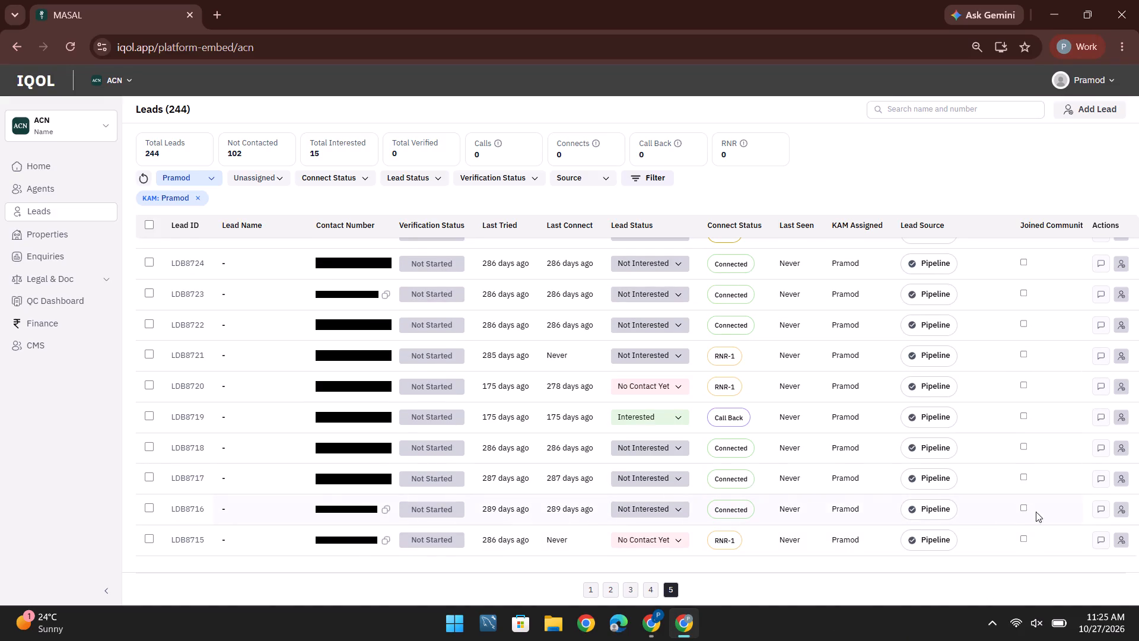
pyautogui.click(1100, 506)
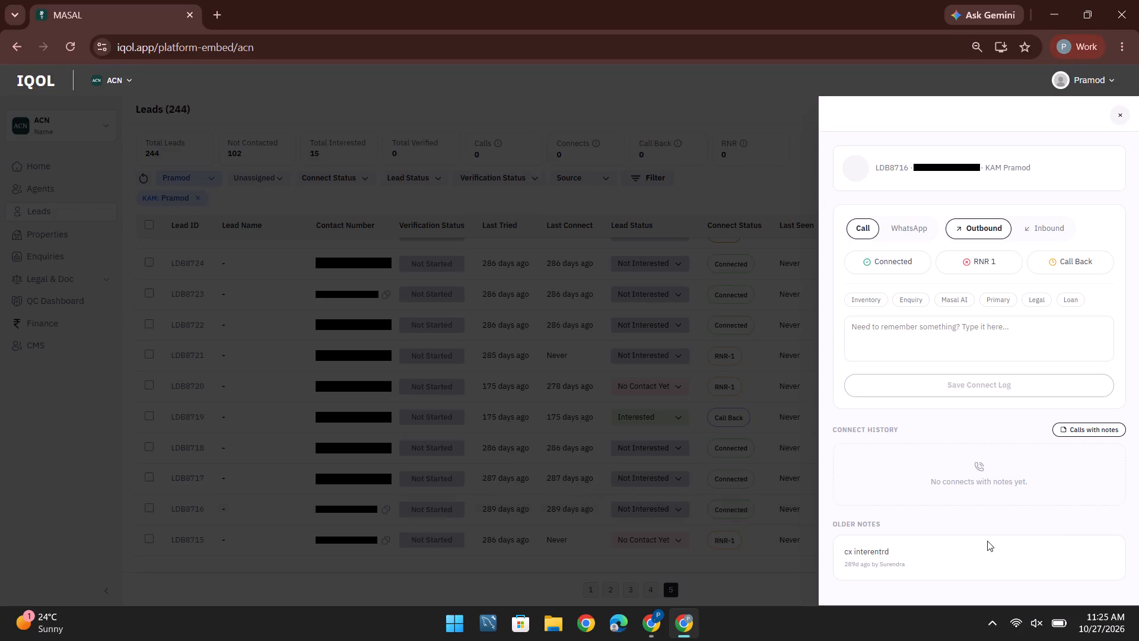
pyautogui.click(756, 591)
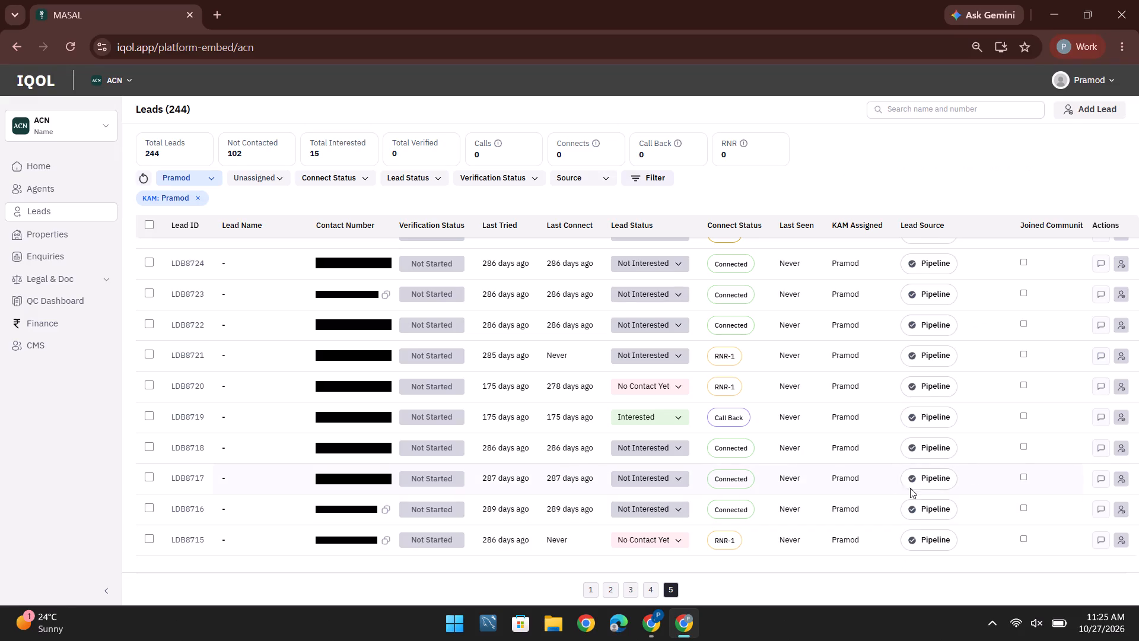
pyautogui.click(1101, 484)
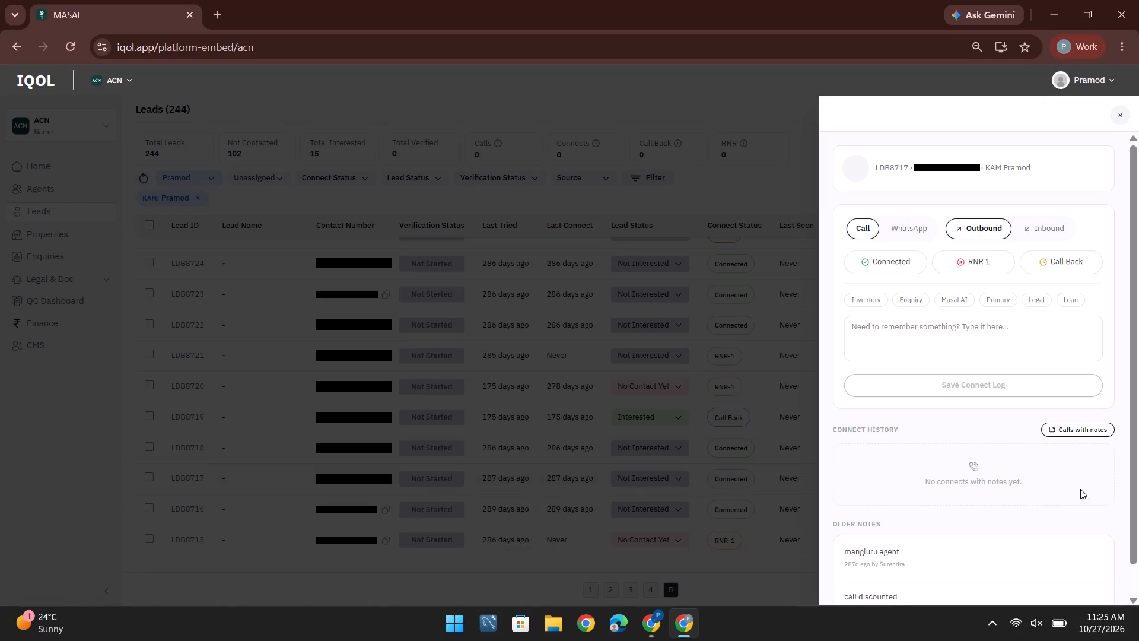
pyautogui.scroll(-2, 933, 534)
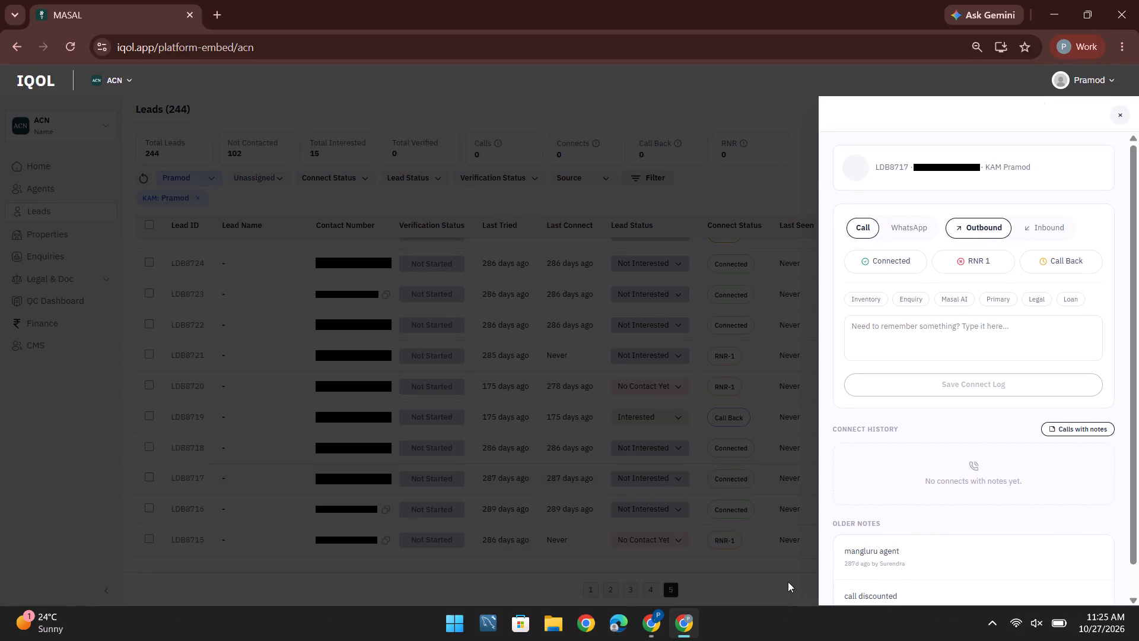
pyautogui.click(788, 582)
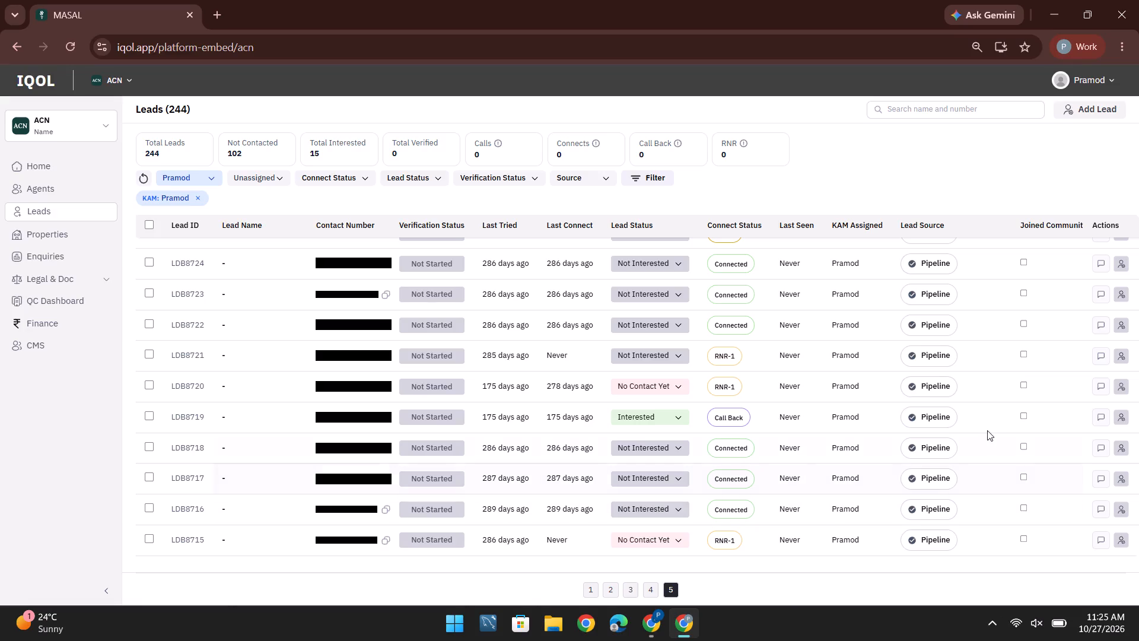
pyautogui.click(1097, 446)
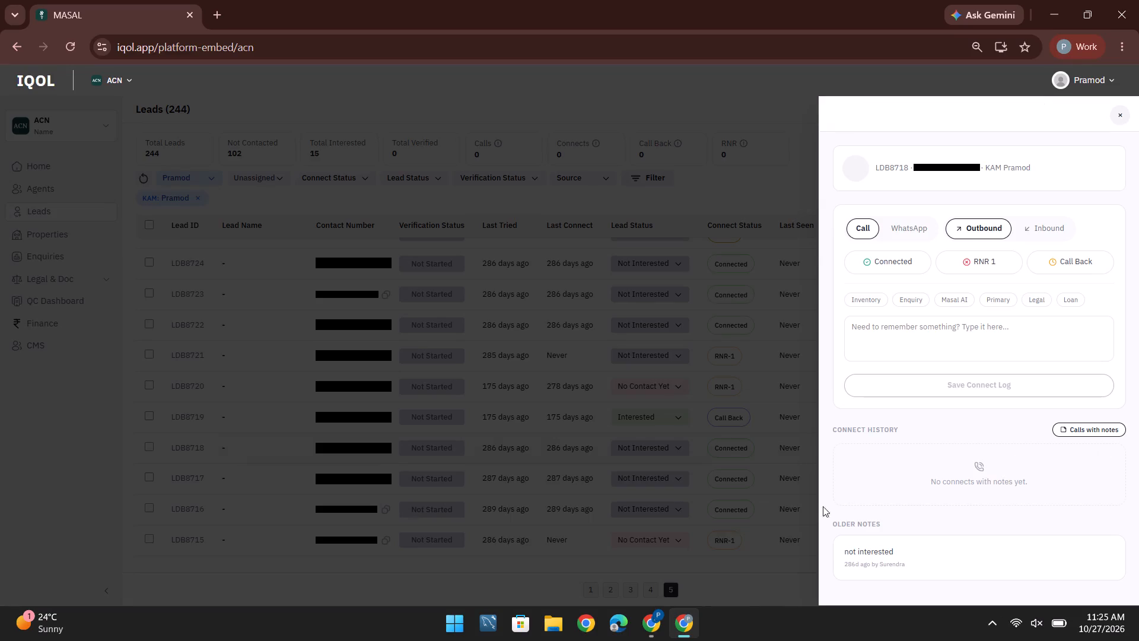
pyautogui.scroll(-2, 921, 510)
pyautogui.click(758, 591)
pyautogui.click(1096, 384)
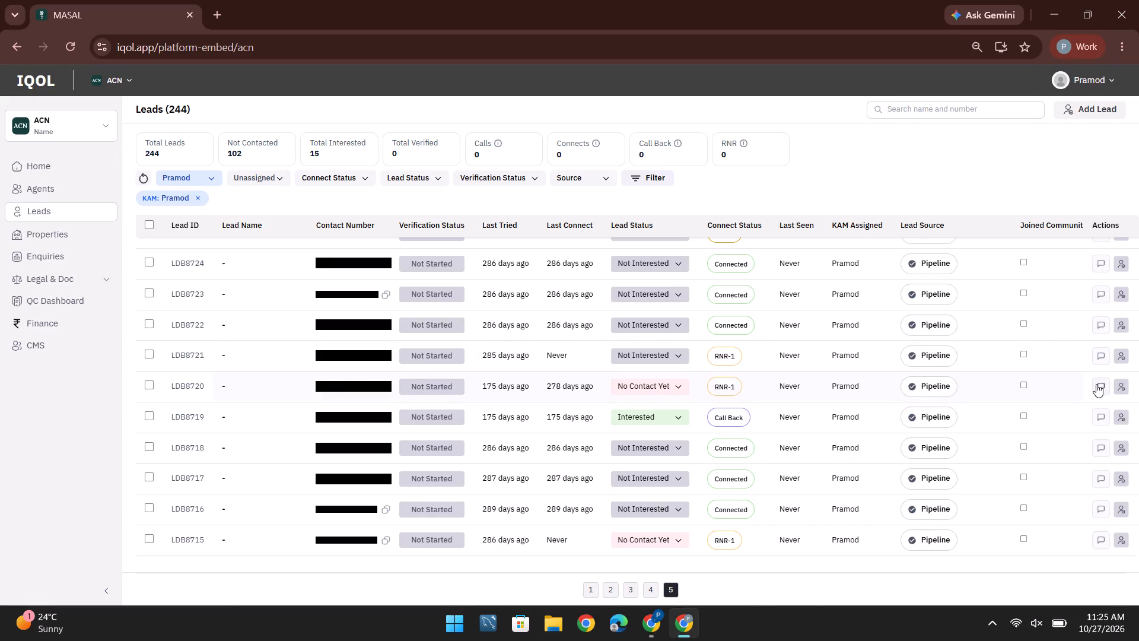
pyautogui.scroll(-2, 971, 504)
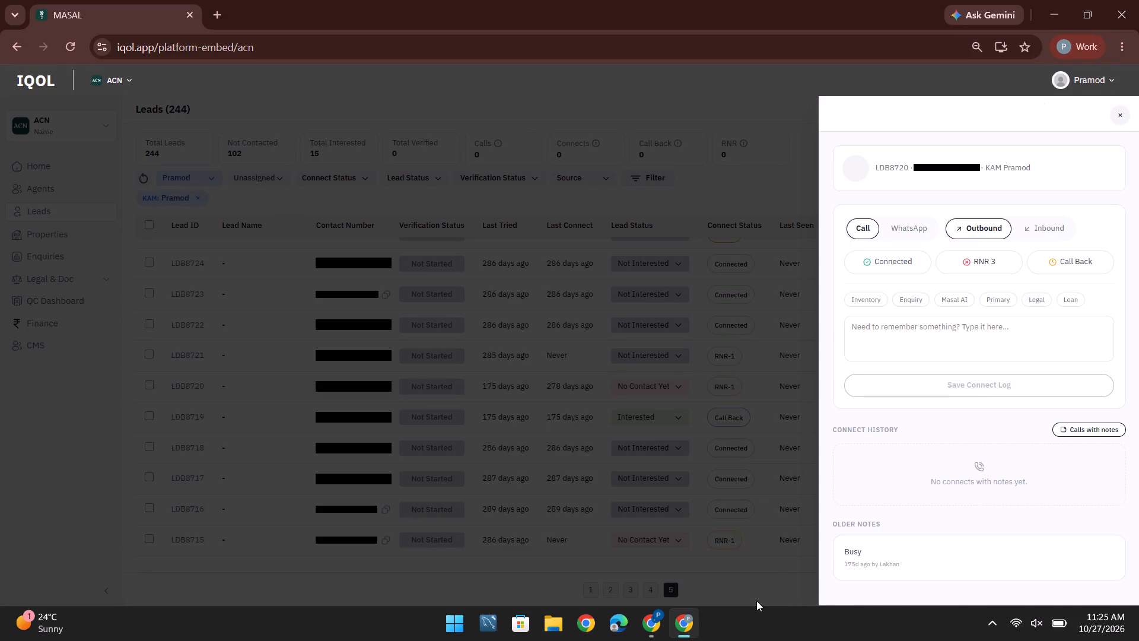
pyautogui.click(771, 564)
pyautogui.scroll(1, 888, 455)
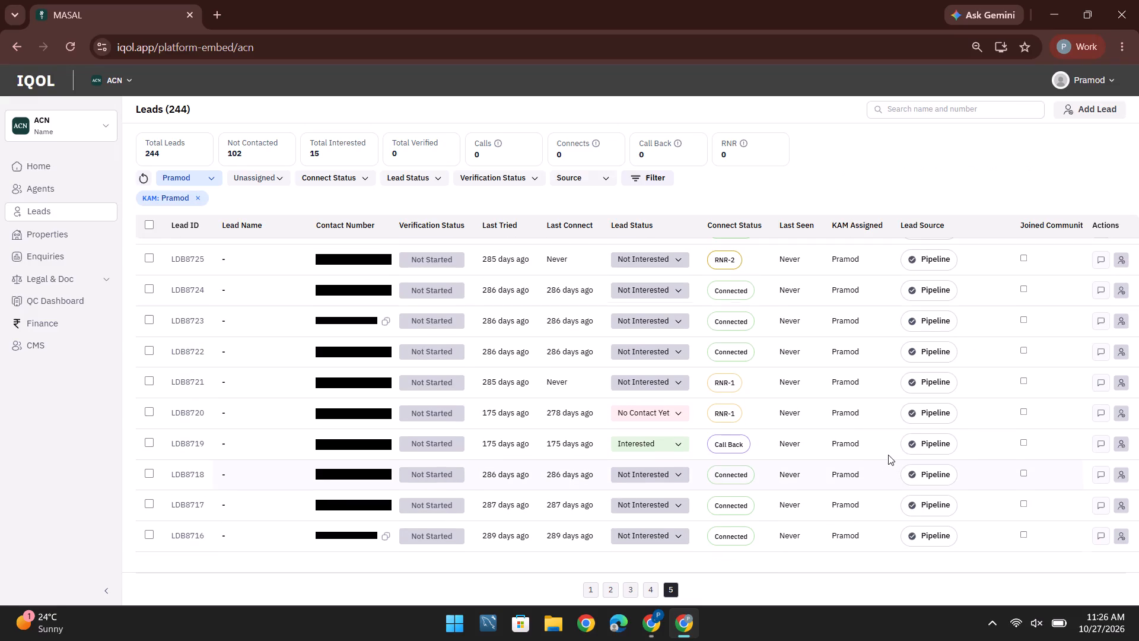
pyautogui.scroll(1, 888, 455)
pyautogui.click(1097, 392)
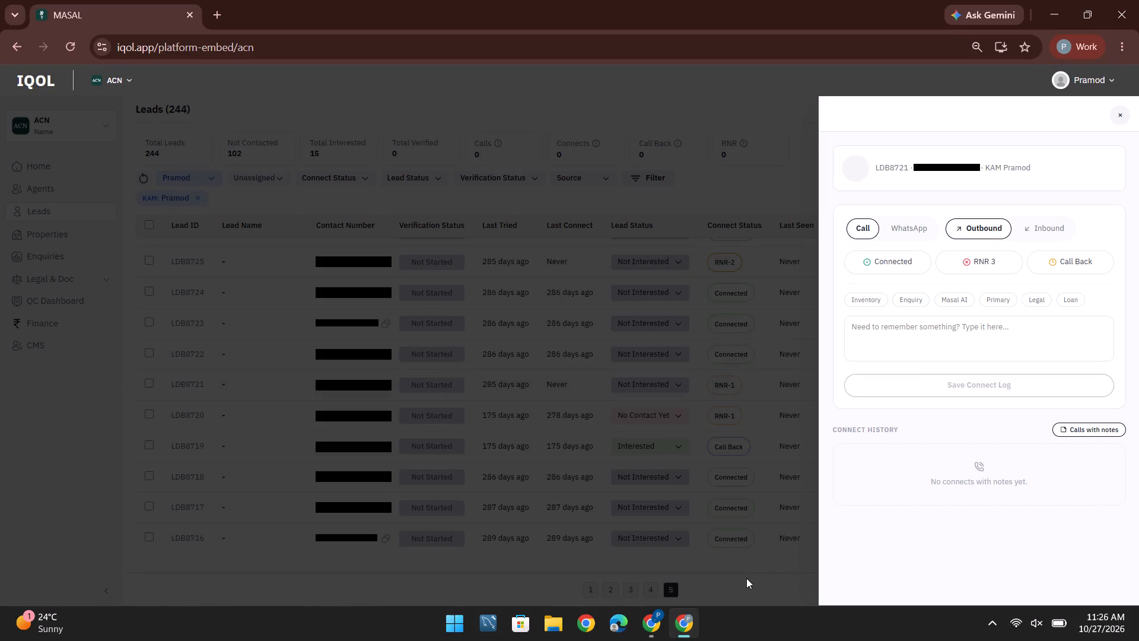
pyautogui.click(746, 578)
# Remove the KAM Pramod filter from the leads list.
pyautogui.scroll(3, 827, 482)
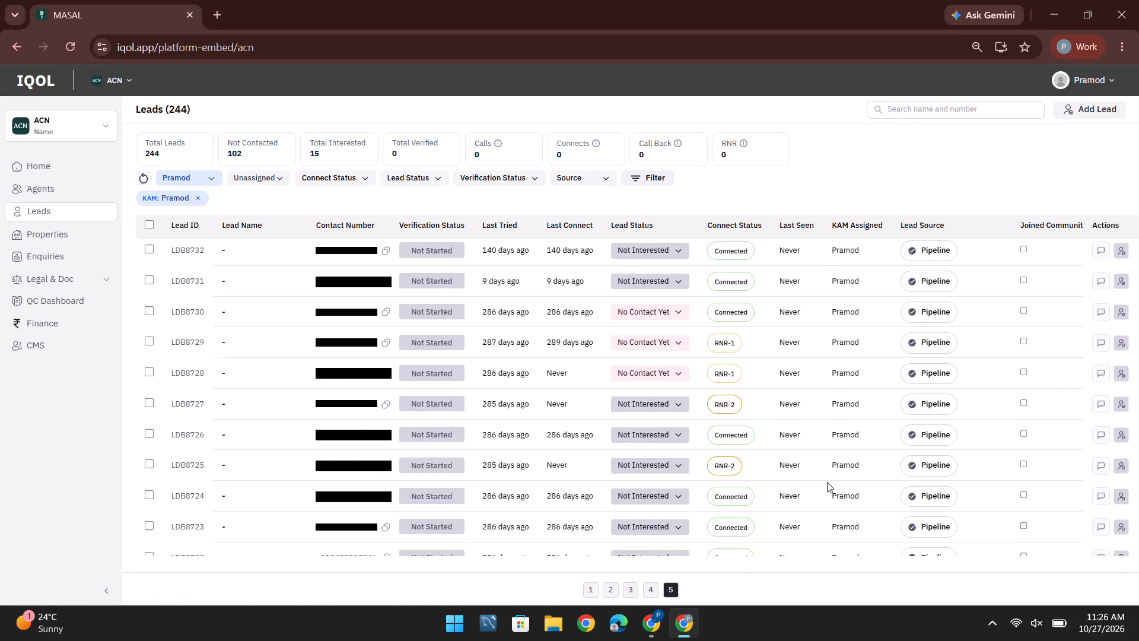
pyautogui.scroll(1, 827, 482)
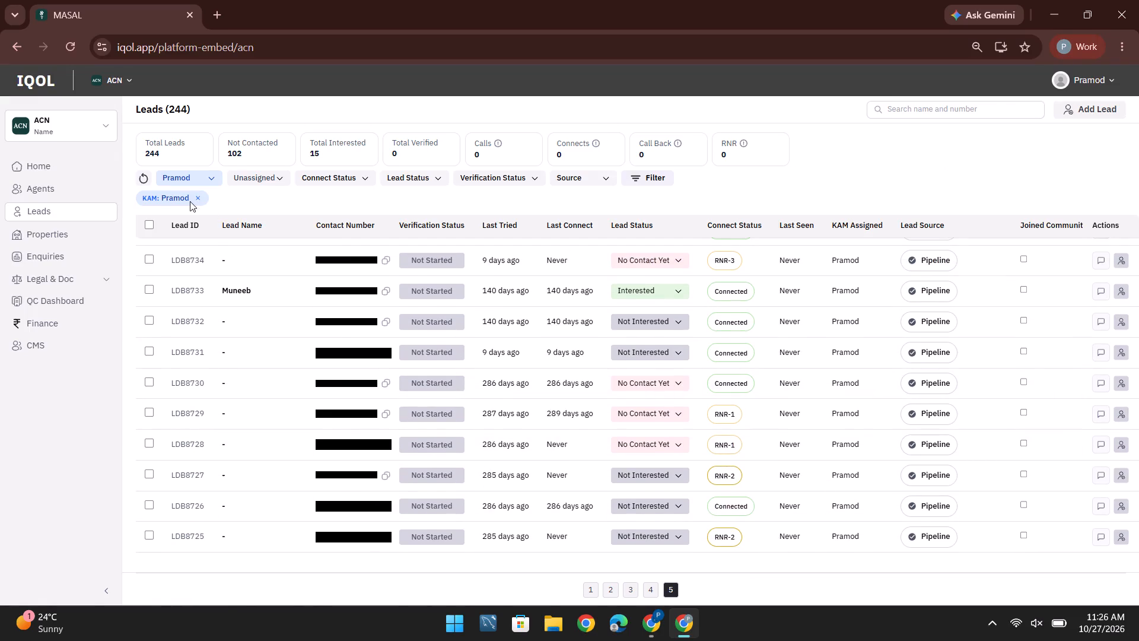
pyautogui.click(198, 195)
# Open the KAM filter's list of selectable KAMs.
pyautogui.click(192, 174)
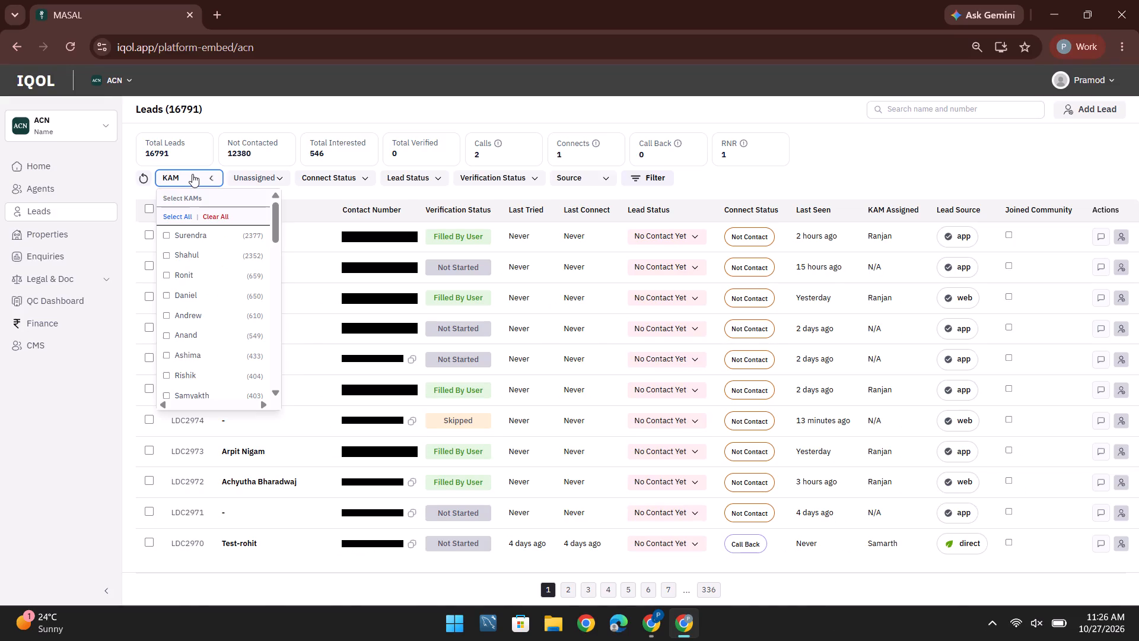
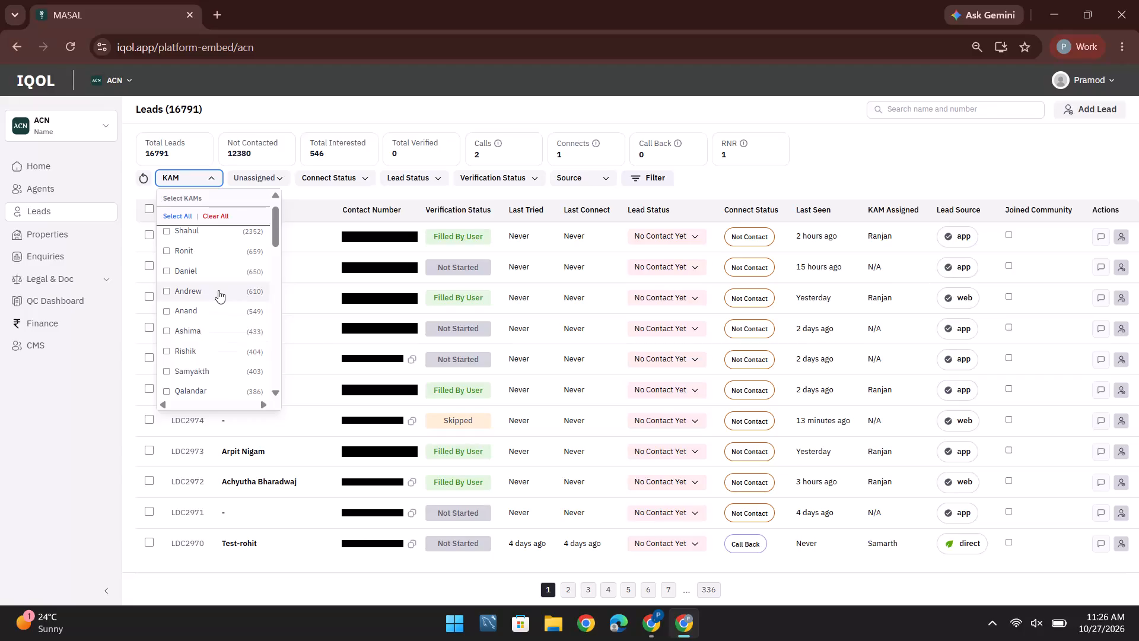
# Filter the leads list to show only leads assigned to KAM Andrew.
pyautogui.click(218, 290)
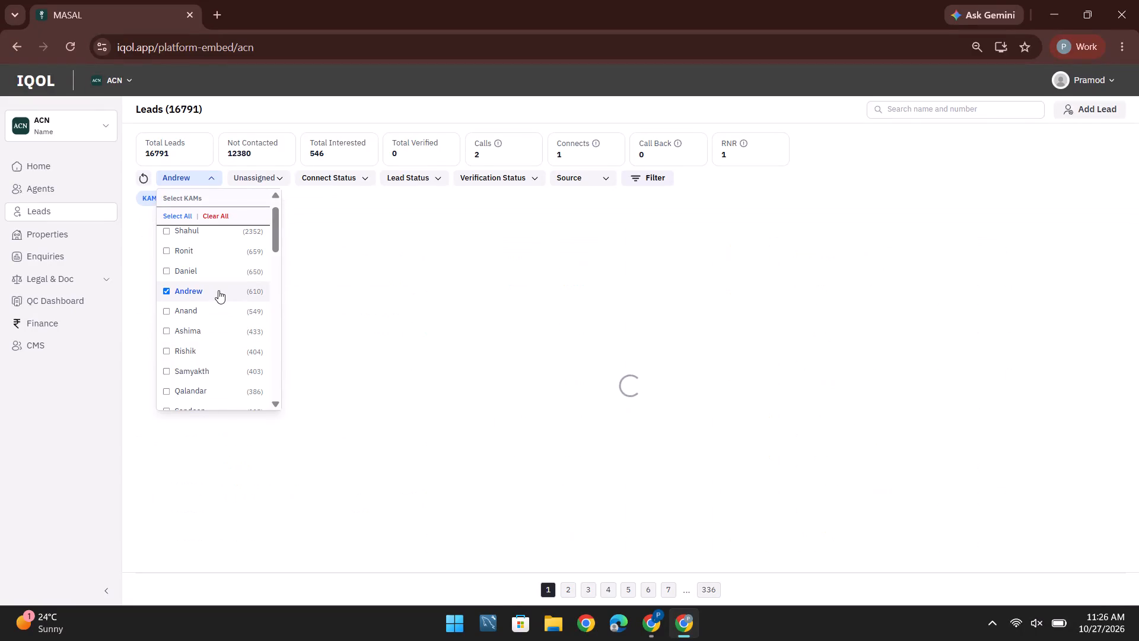
pyautogui.click(554, 194)
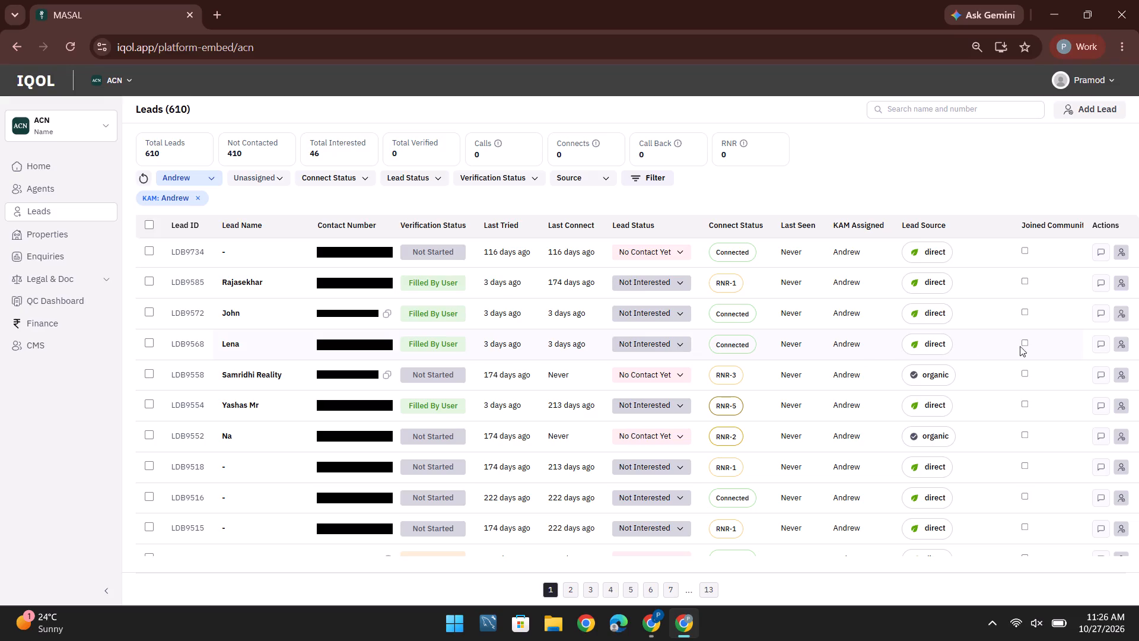
pyautogui.click(1094, 345)
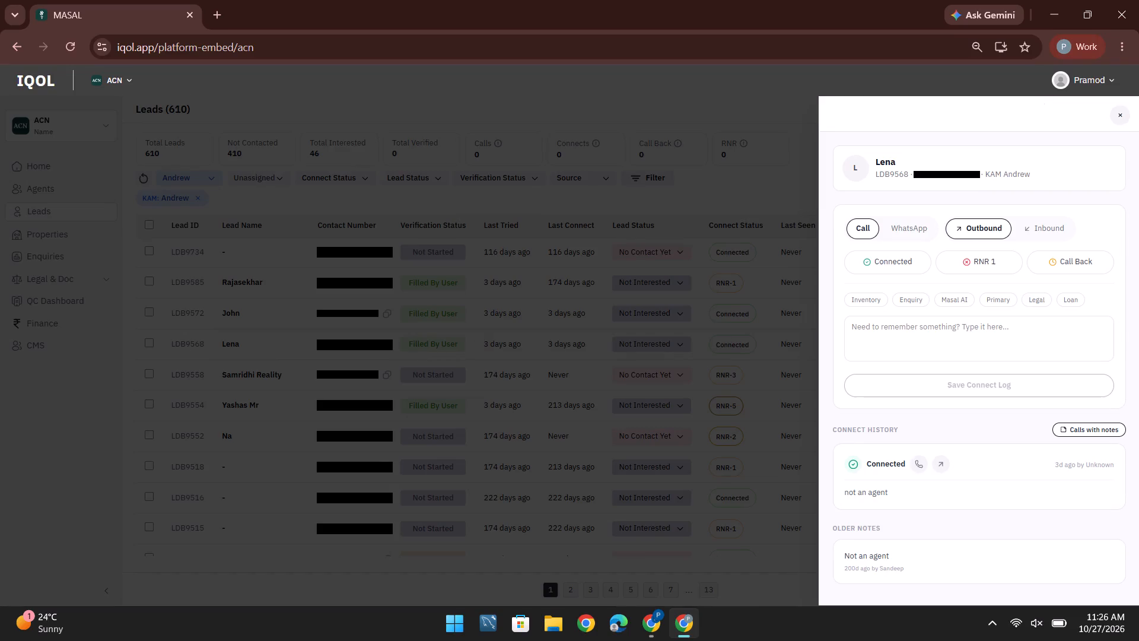
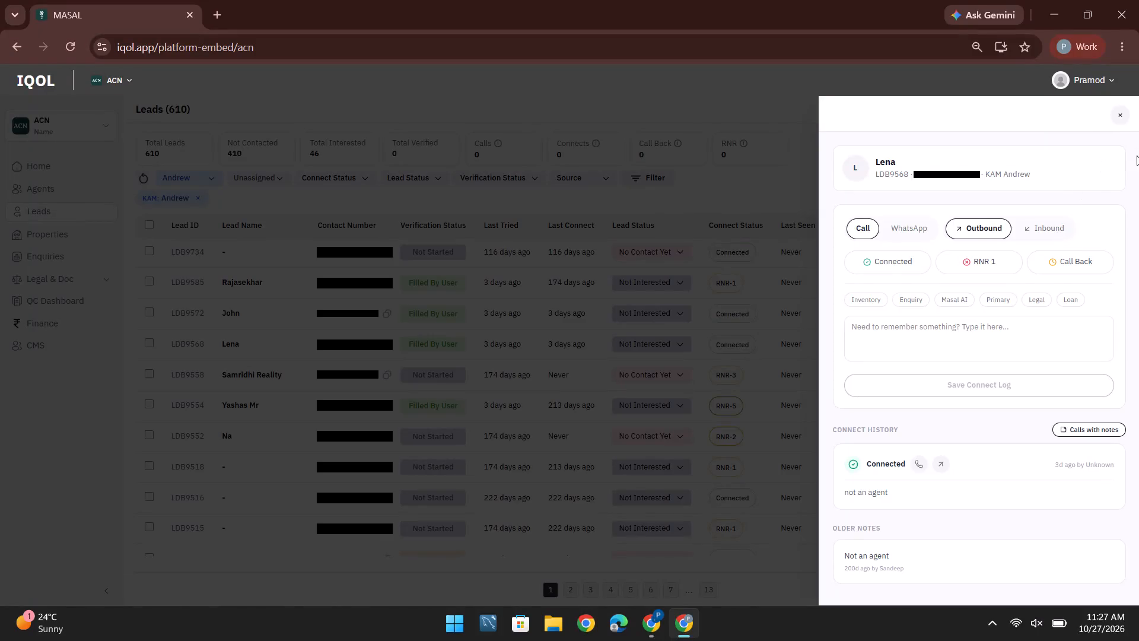
pyautogui.click(1125, 115)
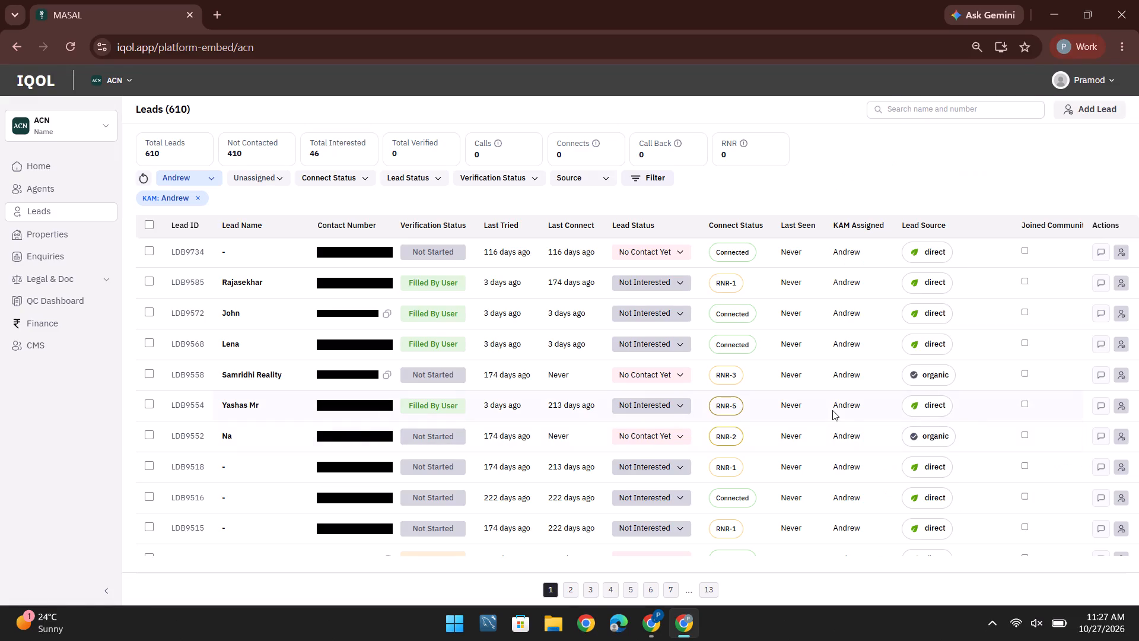
pyautogui.click(1097, 408)
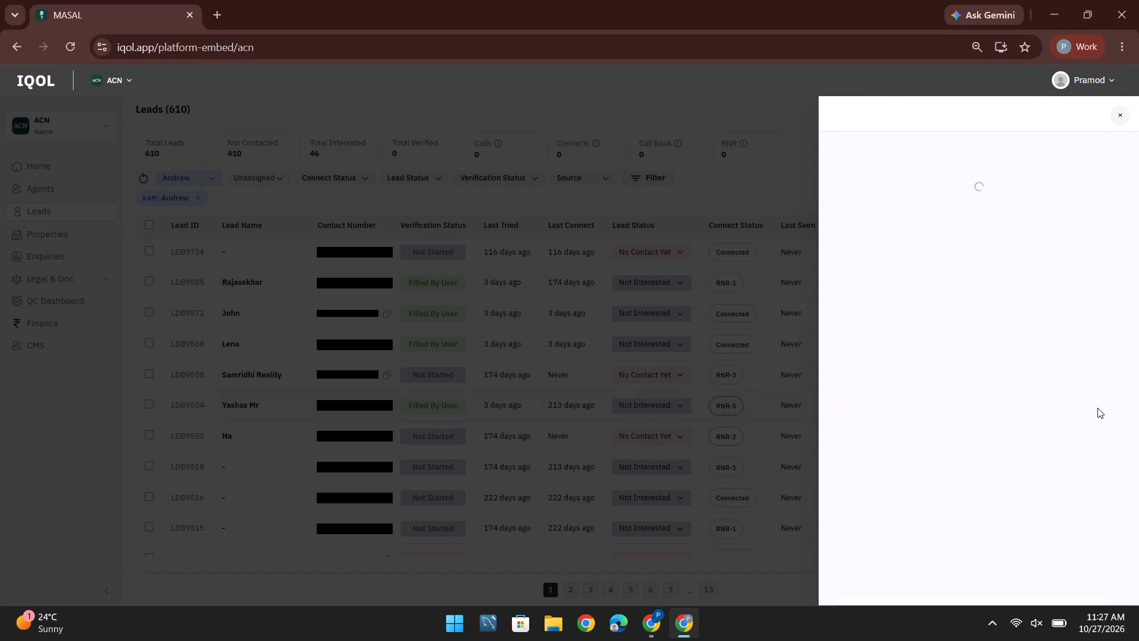
pyautogui.click(741, 578)
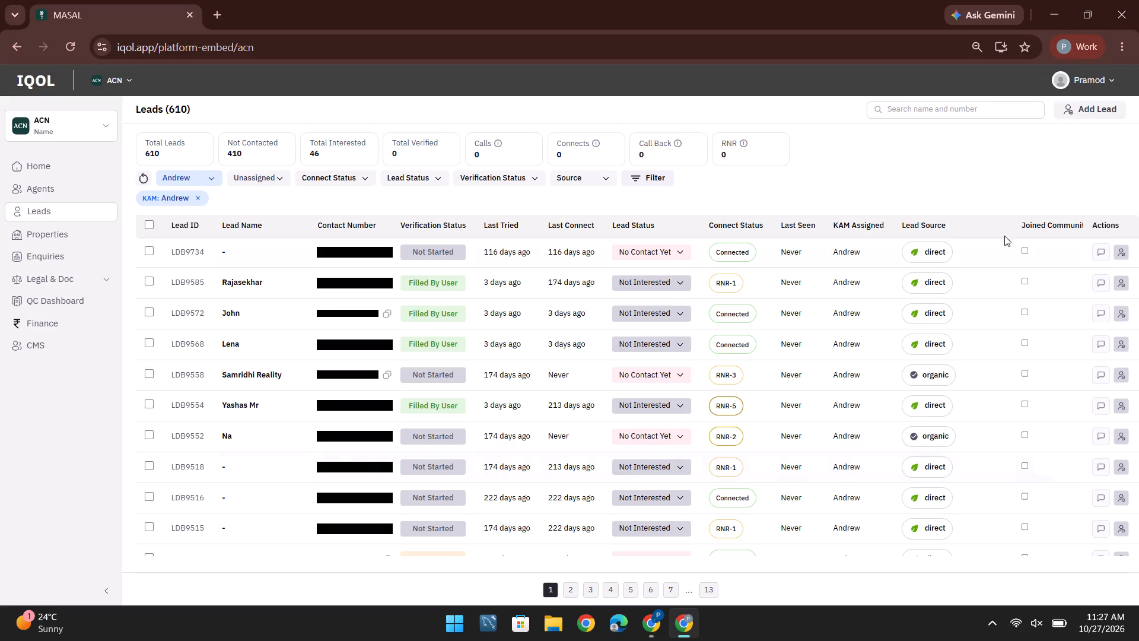
pyautogui.click(1099, 283)
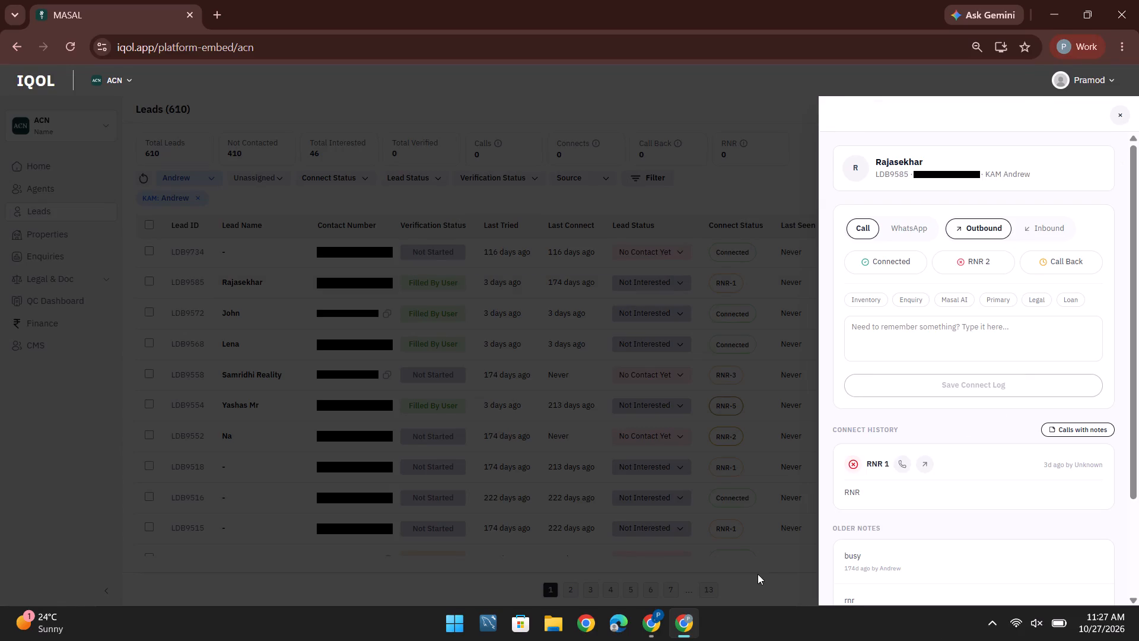
pyautogui.click(746, 595)
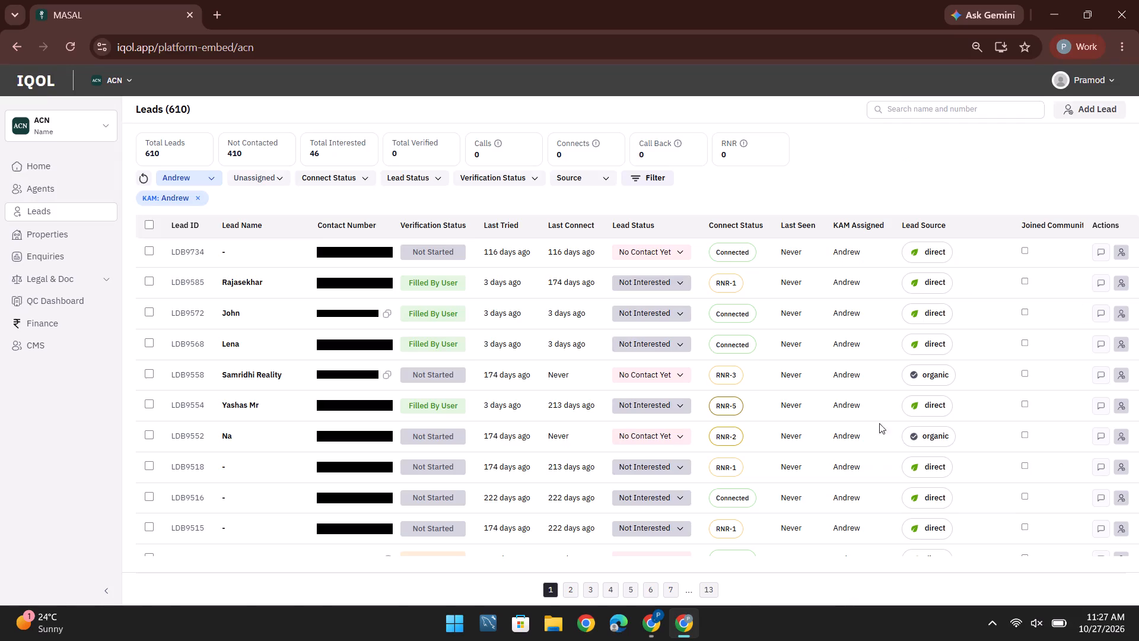
pyautogui.click(1107, 312)
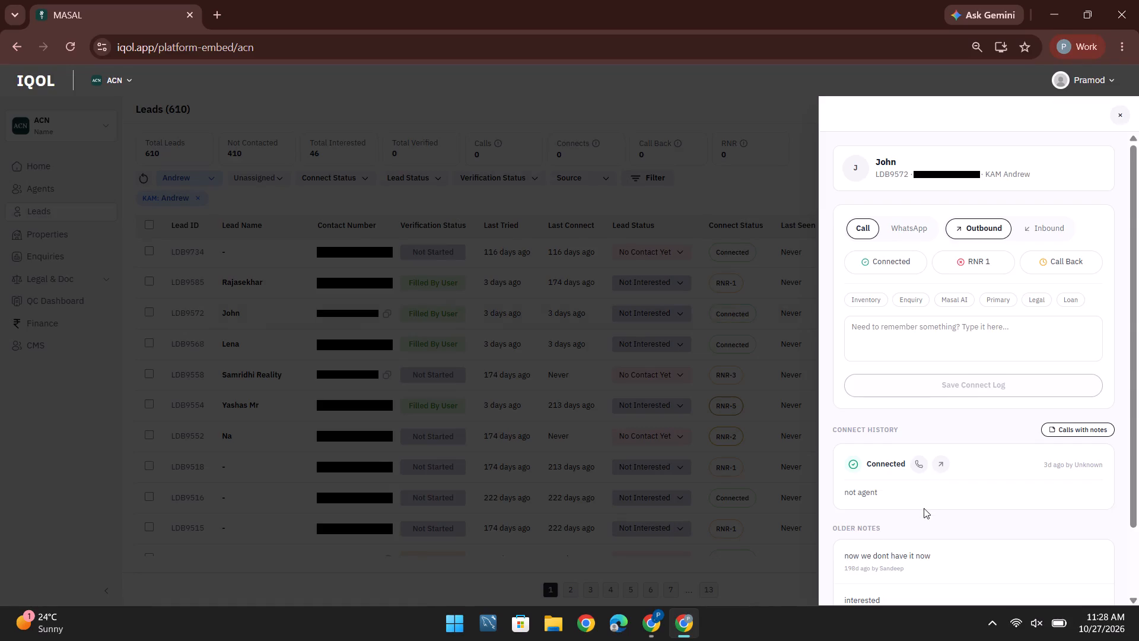
pyautogui.scroll(-2, 924, 508)
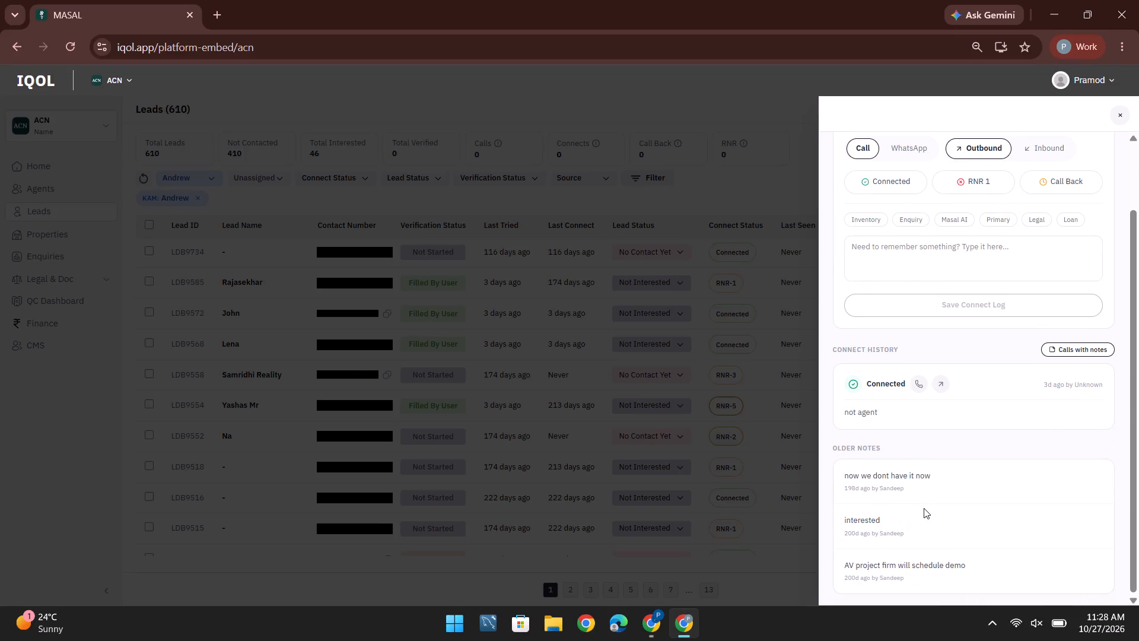
pyautogui.click(758, 591)
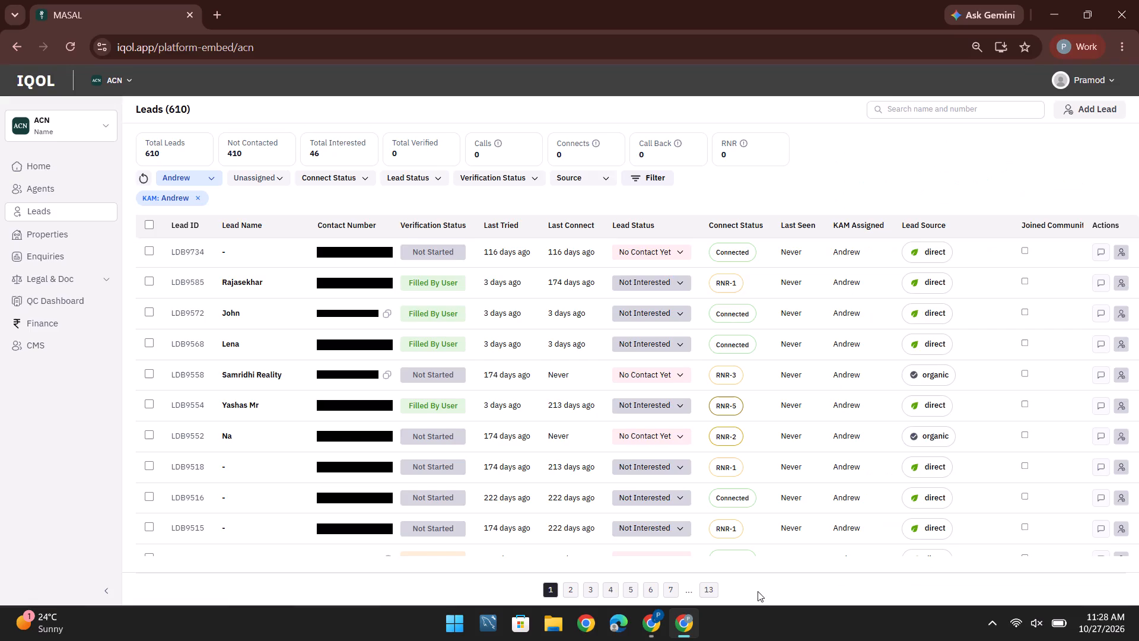
pyautogui.scroll(-1, 837, 493)
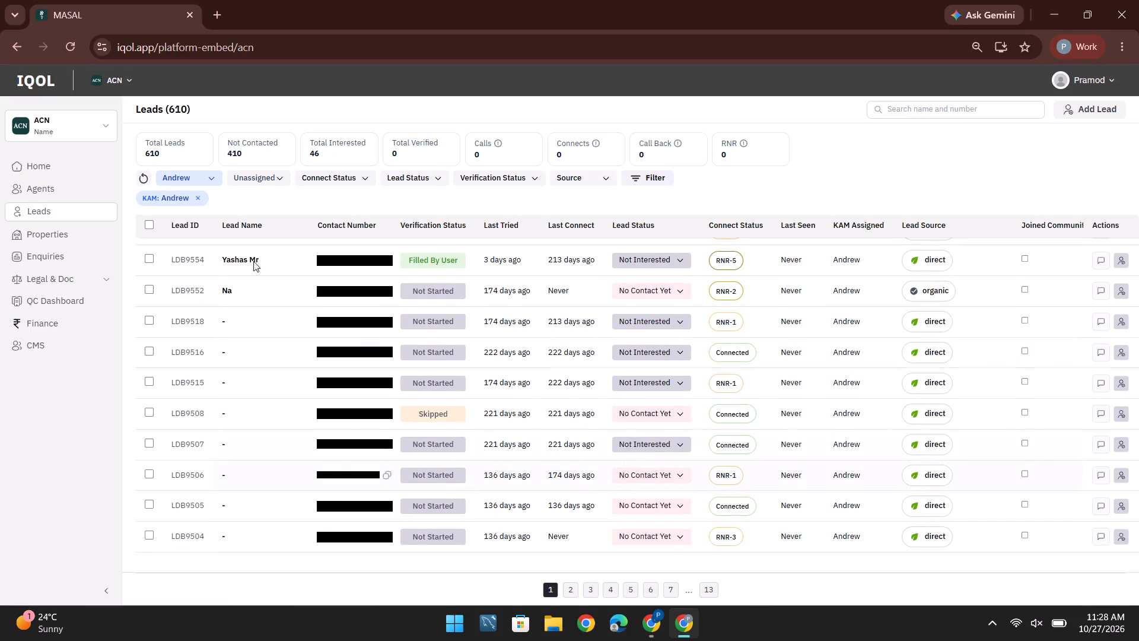
# Switch the leads list's KAM filter from Andrew to Biswashanti.
pyautogui.click(196, 179)
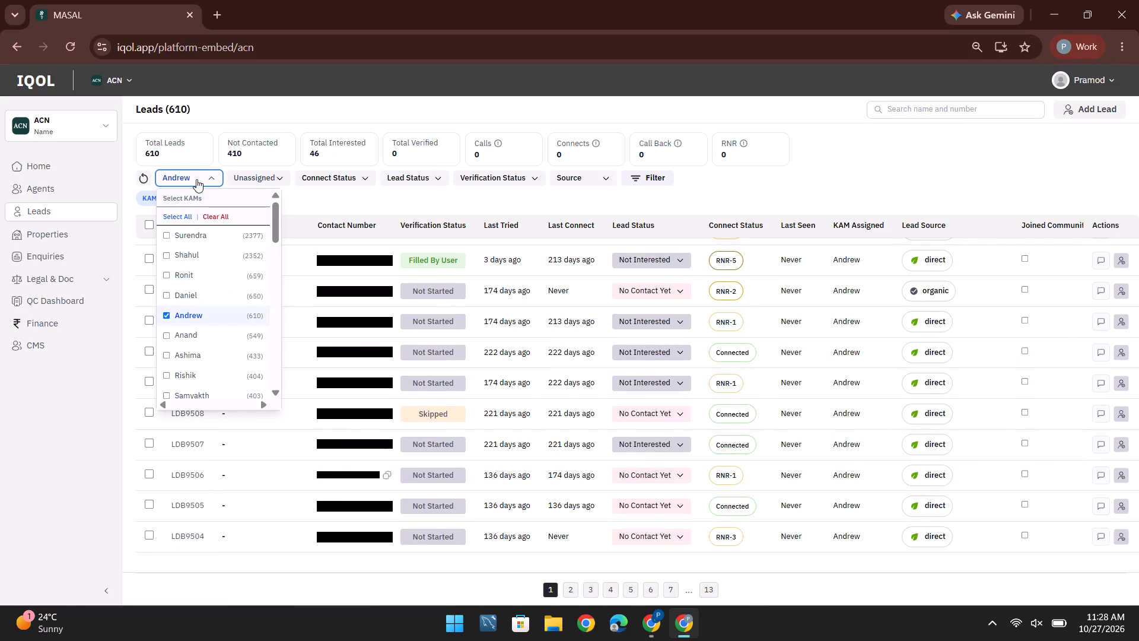
pyautogui.click(180, 312)
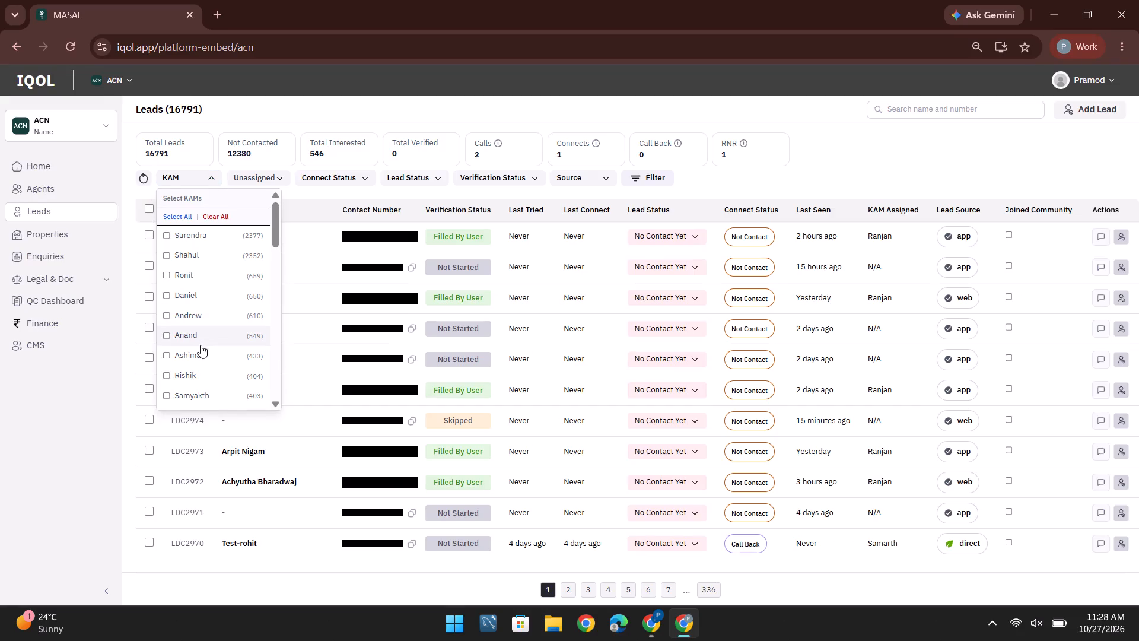
pyautogui.scroll(-1, 201, 345)
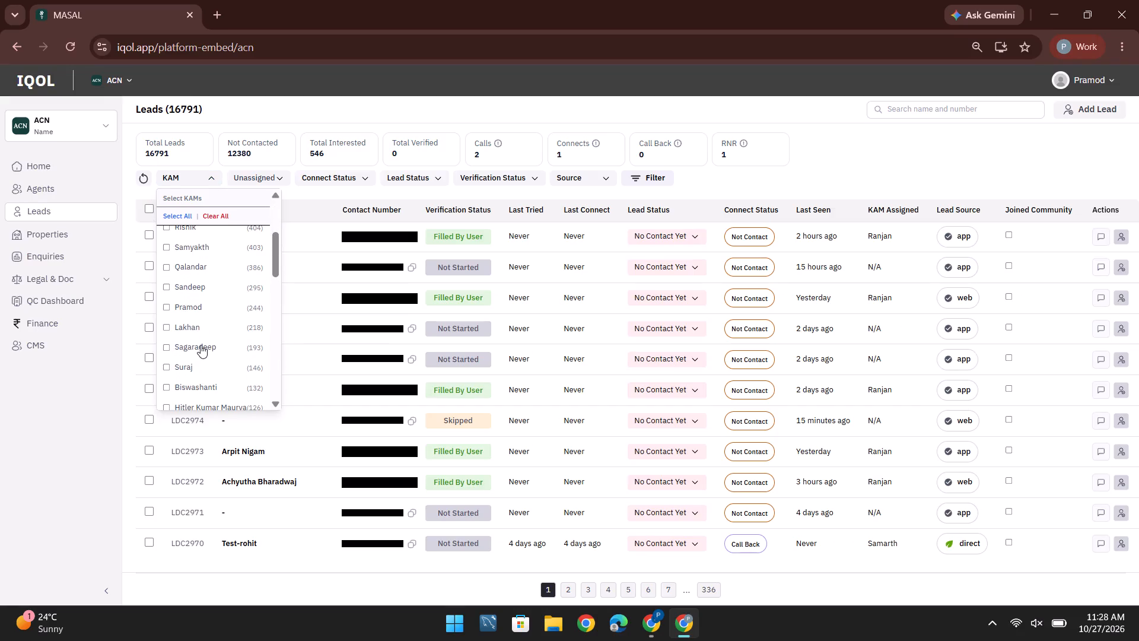
pyautogui.scroll(-1, 201, 368)
pyautogui.click(201, 368)
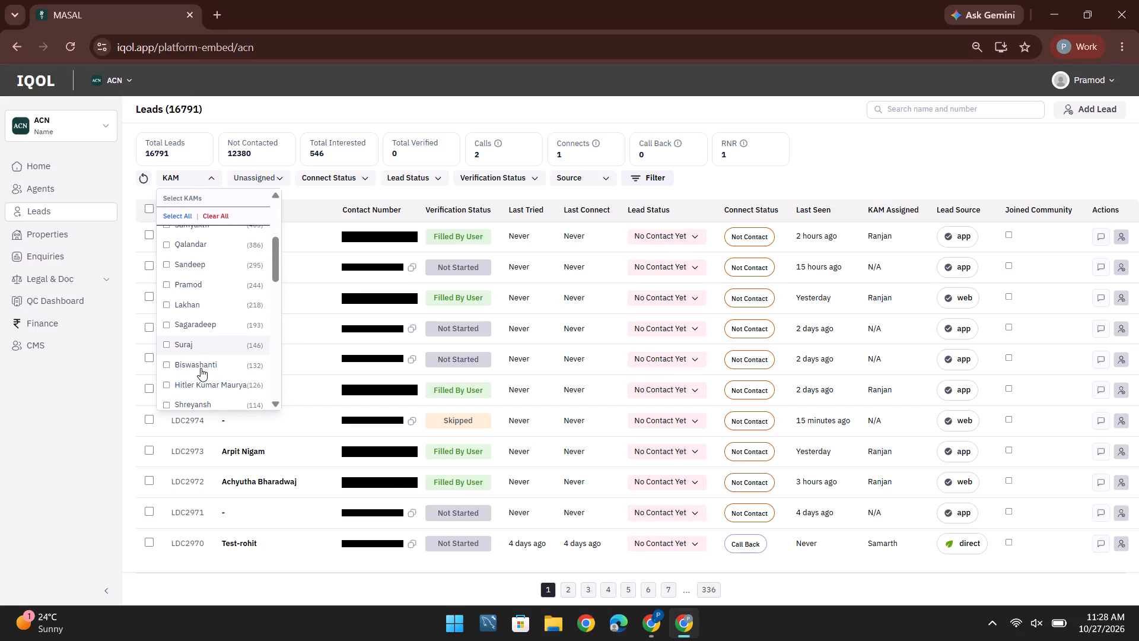
pyautogui.click(653, 184)
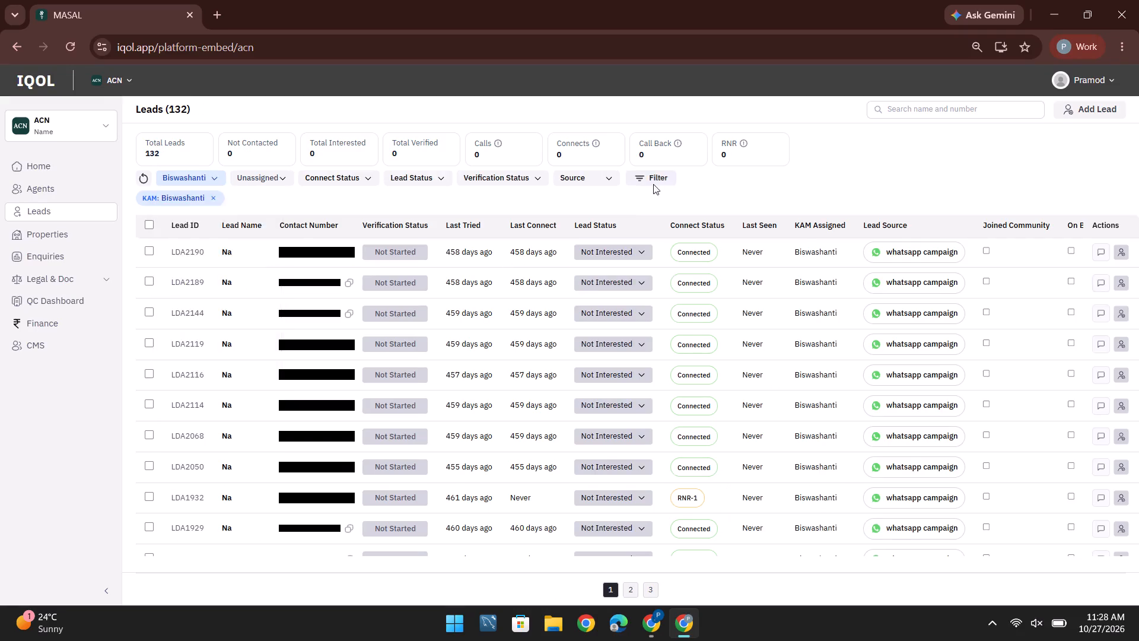
pyautogui.click(540, 195)
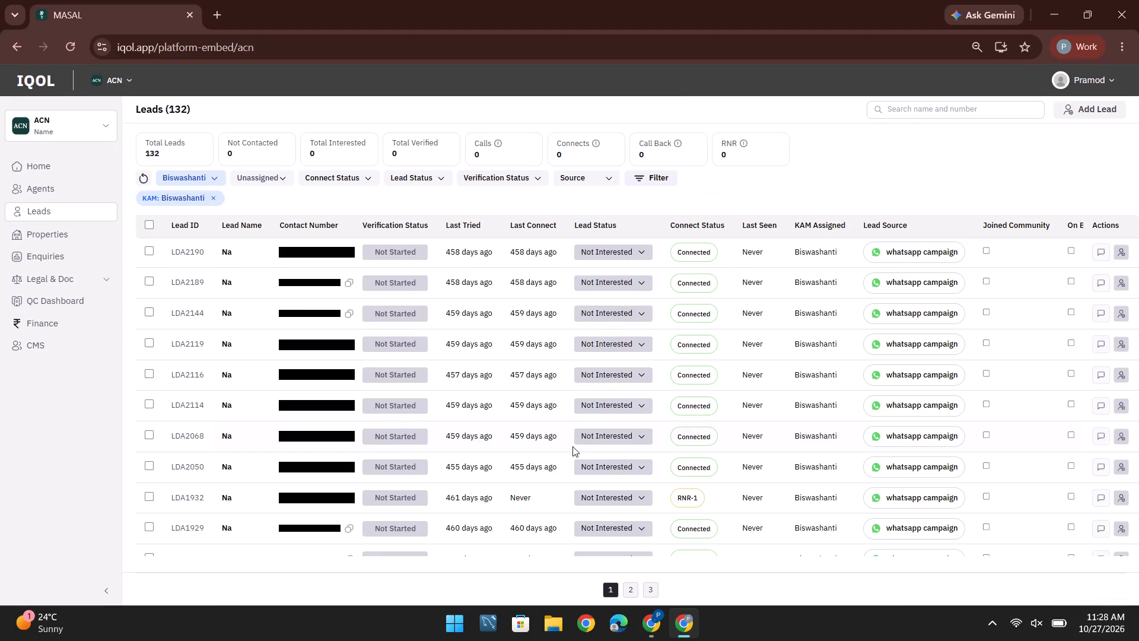
# Examine the lead and connect statuses of Biswashanti's leads across pages 1 to 3 of the list.
pyautogui.scroll(-18, 574, 448)
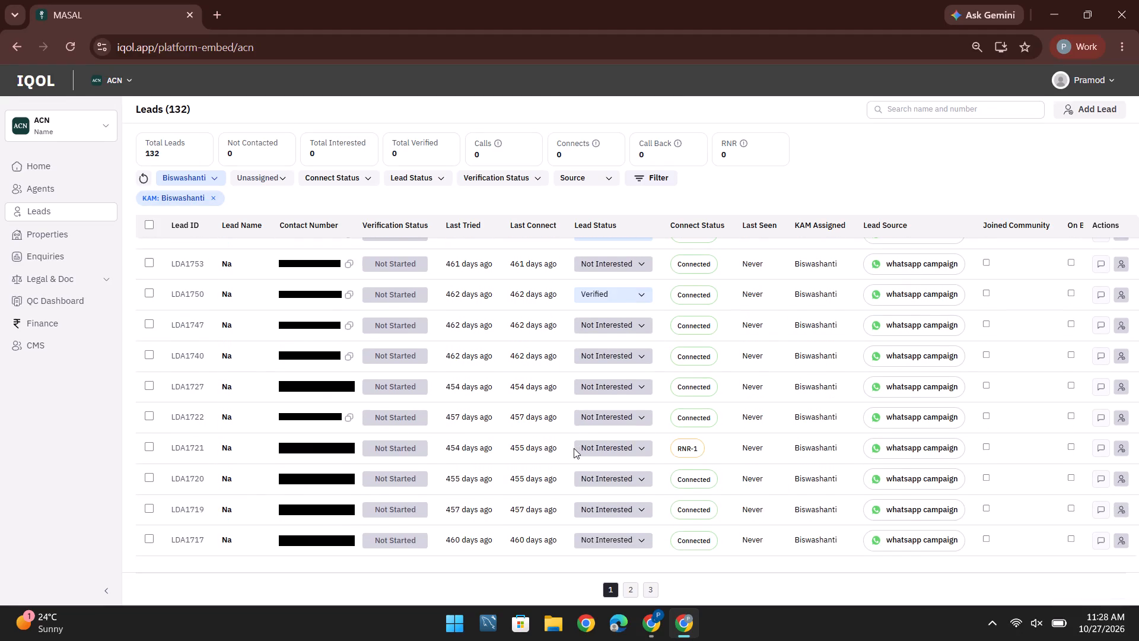
pyautogui.hscroll(1, 574, 448)
pyautogui.click(630, 595)
pyautogui.scroll(-1, 680, 483)
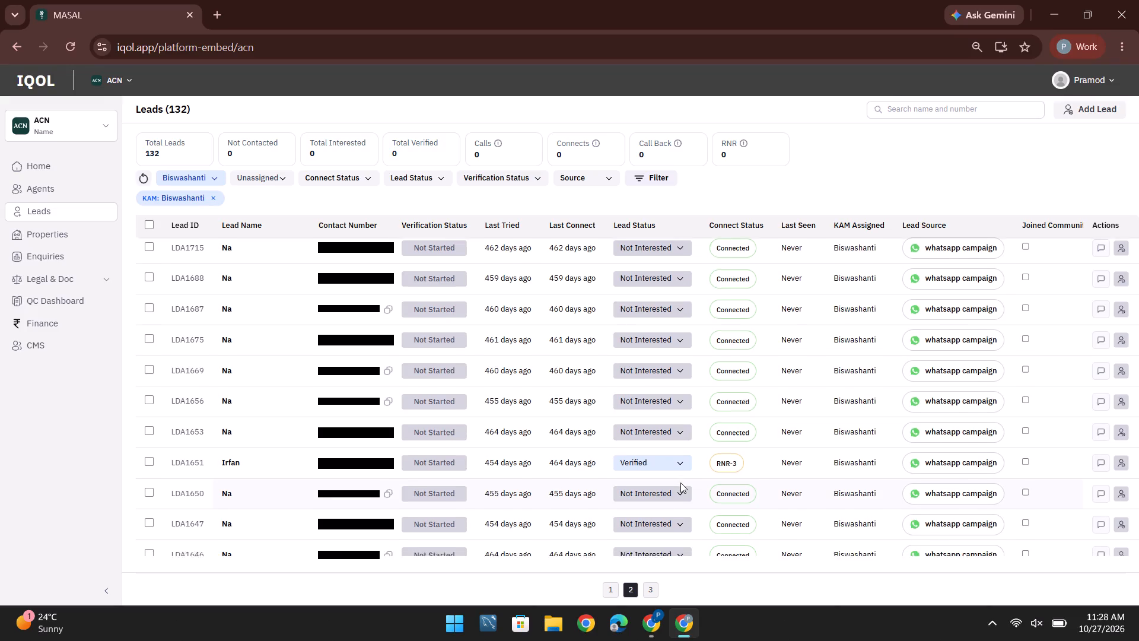
pyautogui.scroll(-11, 680, 483)
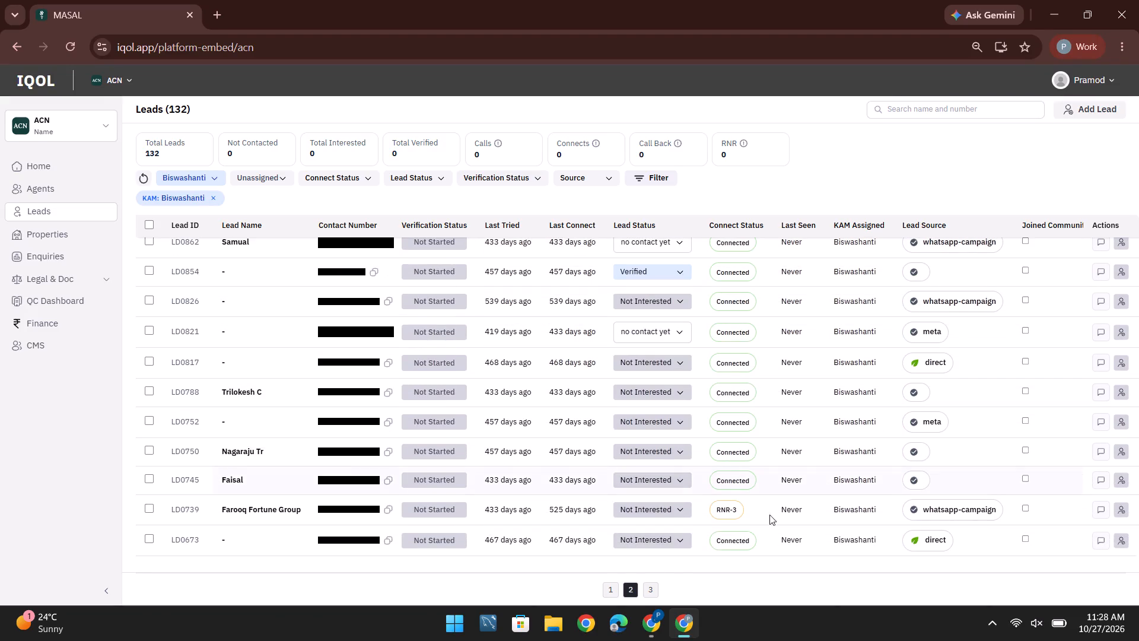
pyautogui.click(650, 588)
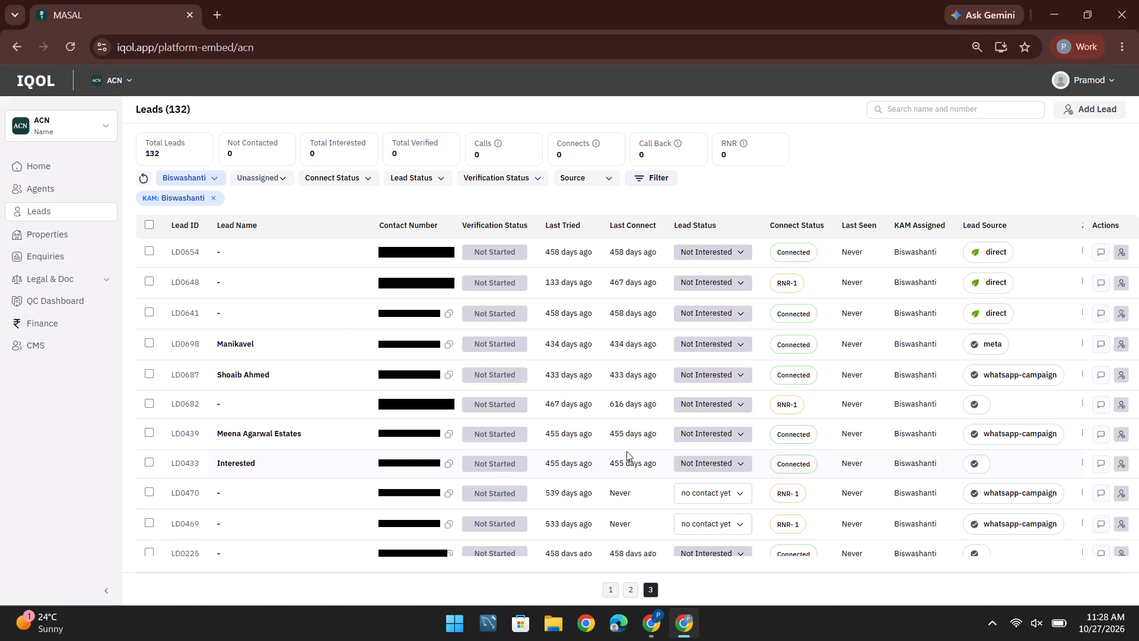
pyautogui.scroll(-7, 626, 451)
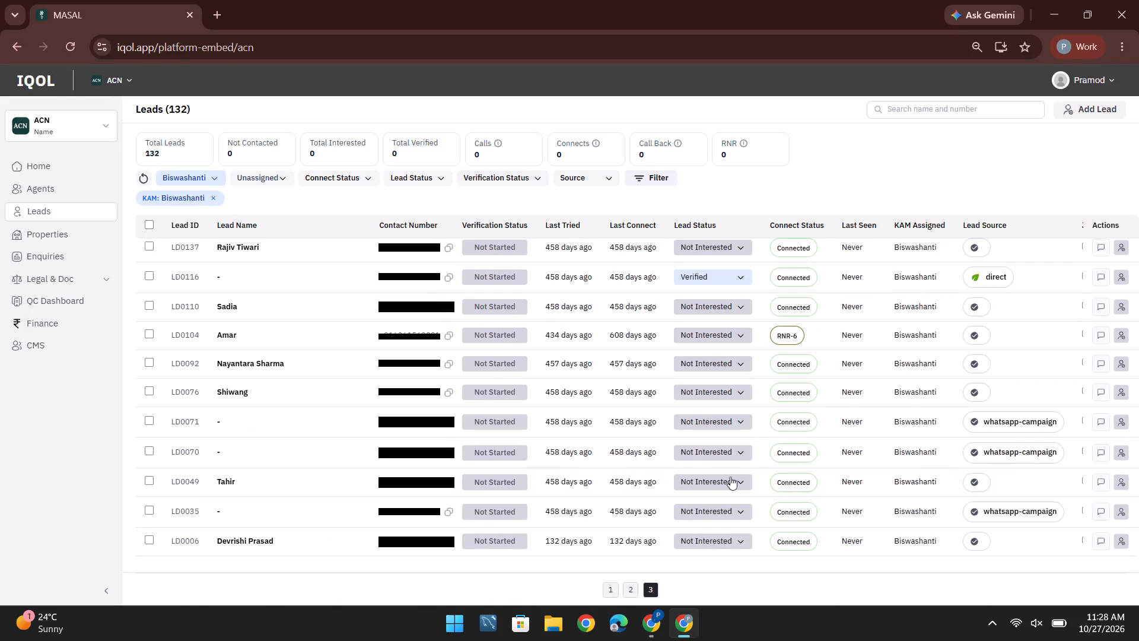
pyautogui.scroll(7, 784, 495)
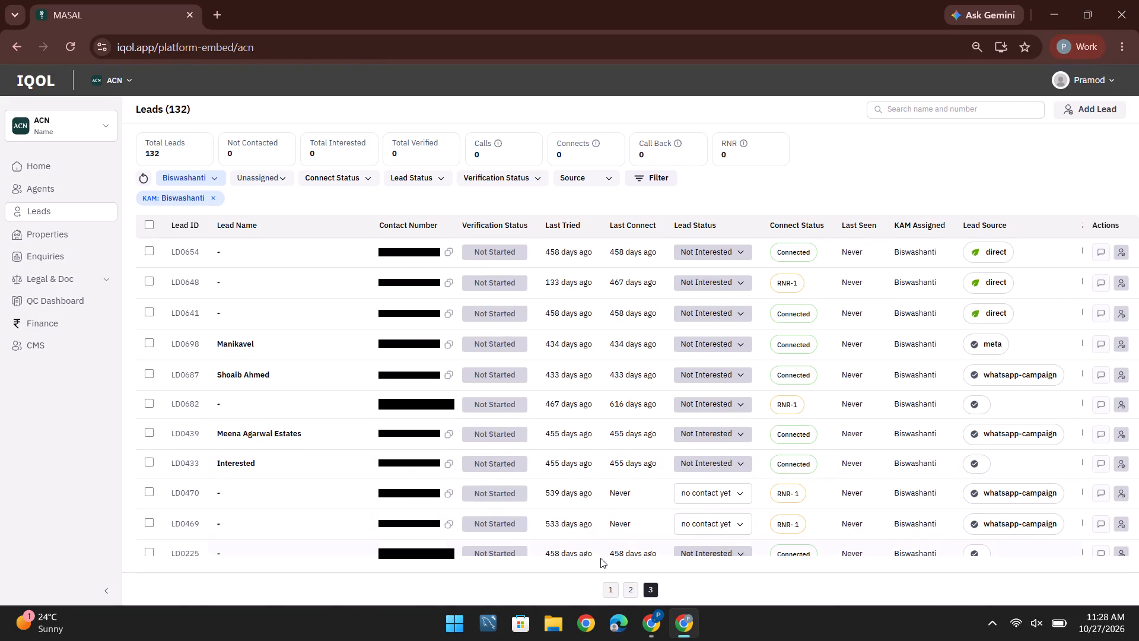
pyautogui.click(605, 594)
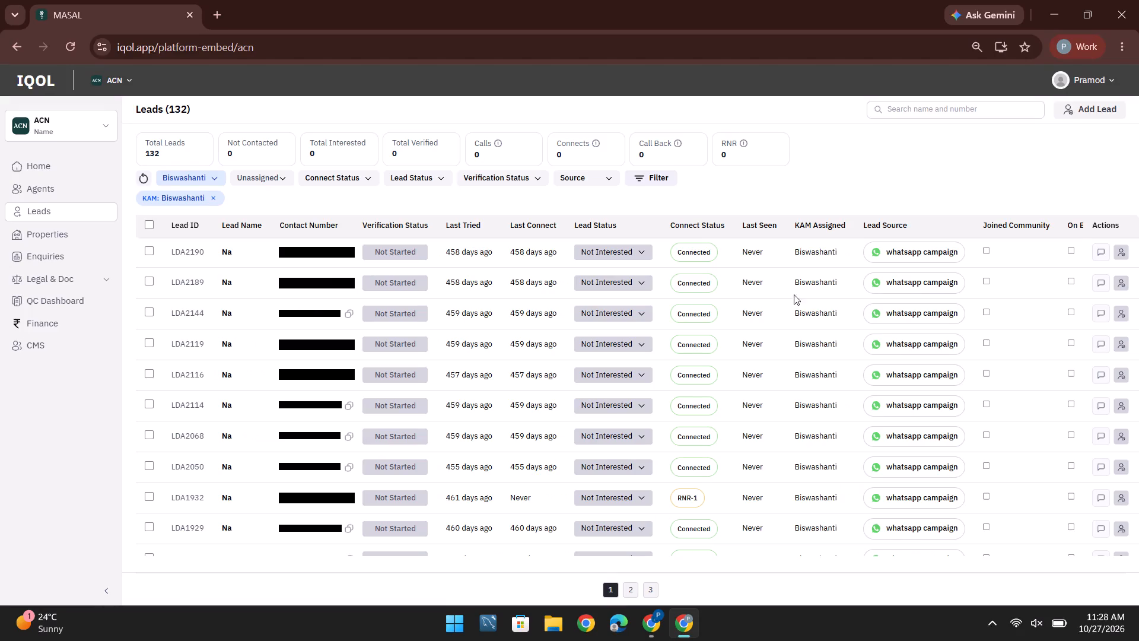
pyautogui.click(1097, 250)
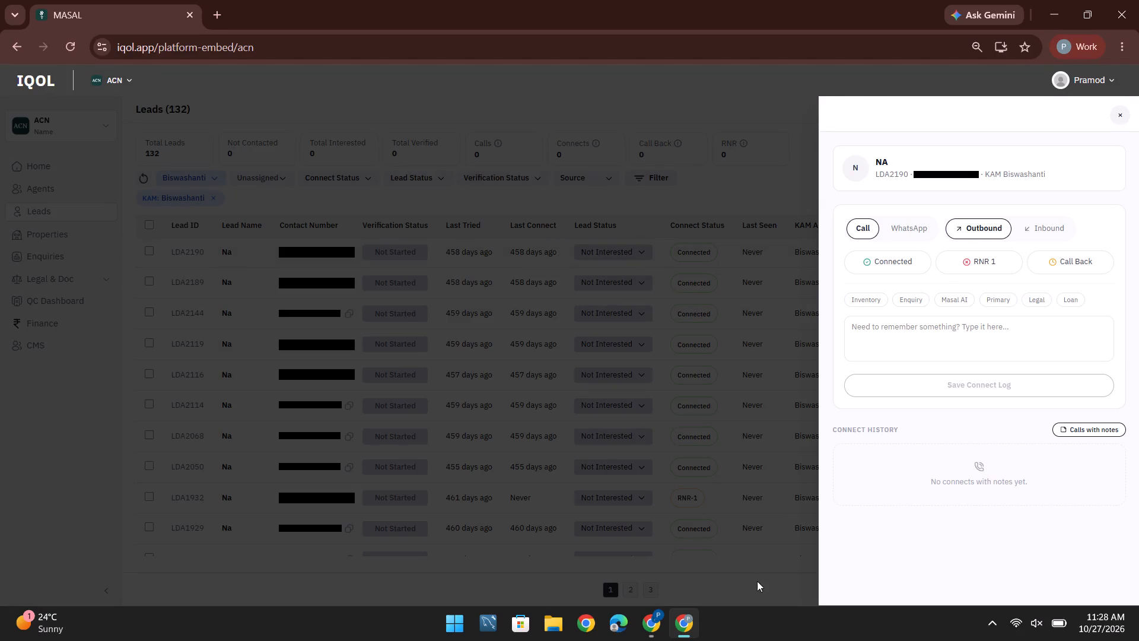
pyautogui.click(757, 581)
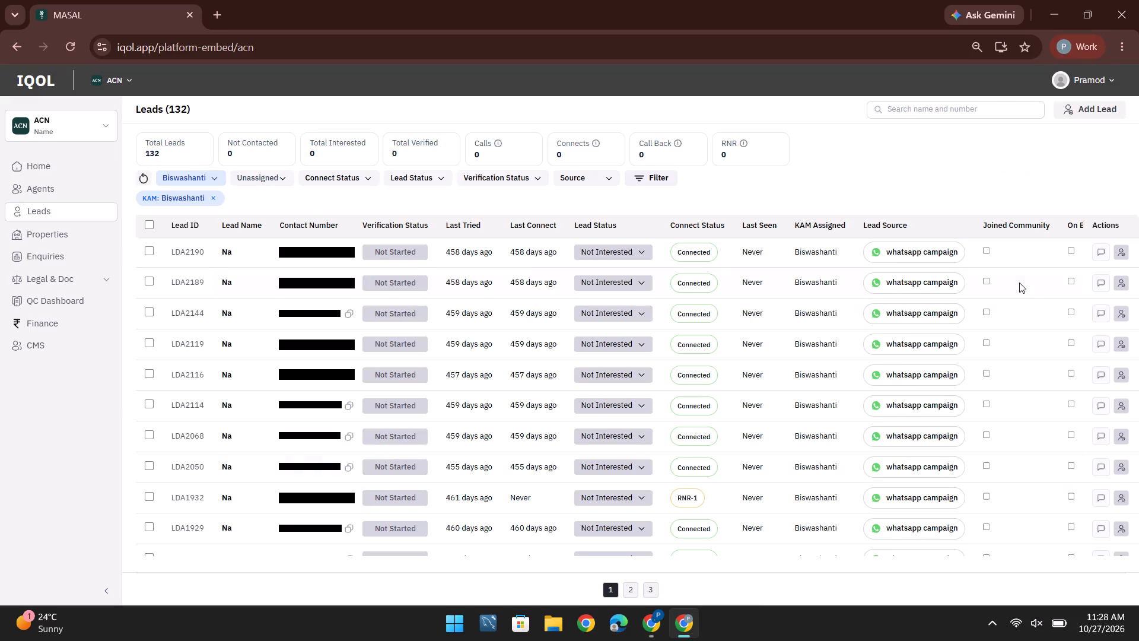
pyautogui.click(1099, 281)
pyautogui.click(753, 566)
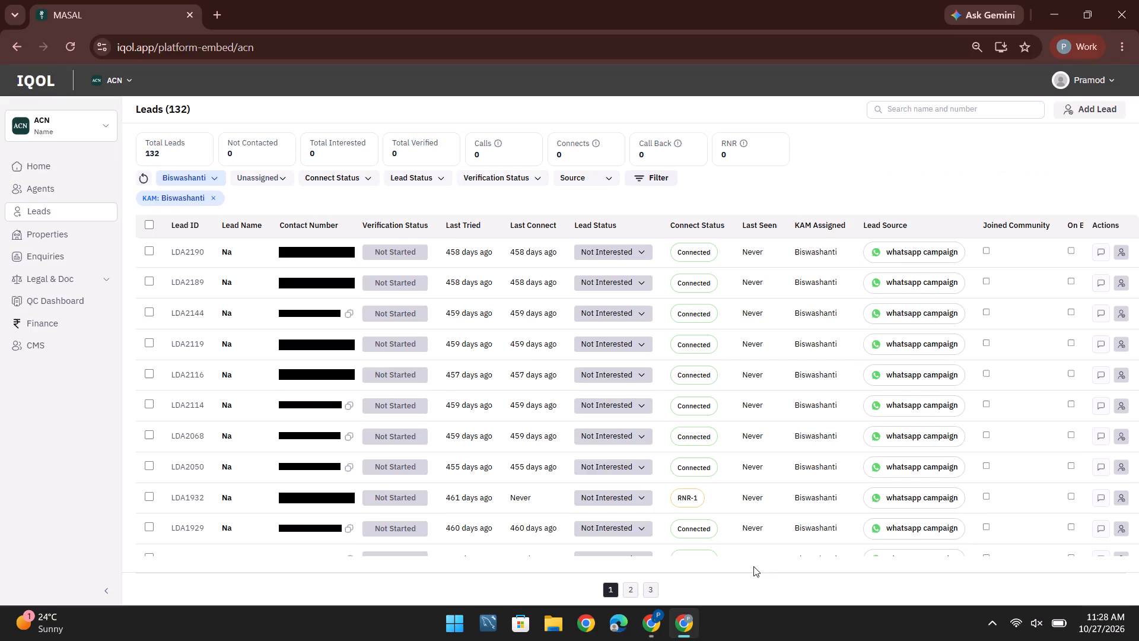
pyautogui.scroll(-3, 813, 464)
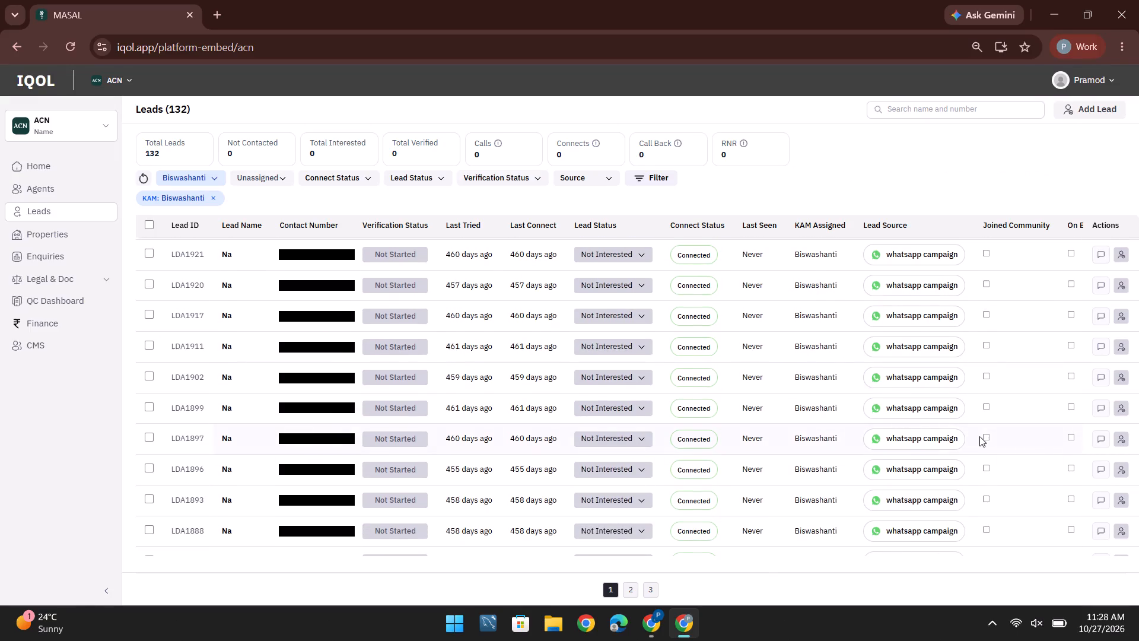
pyautogui.click(1094, 437)
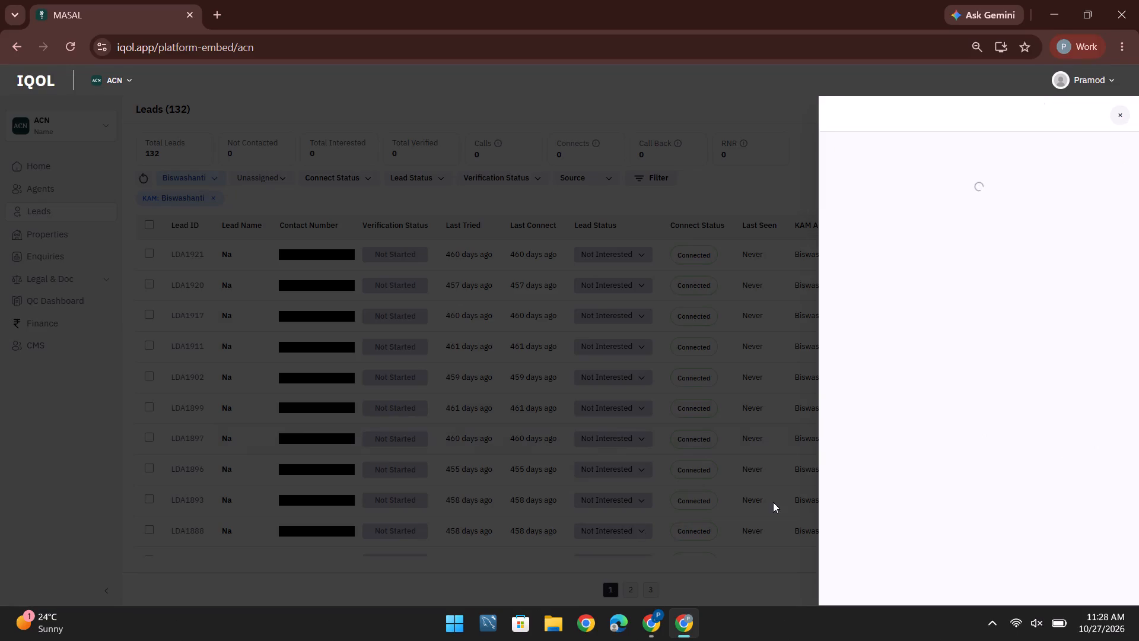
pyautogui.click(605, 516)
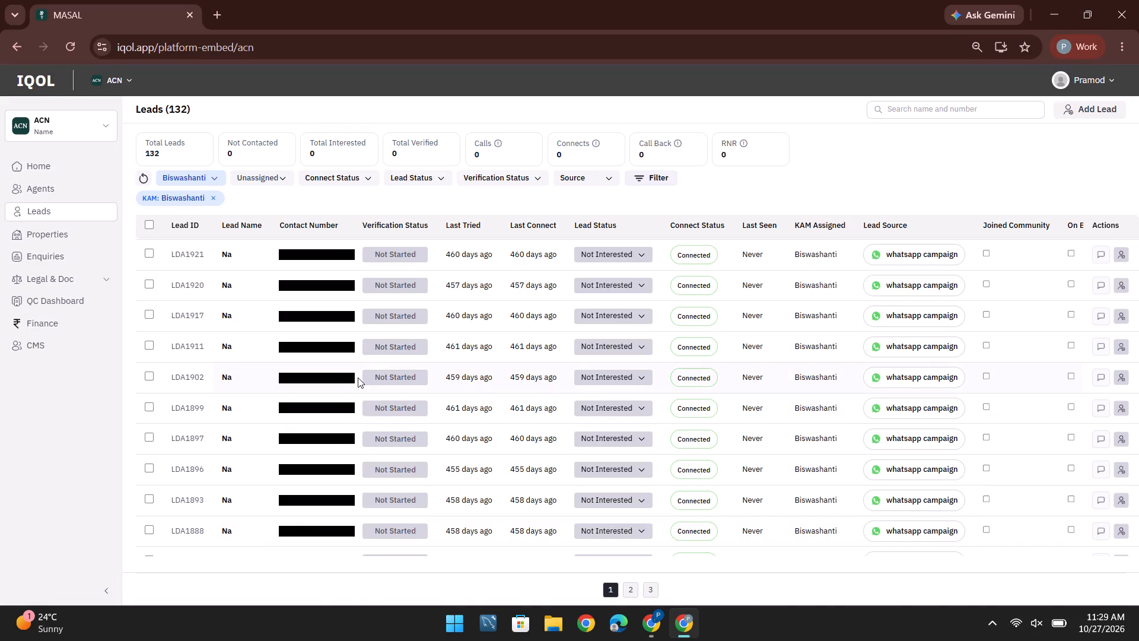
pyautogui.click(349, 376)
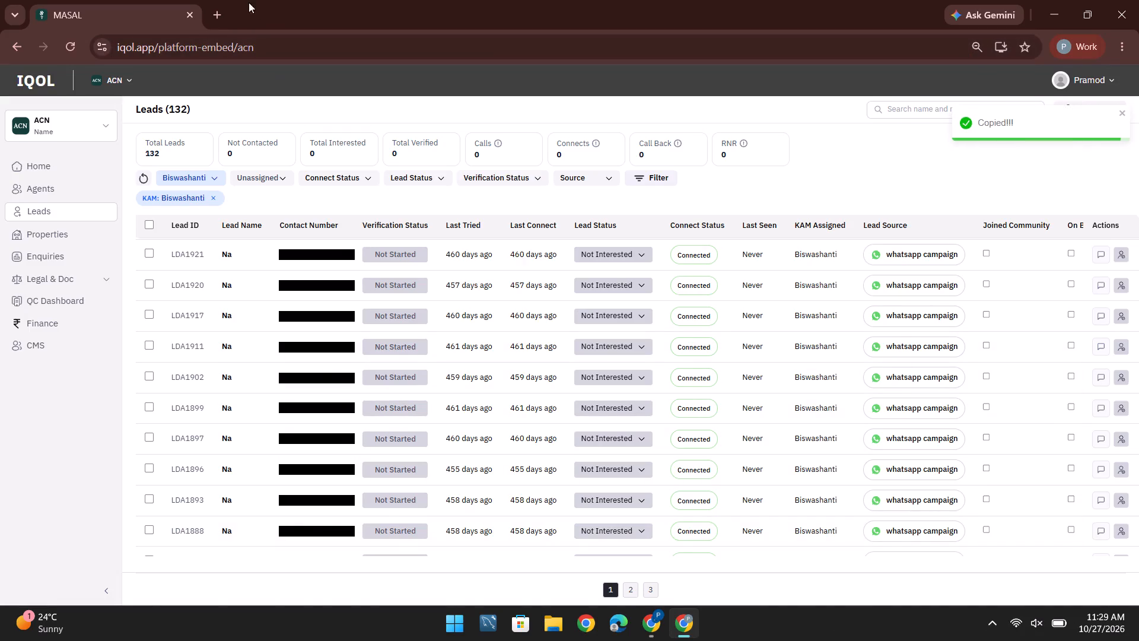
pyautogui.click(214, 4)
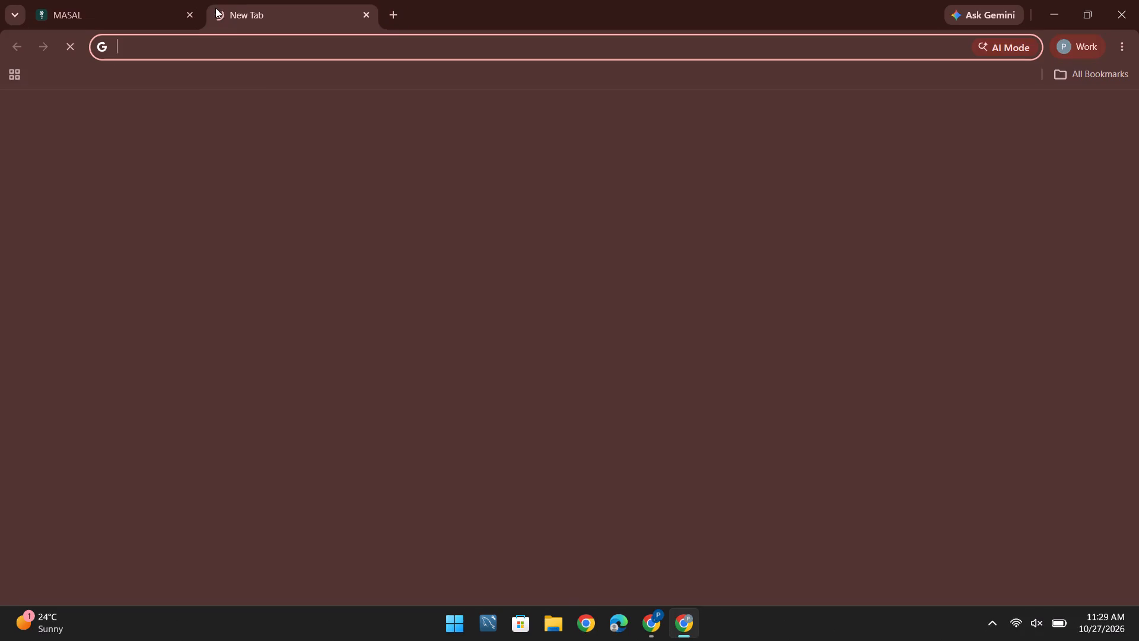
pyautogui.click(314, 418)
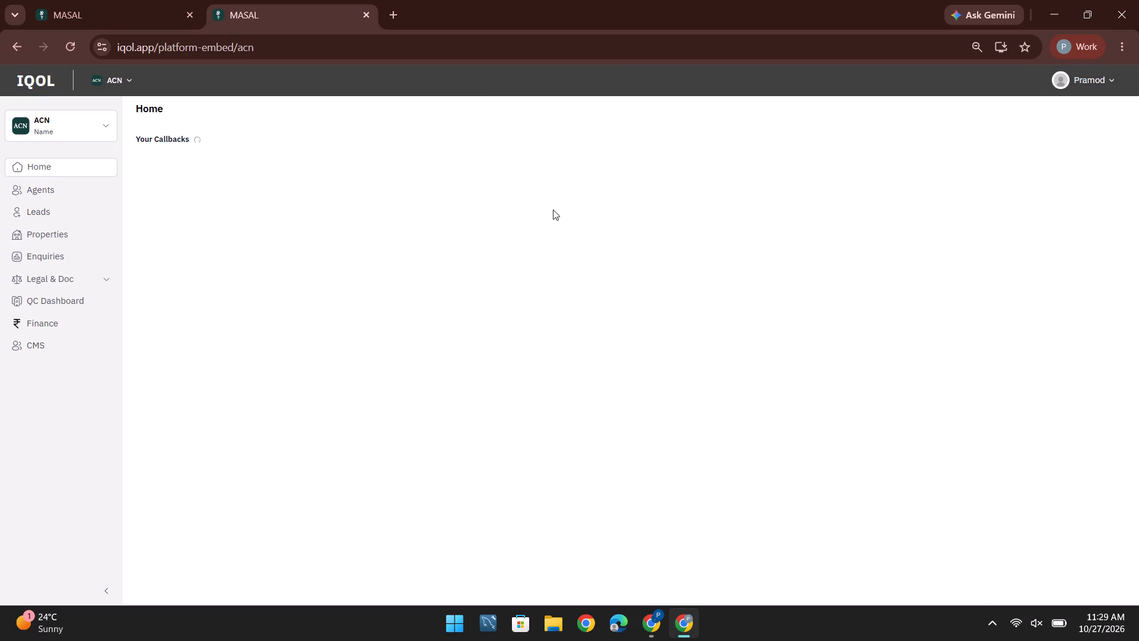
pyautogui.click(79, 190)
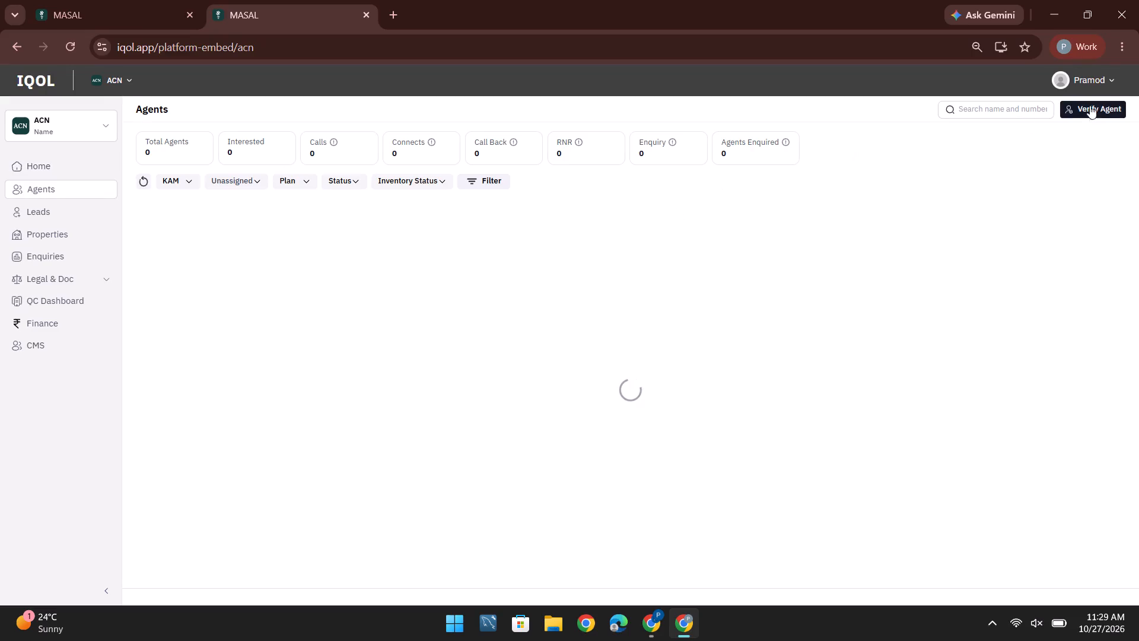
pyautogui.click(1023, 112)
pyautogui.hotkey('ctrl', 'v')
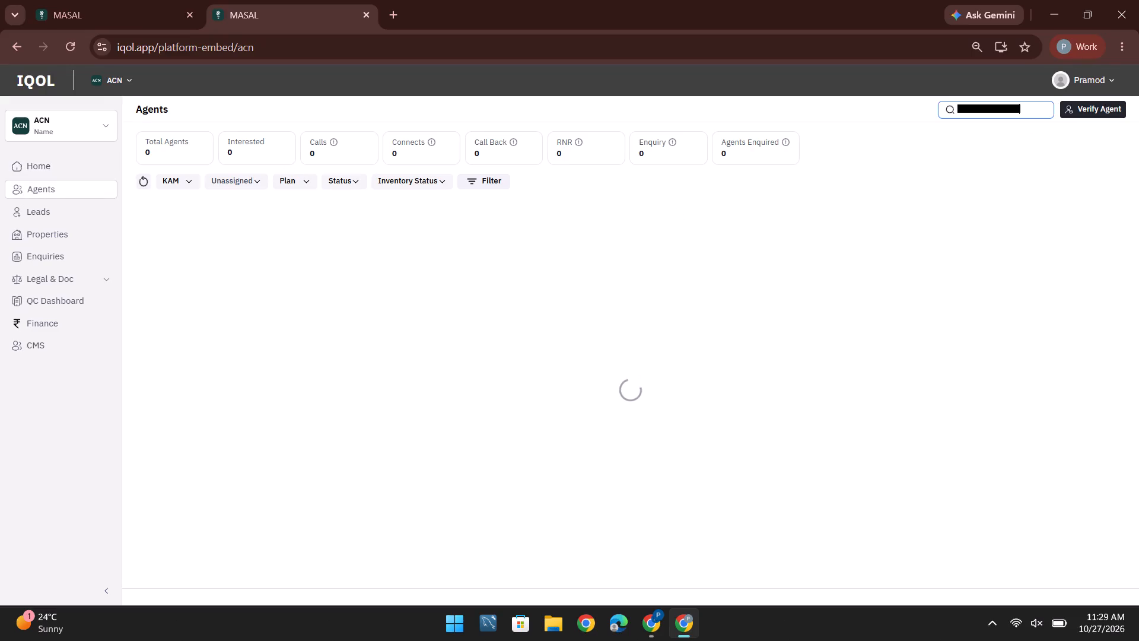
# Remove the three-character country code from the contact number and search the Agents list for it again.
pyautogui.press('Left')
pyautogui.press('Left')
pyautogui.press('Left')
pyautogui.press('Left')
pyautogui.press('Left')
pyautogui.press('Left')
pyautogui.press('Left')
pyautogui.press('Left')
pyautogui.press('Left')
pyautogui.press('Left')
pyautogui.press('Left')
pyautogui.press('Left')
pyautogui.press('Right')
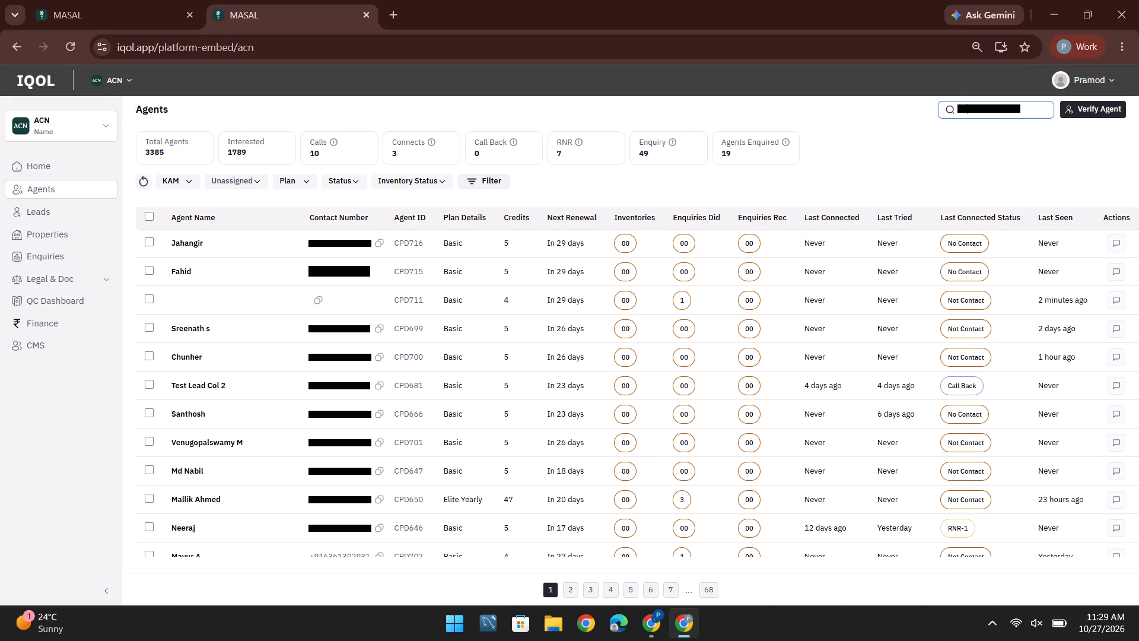
pyautogui.press('Right')
pyautogui.press('BackSpace')
pyautogui.press('BackSpace')
pyautogui.press('BackSpace')
pyautogui.press('Return')
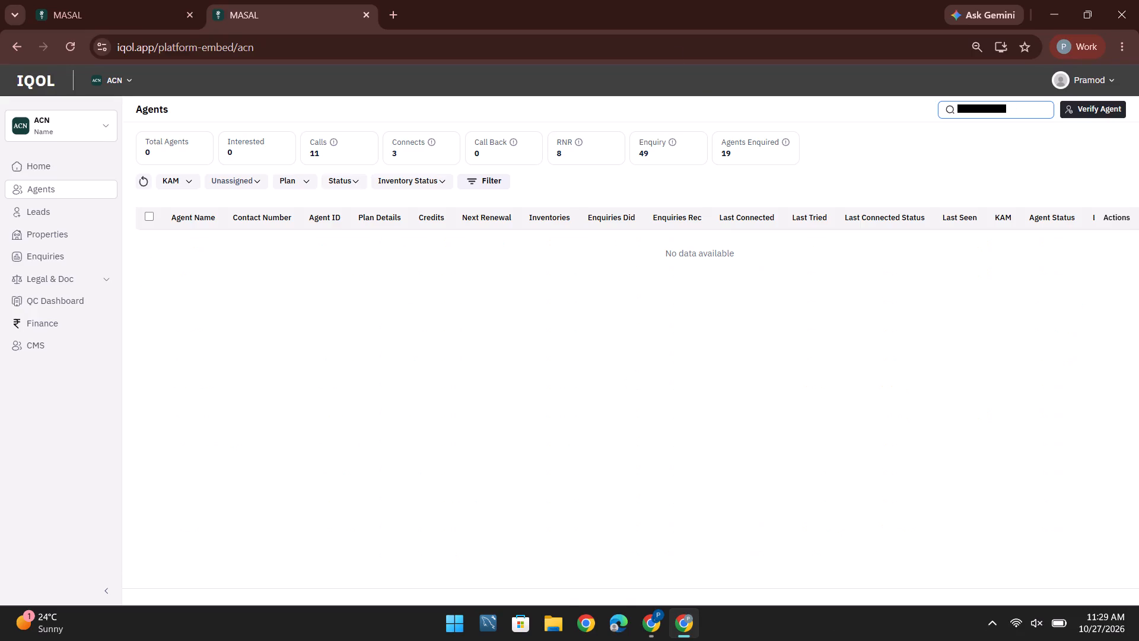
# Return to the Leads list in the first MASAL browser tab and switch its KAM filter from Biswashanti to om.
pyautogui.click(49, 7)
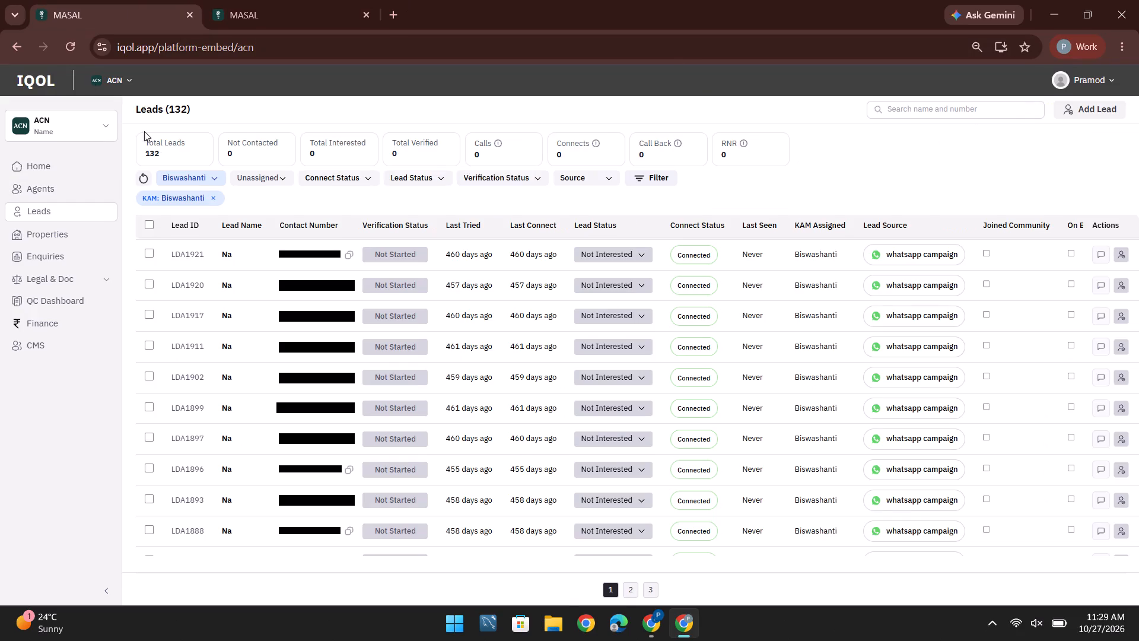
pyautogui.click(202, 181)
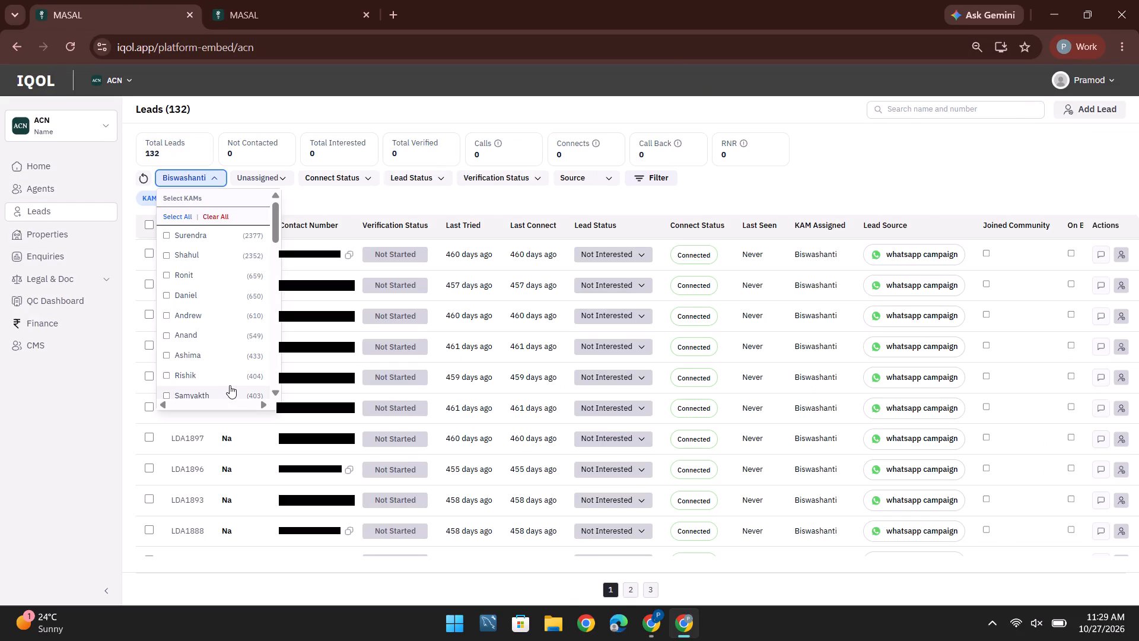
pyautogui.scroll(-1, 230, 385)
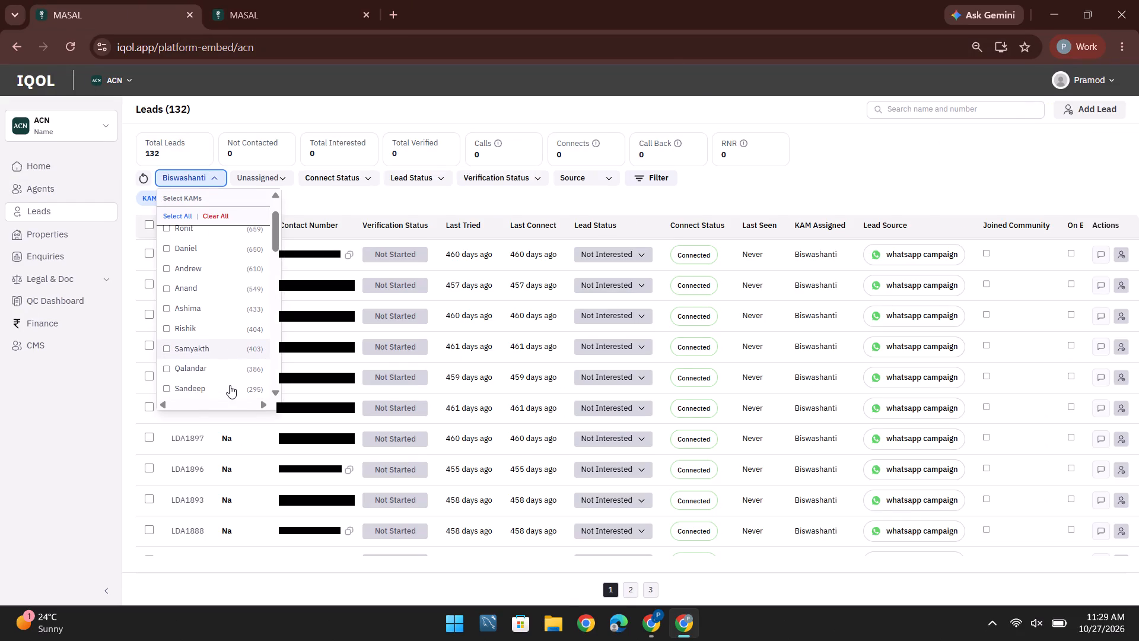
pyautogui.scroll(-2, 230, 385)
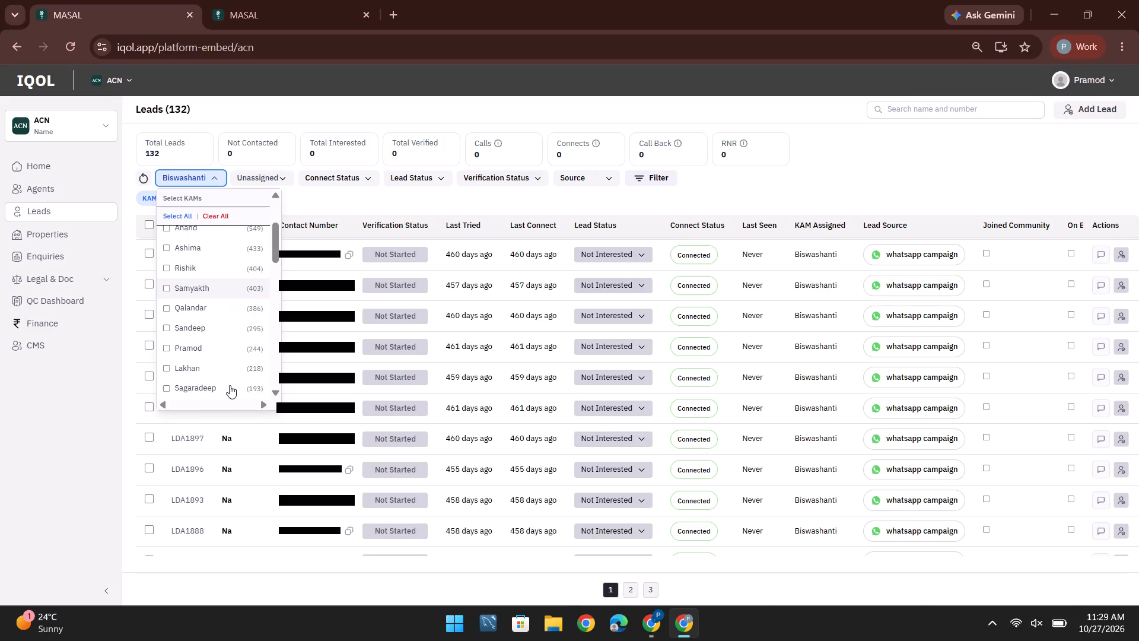
pyautogui.scroll(-2, 230, 385)
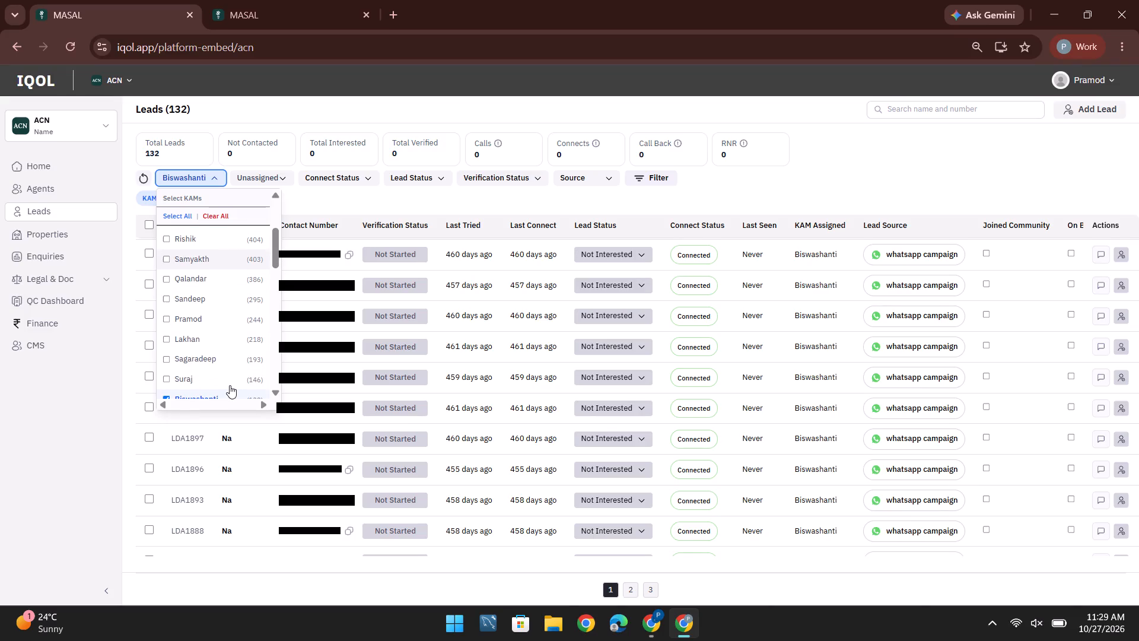
pyautogui.scroll(-1, 230, 385)
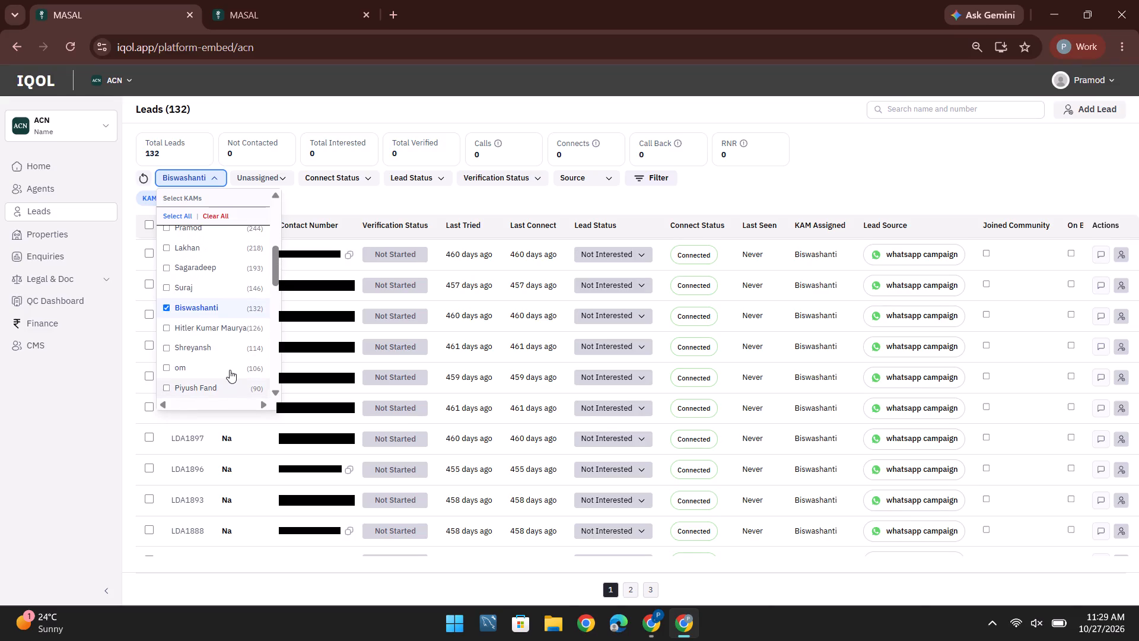
pyautogui.click(230, 370)
pyautogui.click(168, 301)
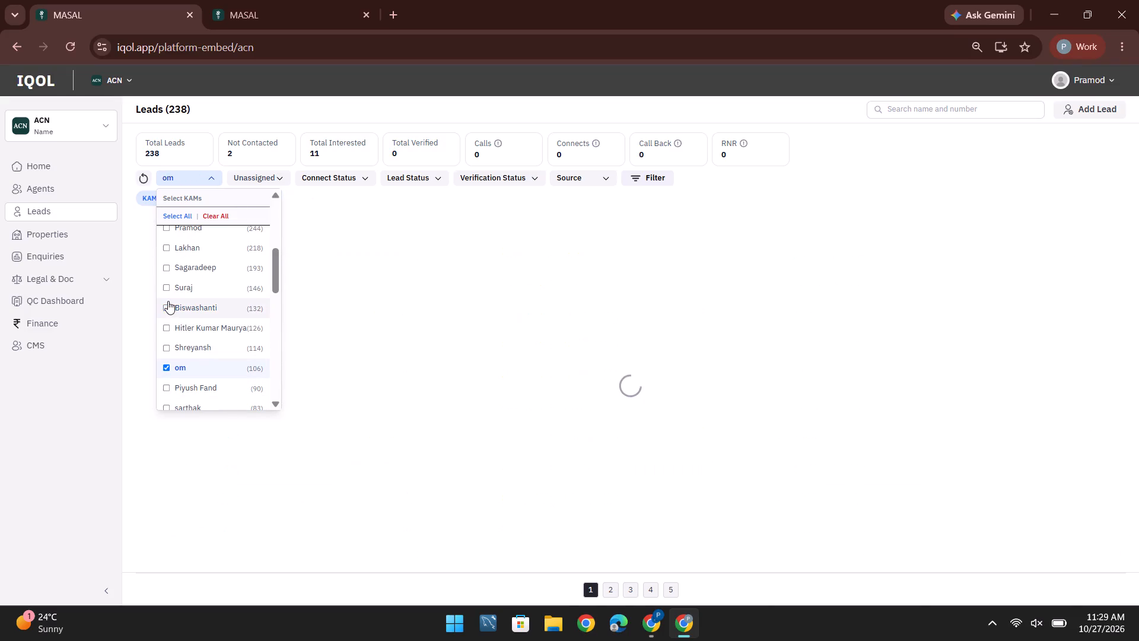
pyautogui.click(493, 198)
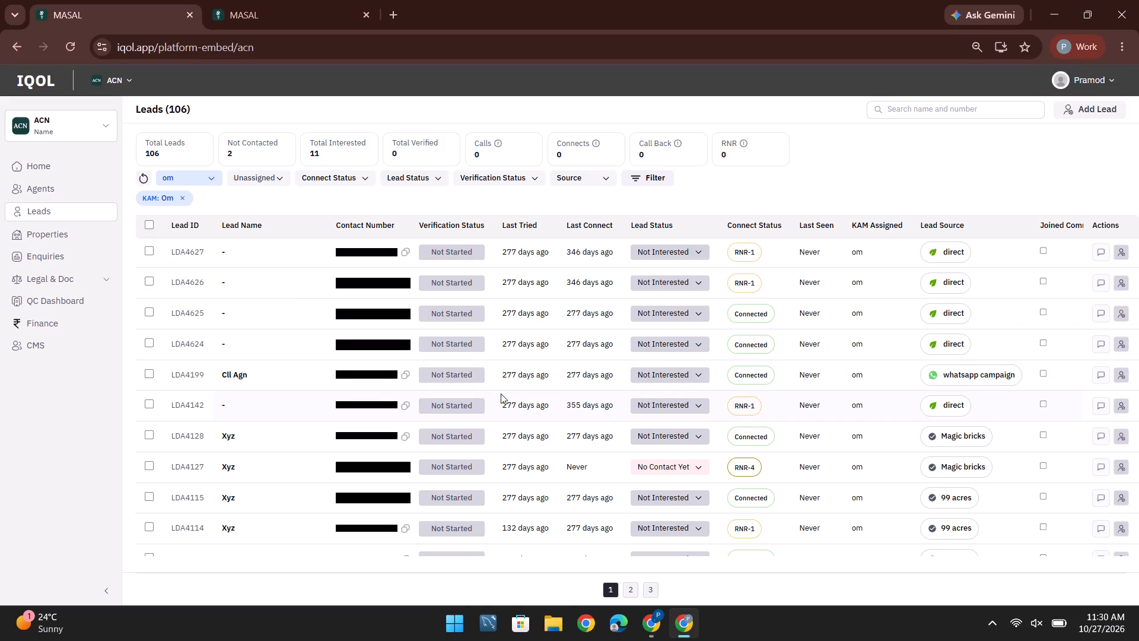
pyautogui.scroll(-3, 489, 494)
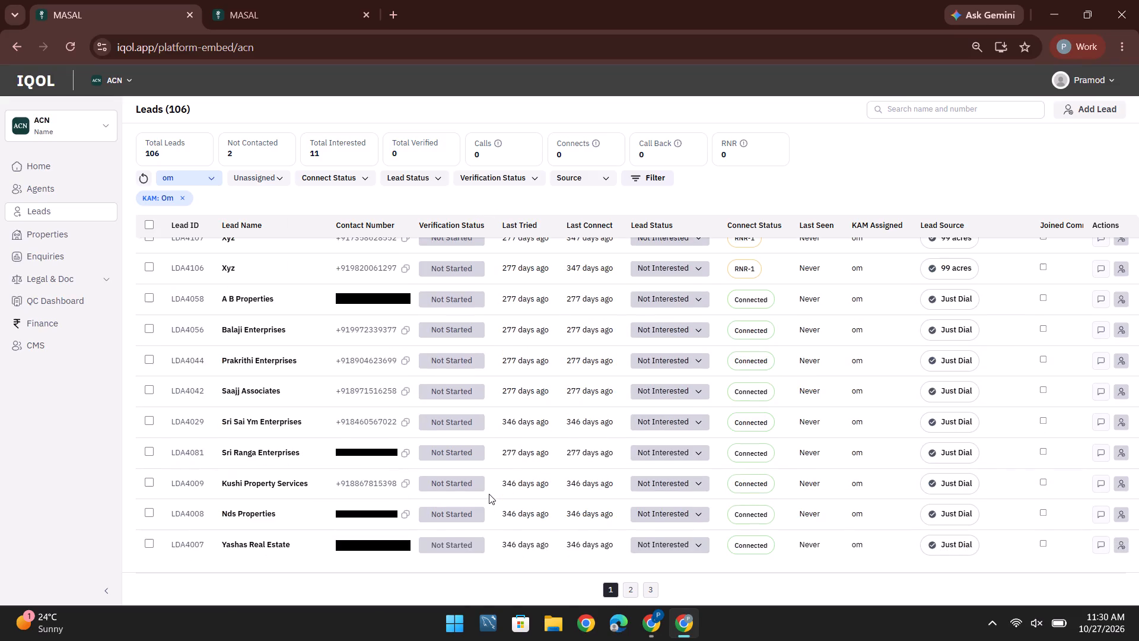
pyautogui.scroll(-8, 489, 494)
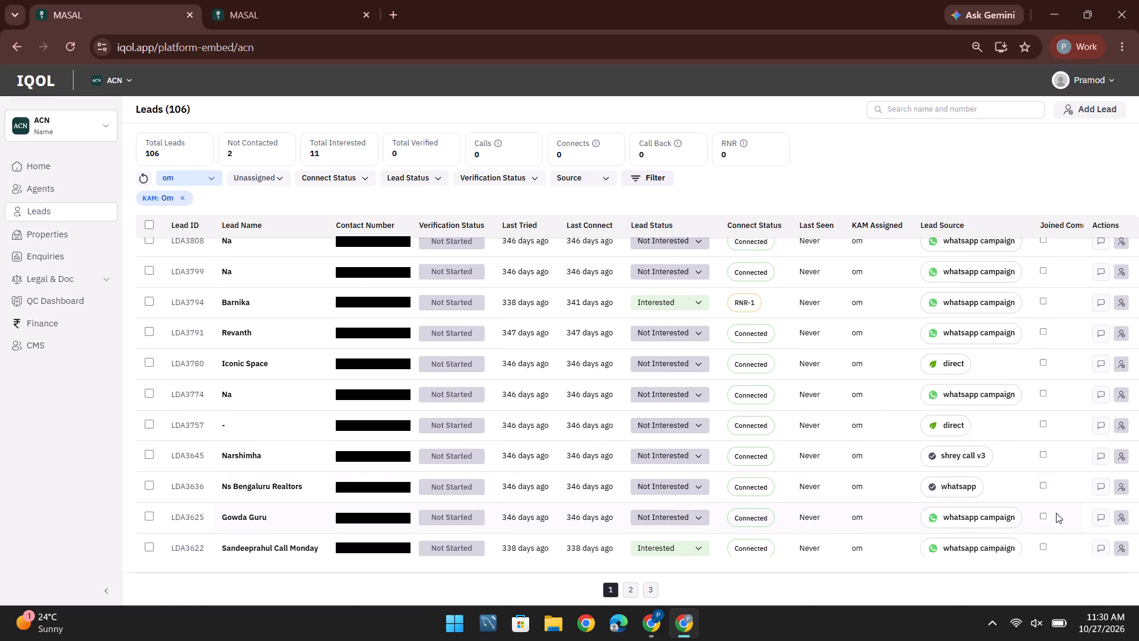
pyautogui.click(1097, 513)
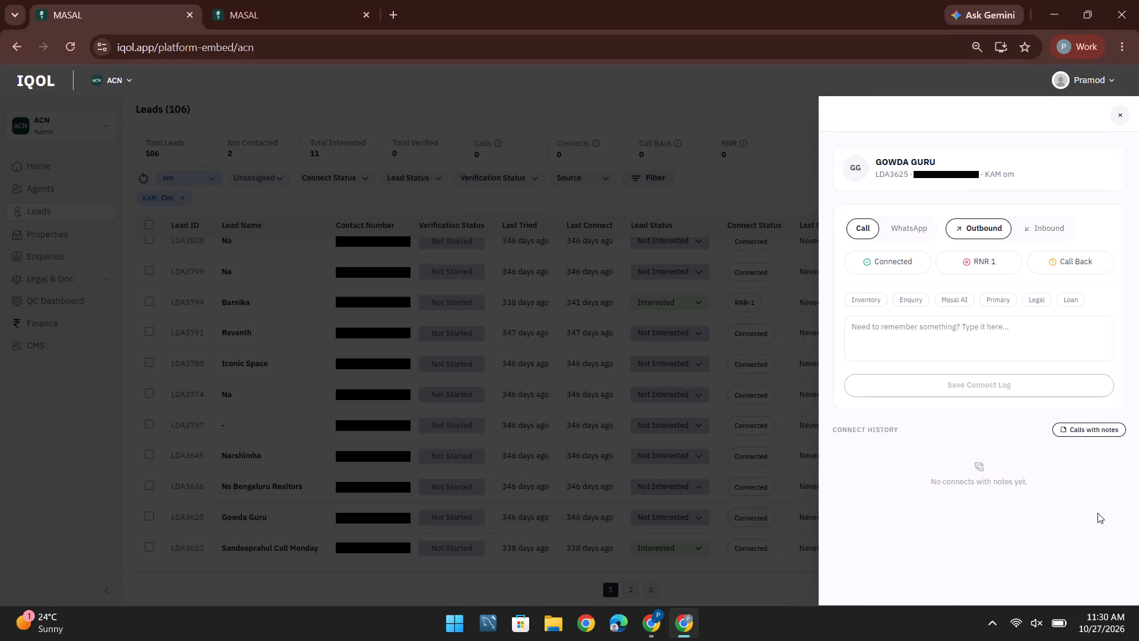
pyautogui.click(750, 598)
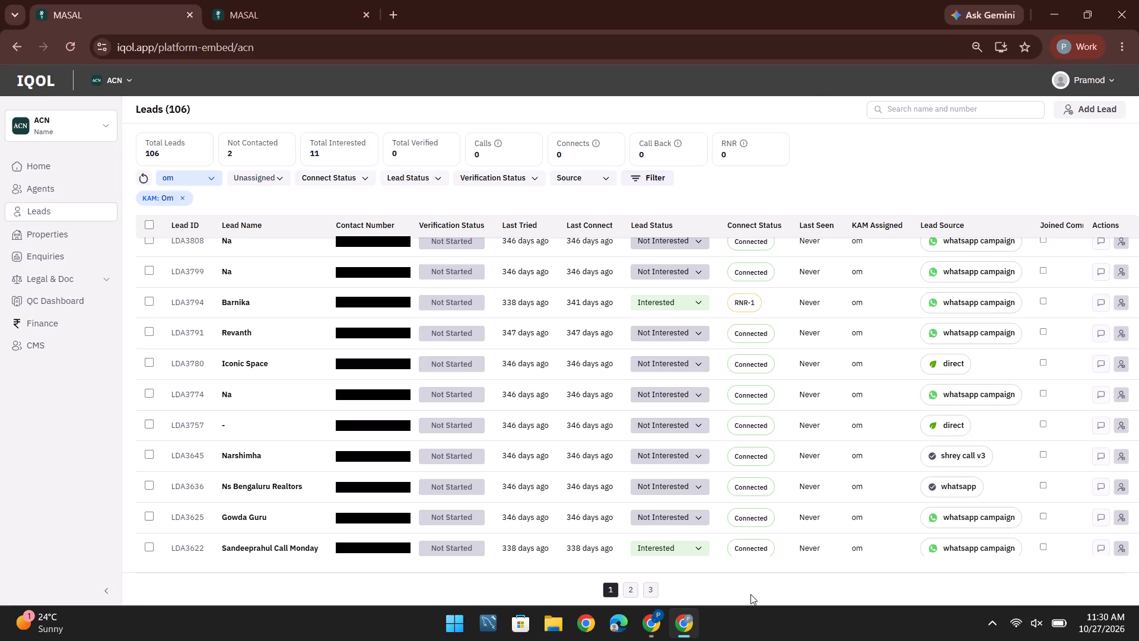
pyautogui.scroll(-2, 734, 492)
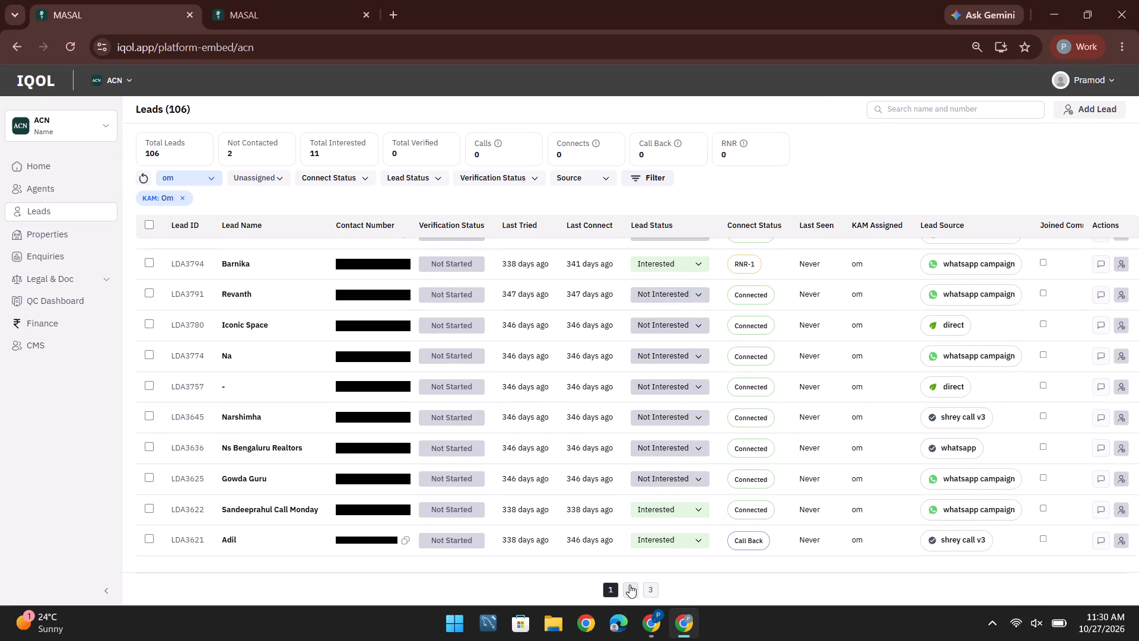
pyautogui.click(629, 585)
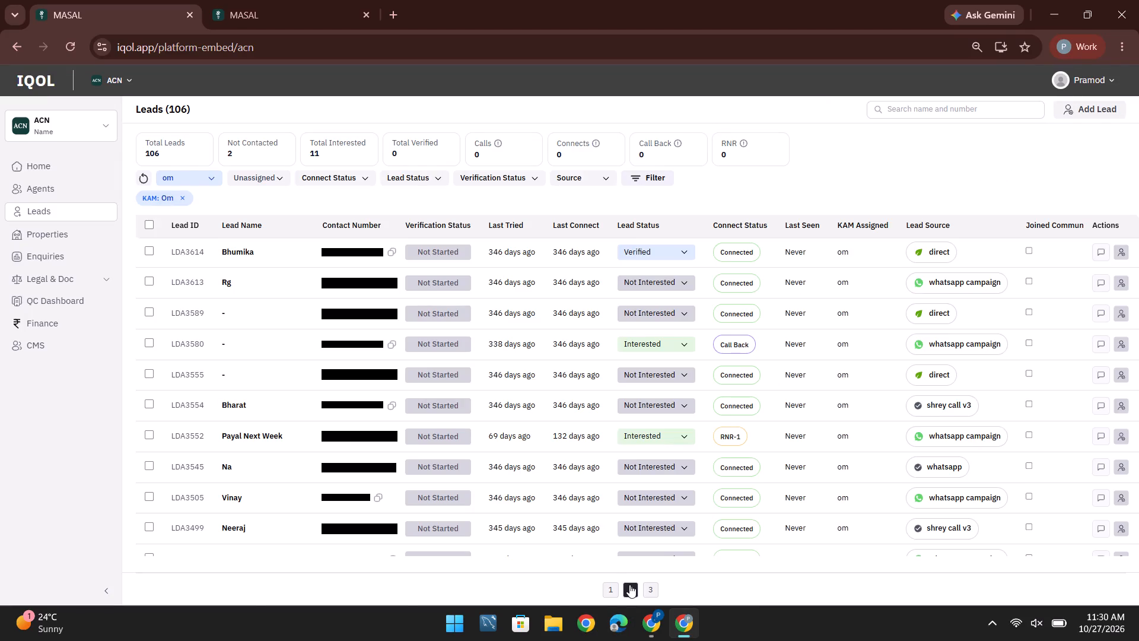
pyautogui.click(1089, 257)
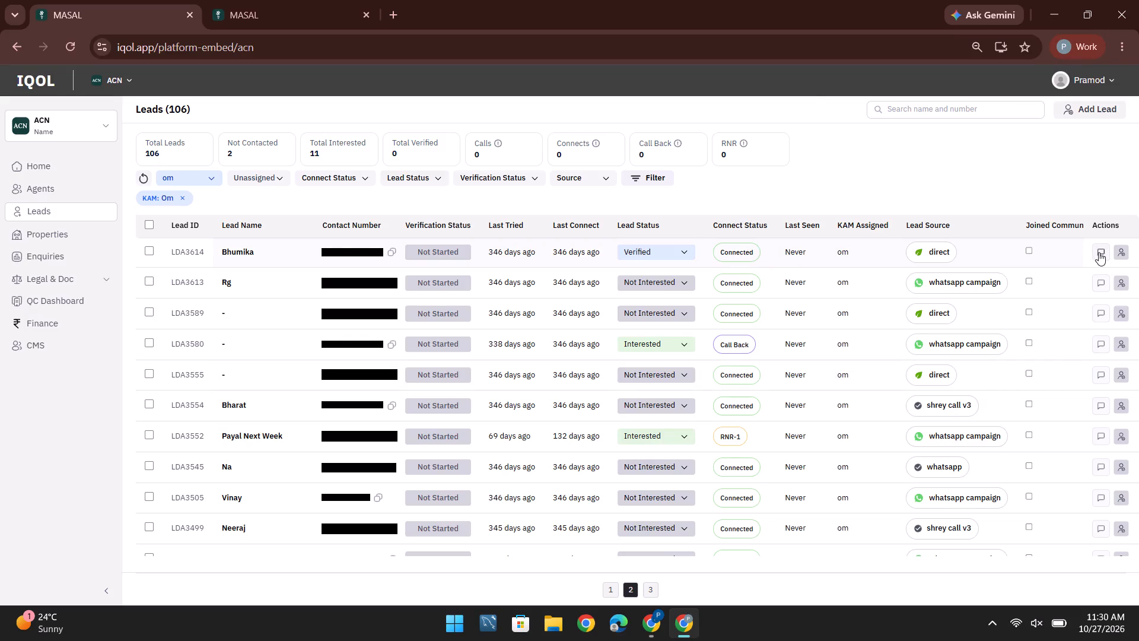
pyautogui.click(1099, 252)
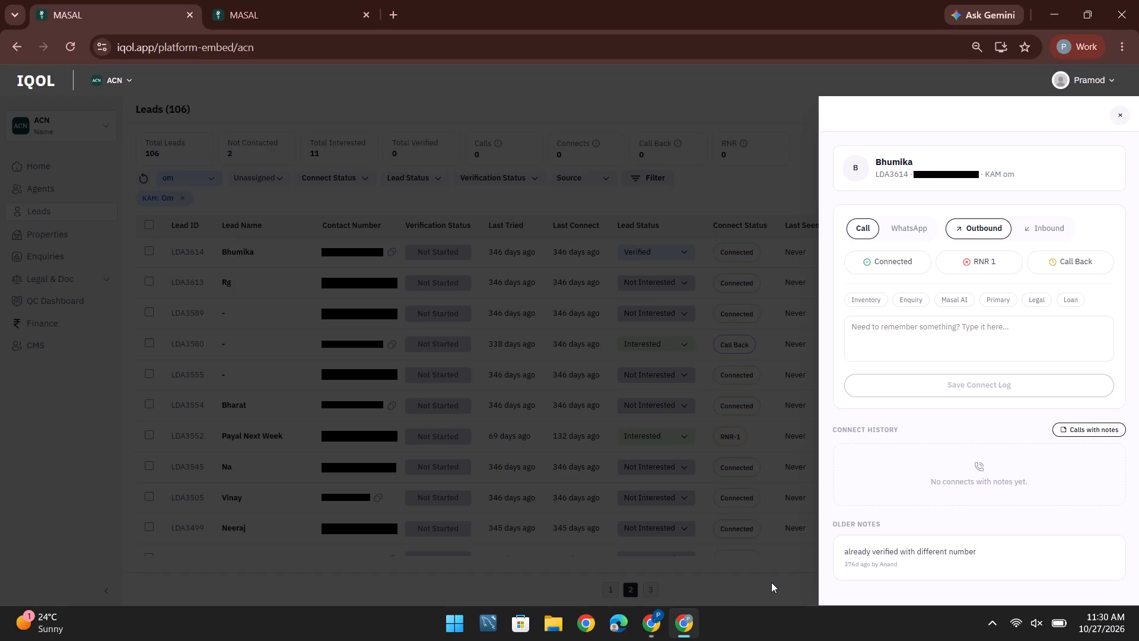
pyautogui.click(771, 582)
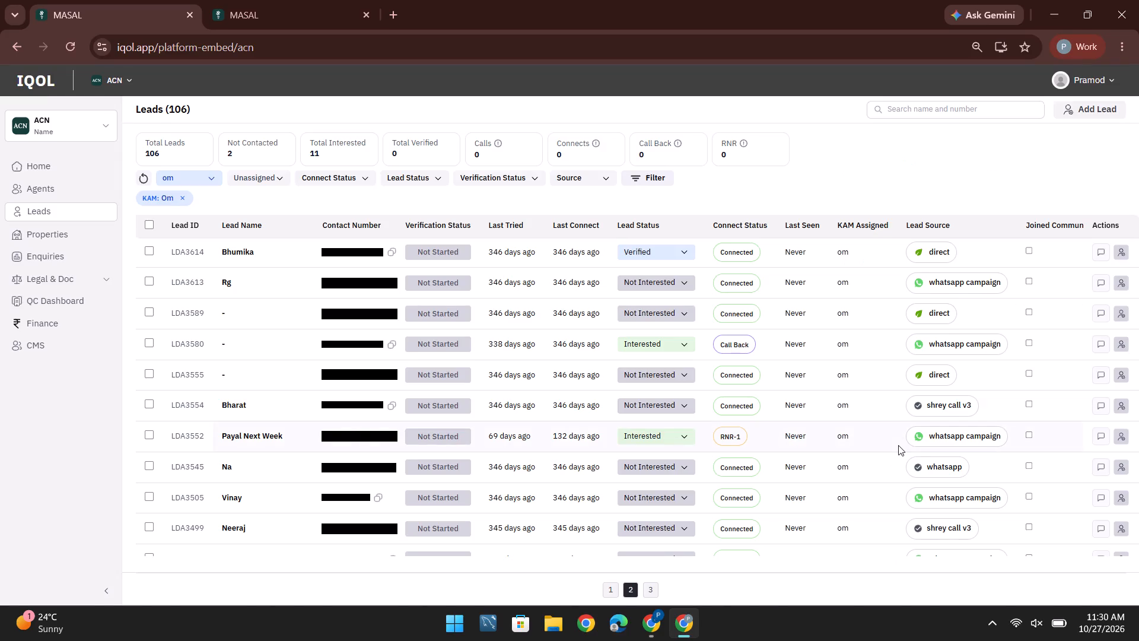
pyautogui.scroll(-1, 898, 445)
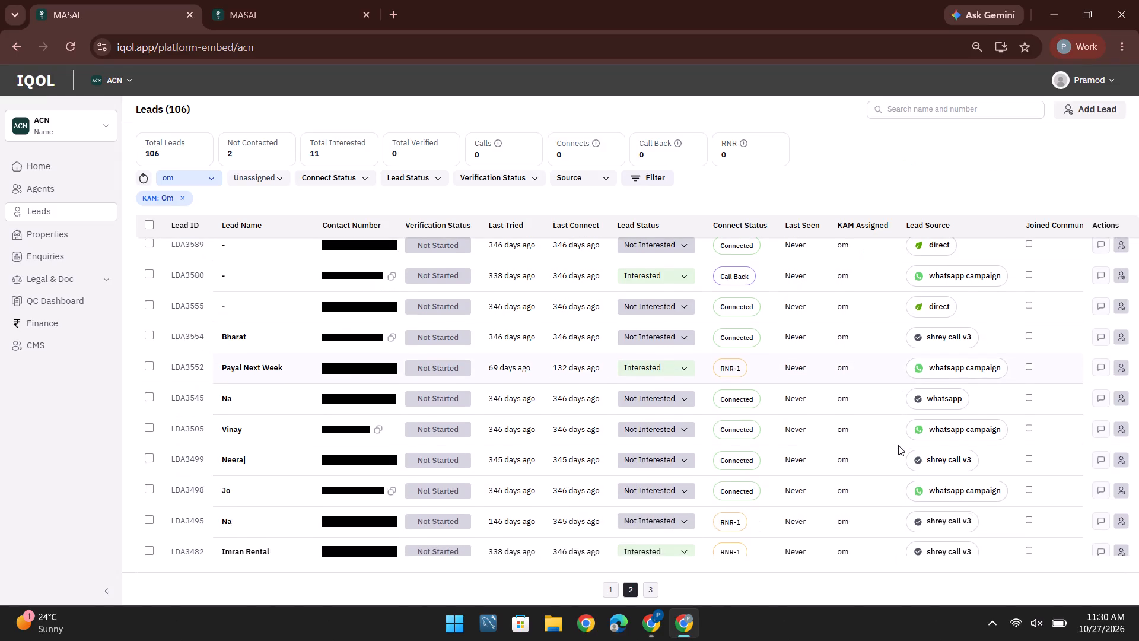
pyautogui.scroll(-1, 898, 445)
pyautogui.click(1102, 368)
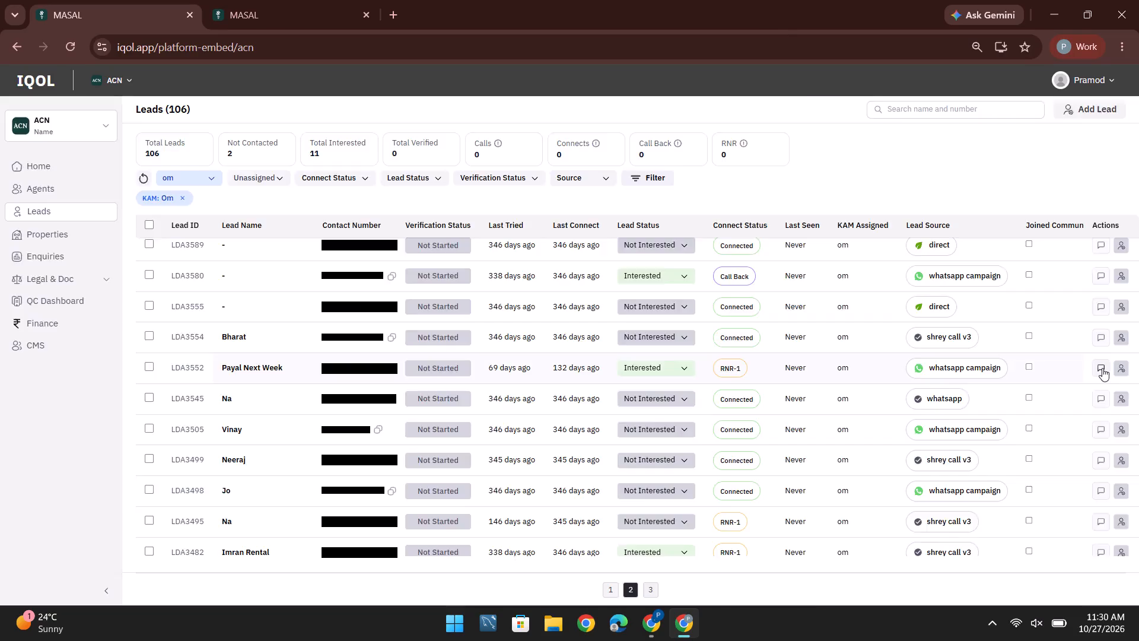
pyautogui.scroll(-2, 901, 499)
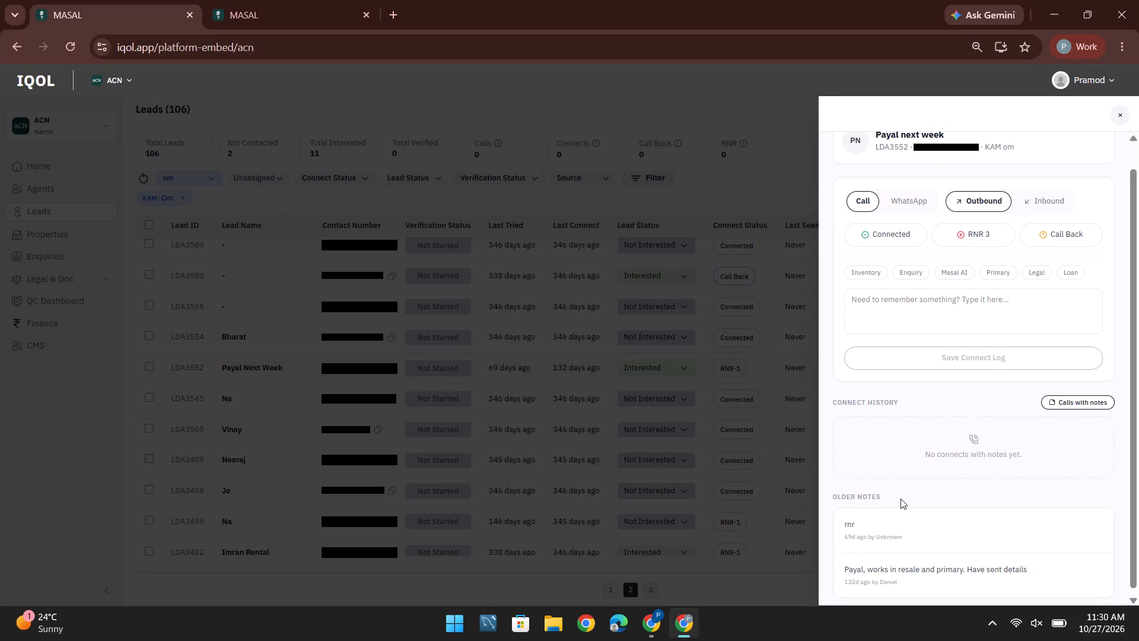
pyautogui.click(780, 577)
pyautogui.scroll(-2, 806, 519)
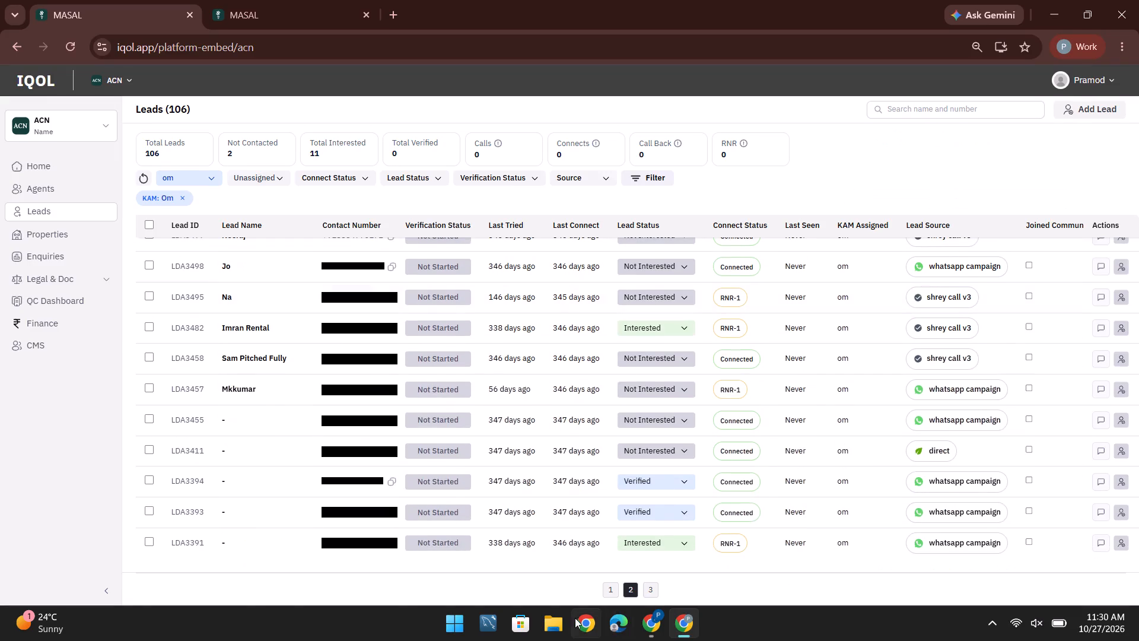
# Look through the KAM filter's list and switch the Leads filter from om to Piyush.
pyautogui.click(209, 184)
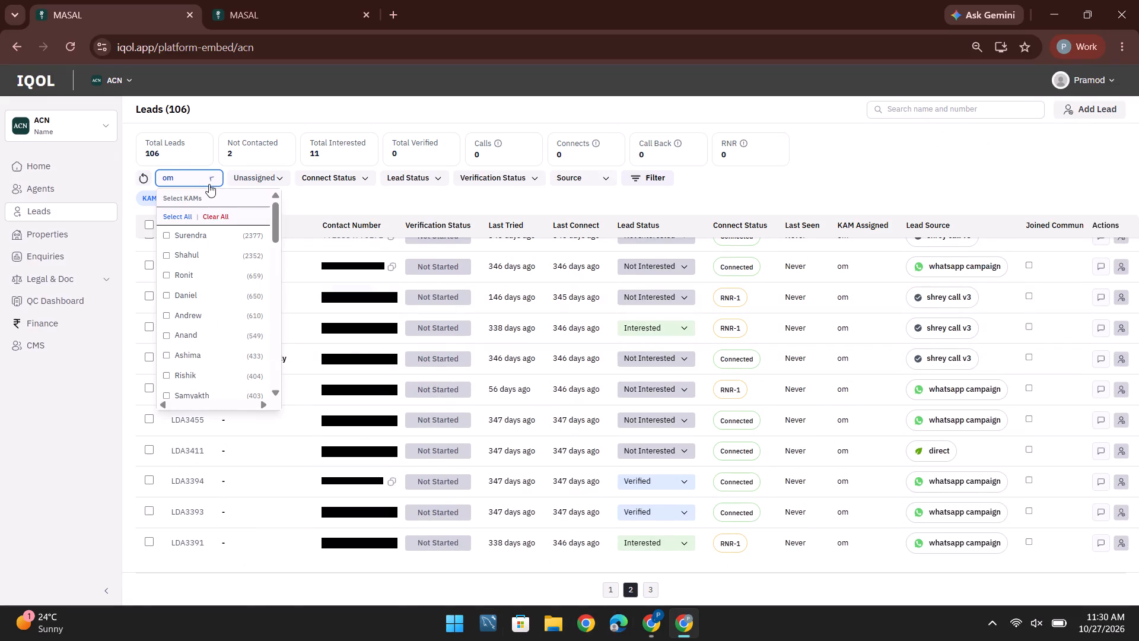
pyautogui.scroll(-4, 199, 372)
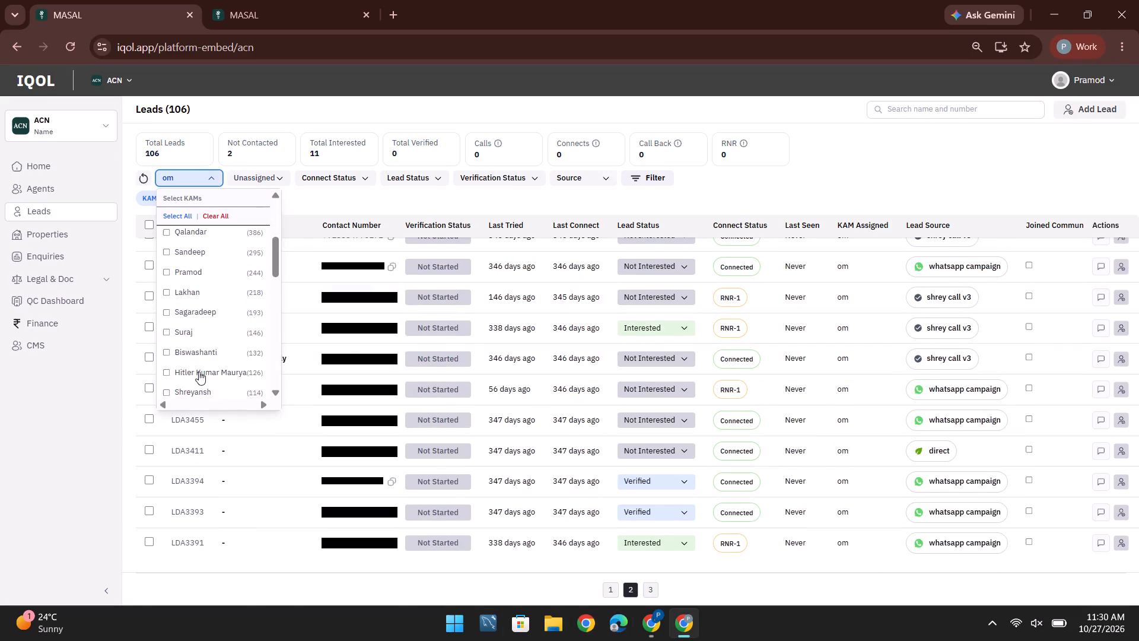
pyautogui.scroll(-4, 199, 372)
pyautogui.scroll(3, 199, 372)
pyautogui.scroll(-4, 199, 372)
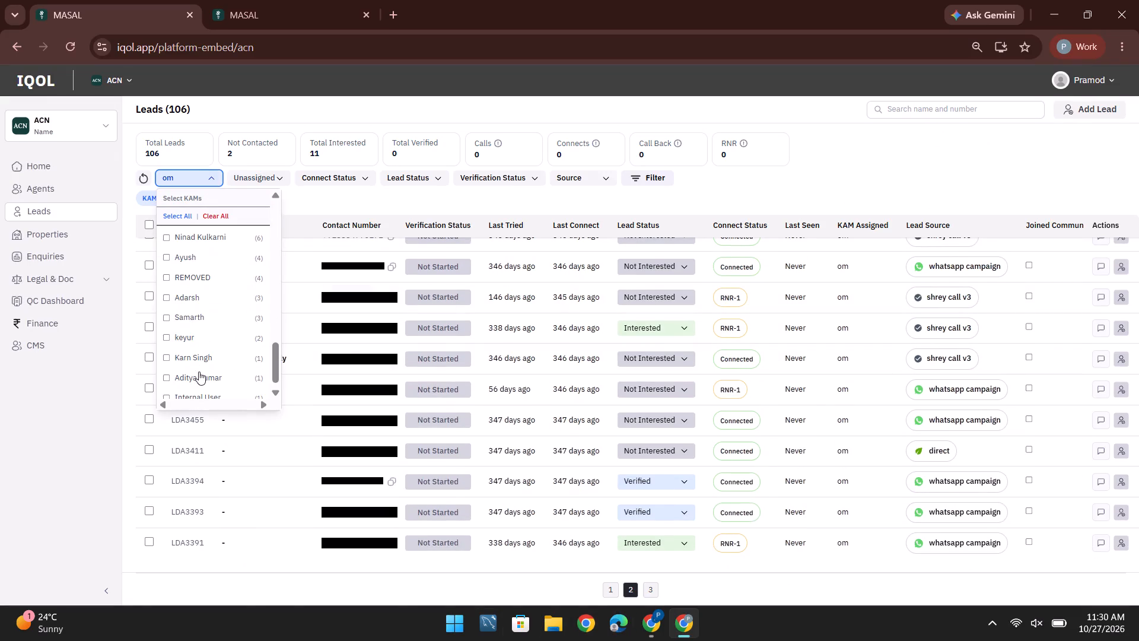
pyautogui.hscroll(1, 199, 372)
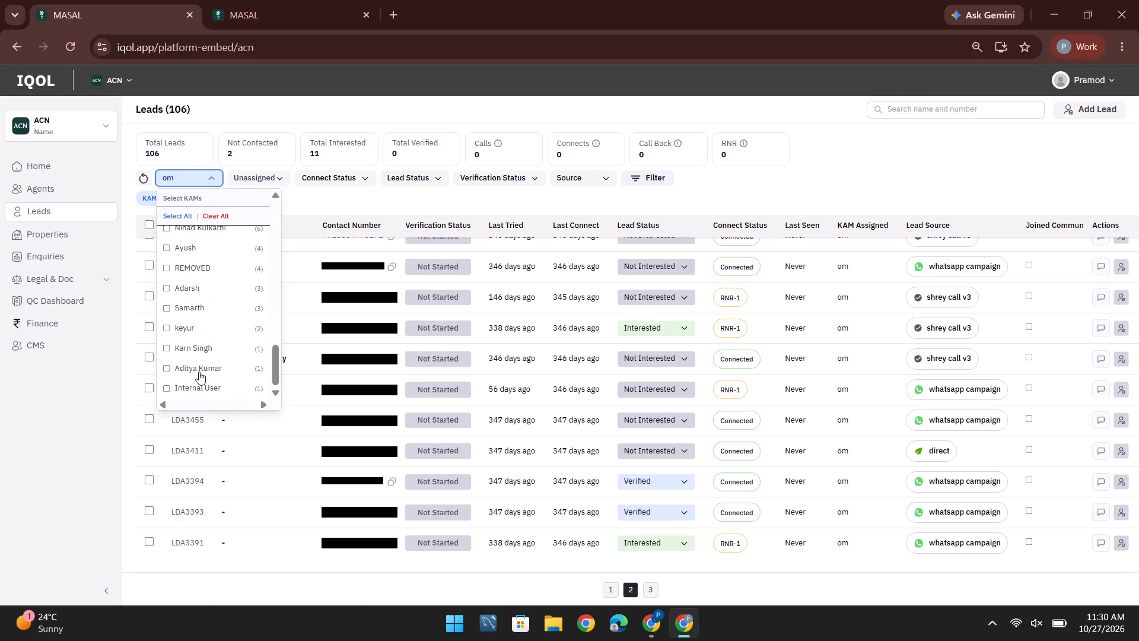
pyautogui.scroll(3, 199, 372)
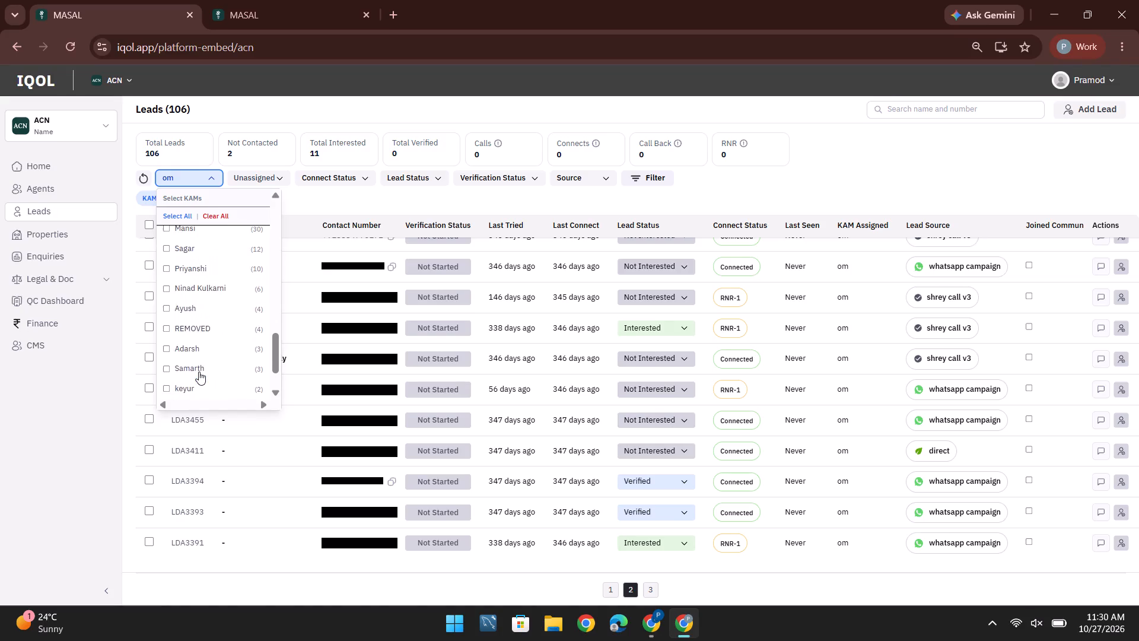
pyautogui.scroll(3, 199, 372)
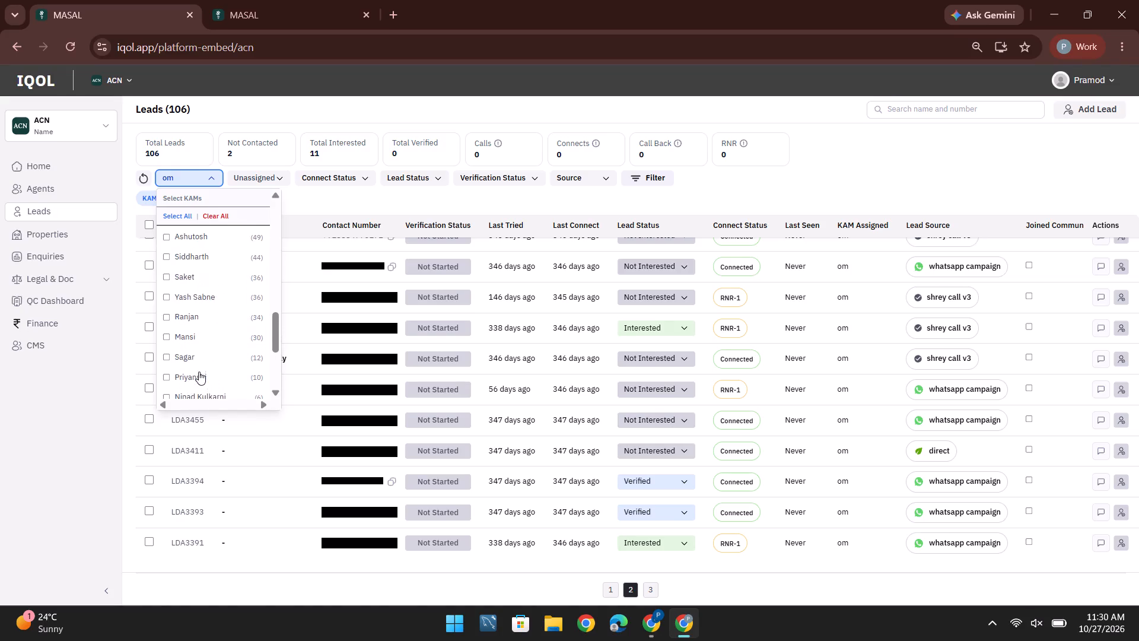
pyautogui.scroll(3, 199, 372)
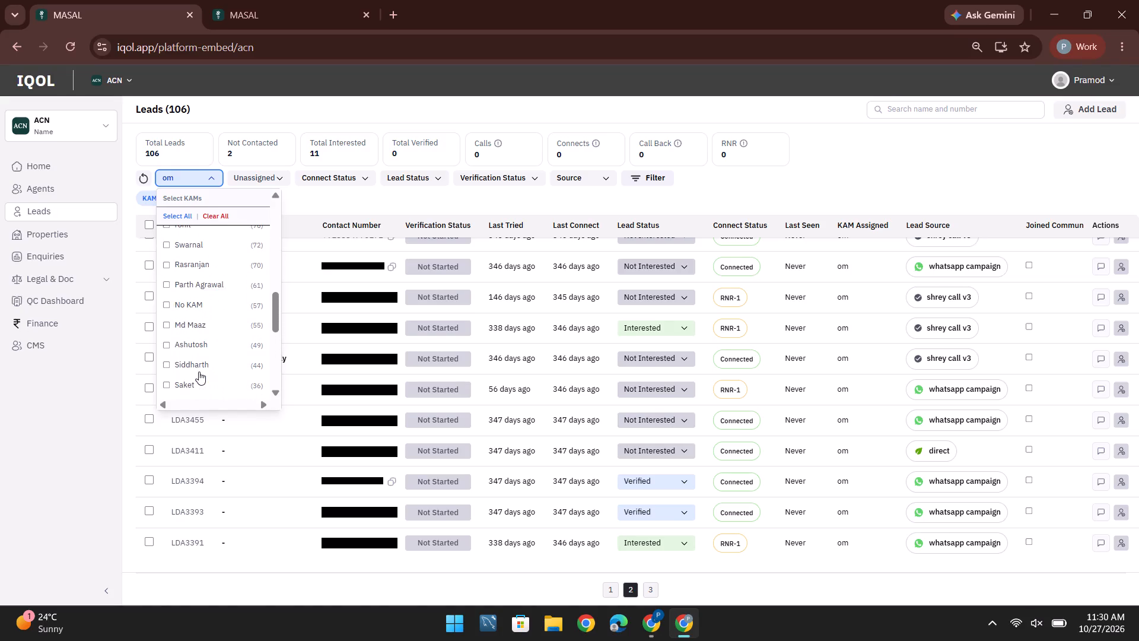
pyautogui.scroll(2, 199, 372)
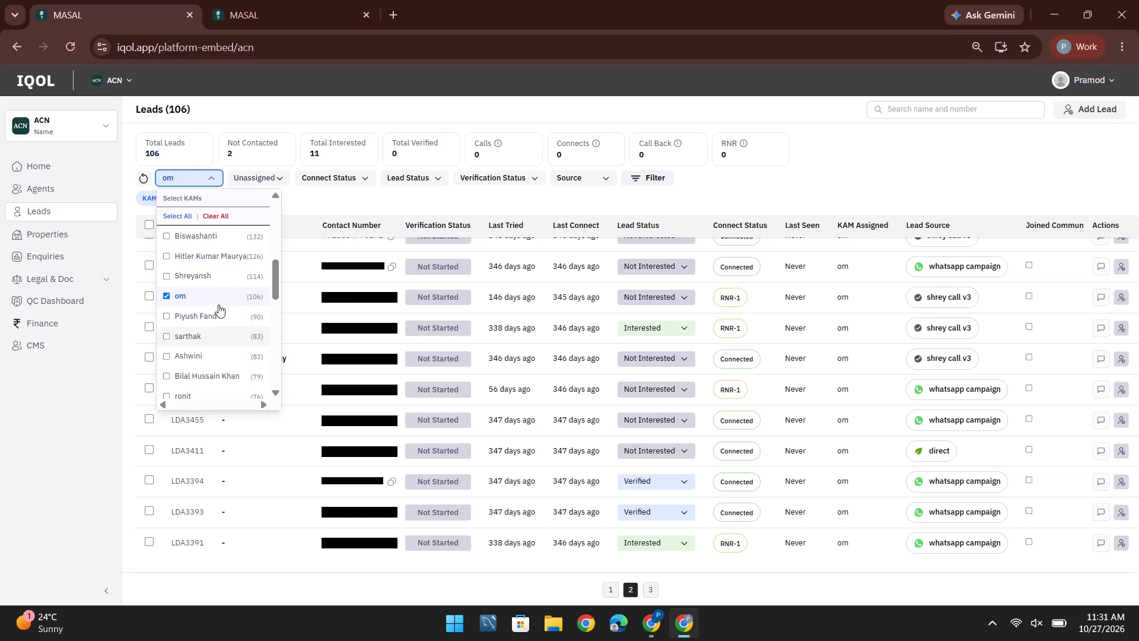
pyautogui.click(221, 294)
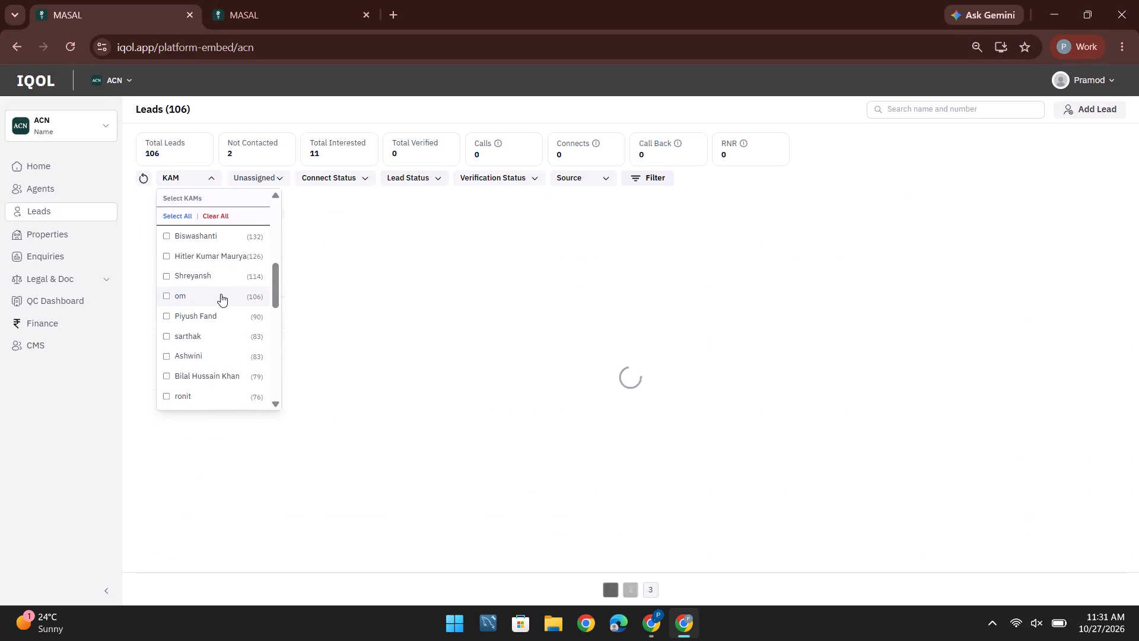
pyautogui.click(205, 315)
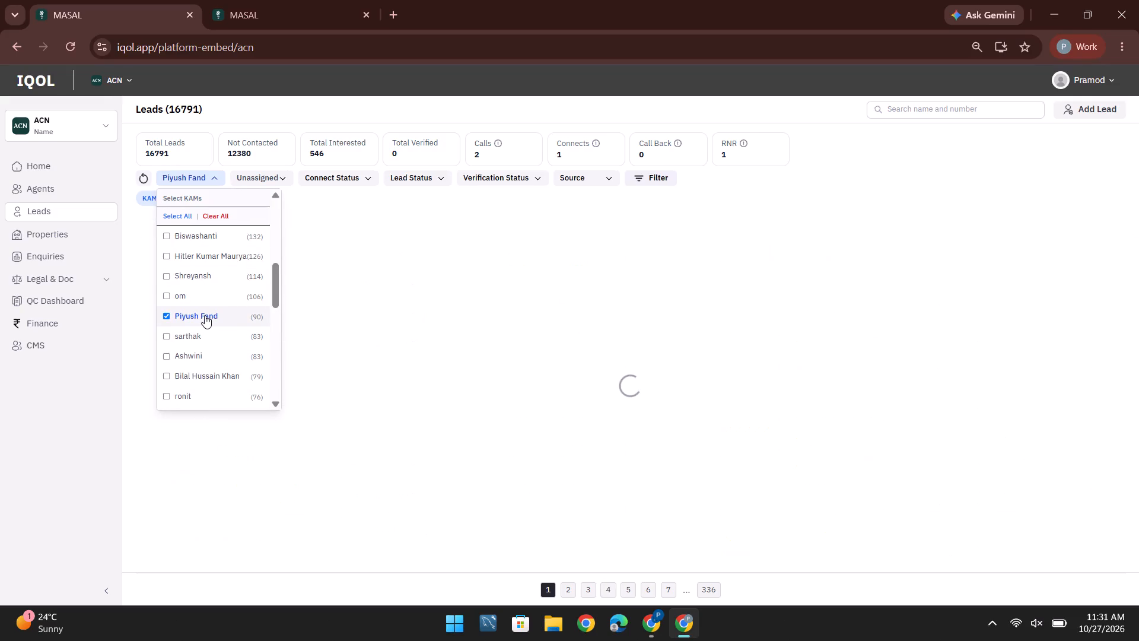
pyautogui.click(680, 195)
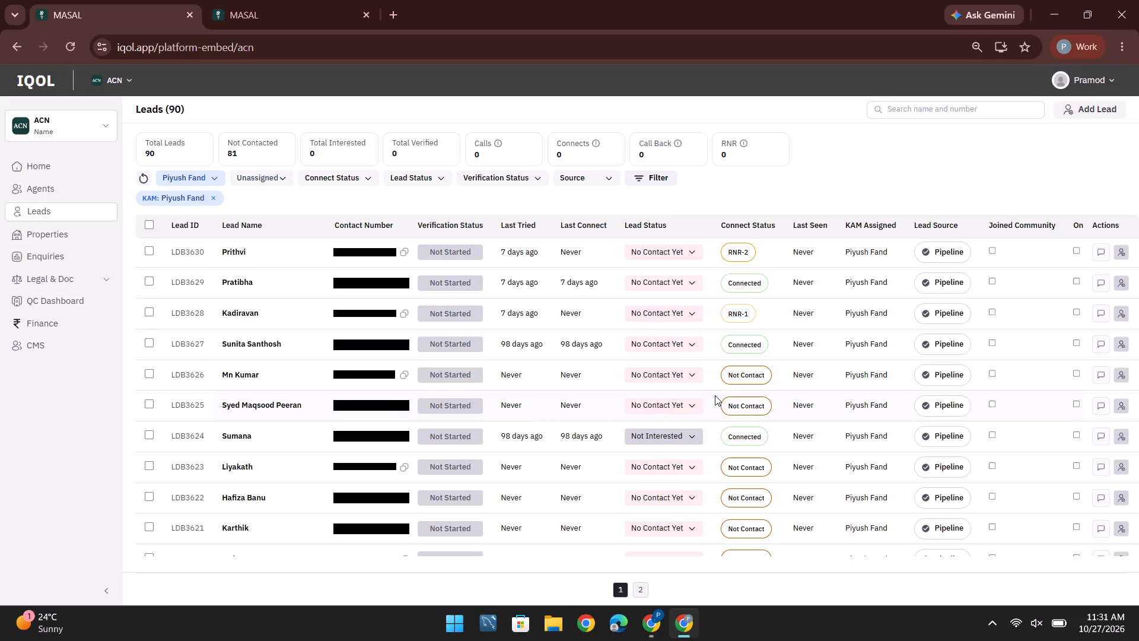
pyautogui.click(1108, 404)
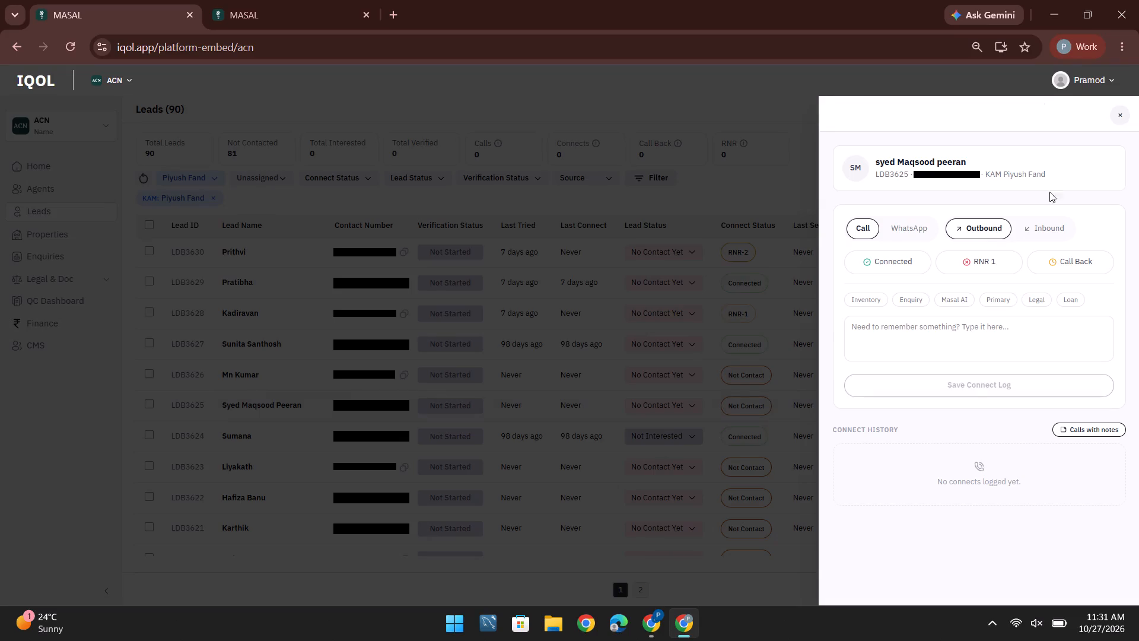
pyautogui.click(1117, 119)
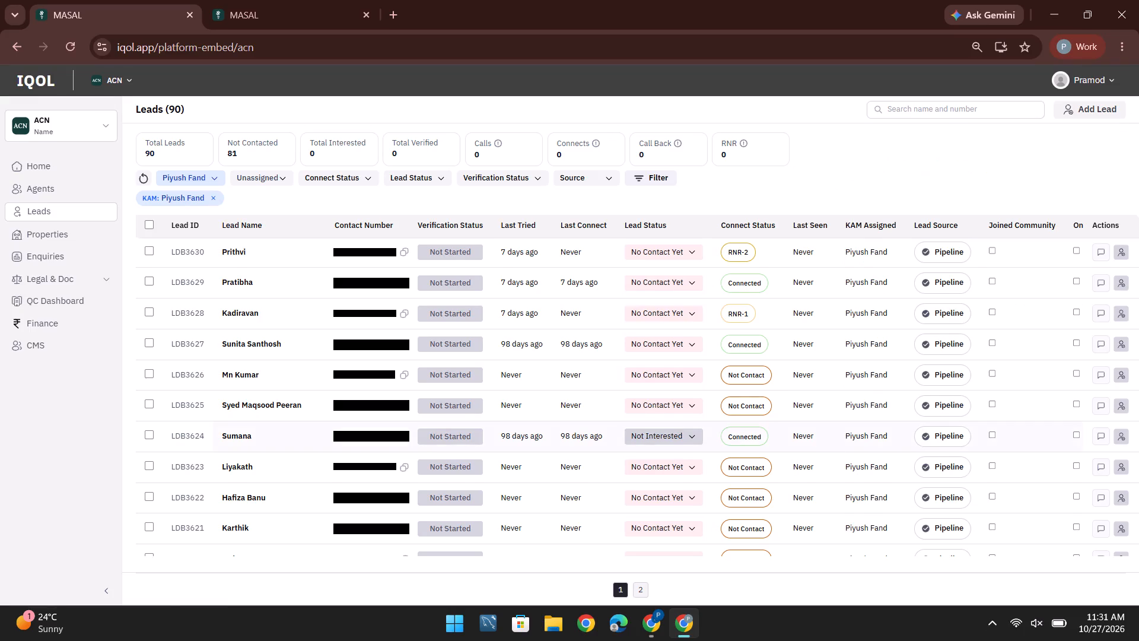
pyautogui.scroll(-1, 804, 440)
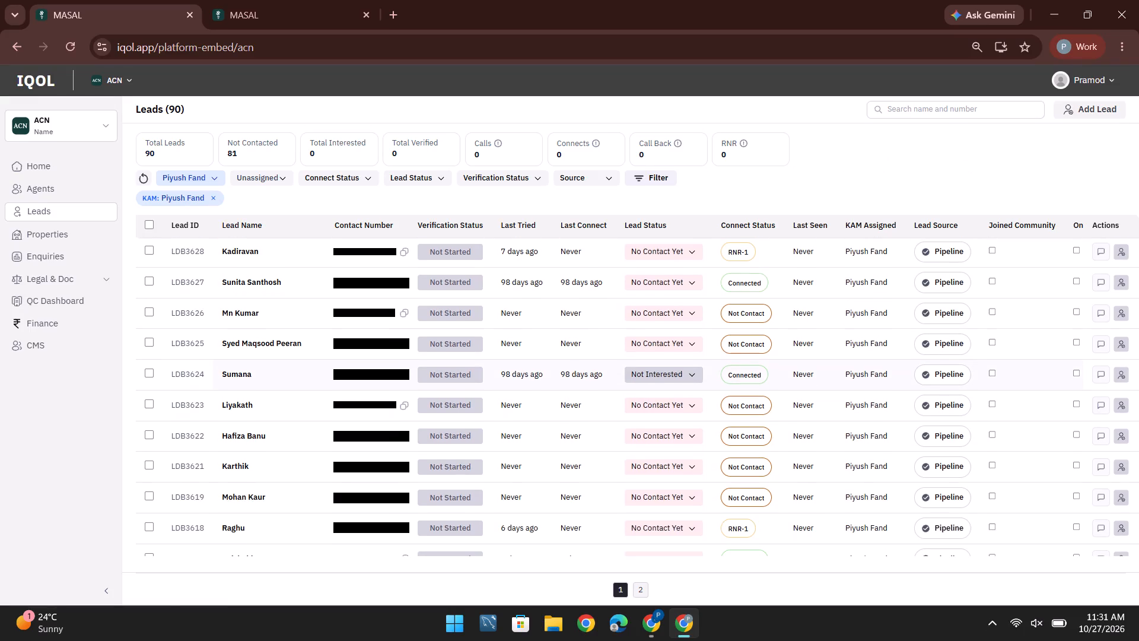
pyautogui.scroll(-1, 776, 492)
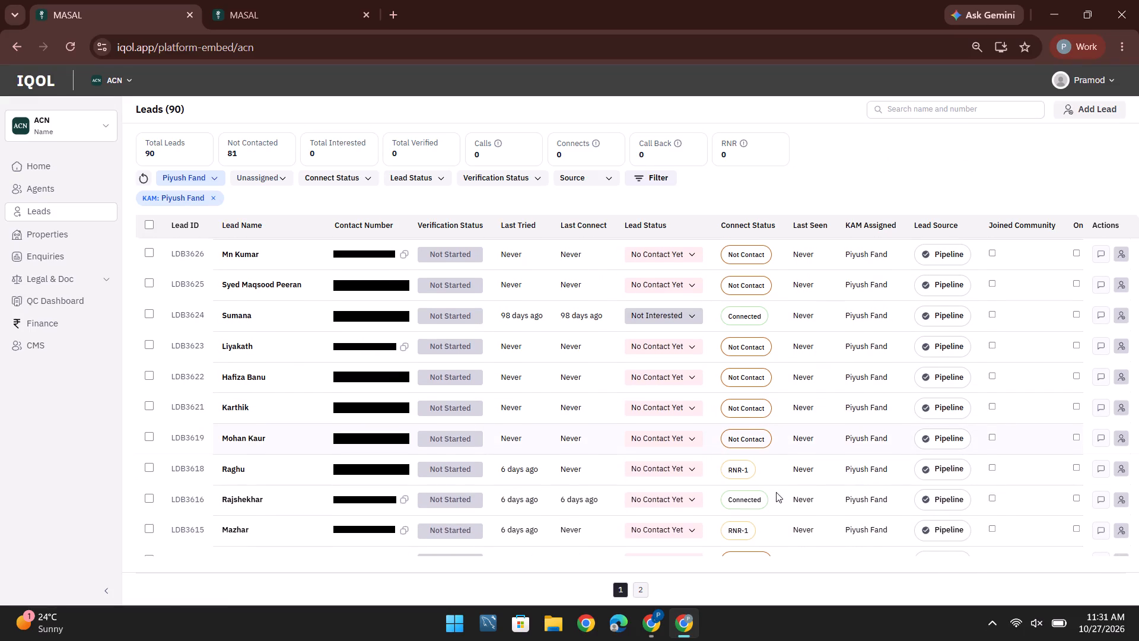
pyautogui.scroll(-1, 811, 537)
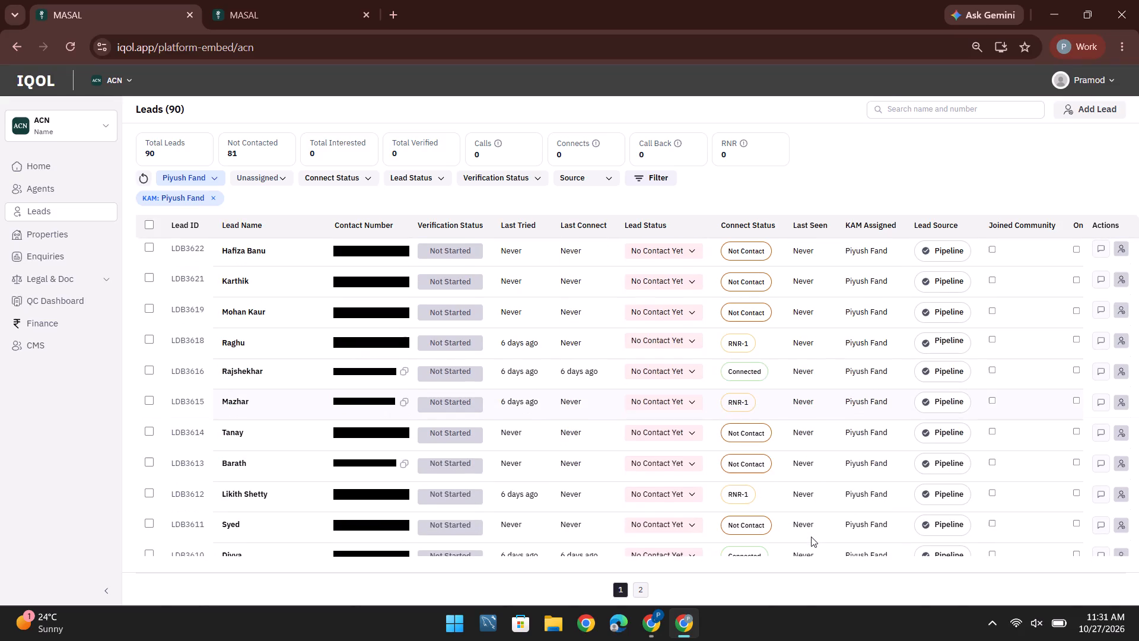
pyautogui.scroll(-3, 811, 537)
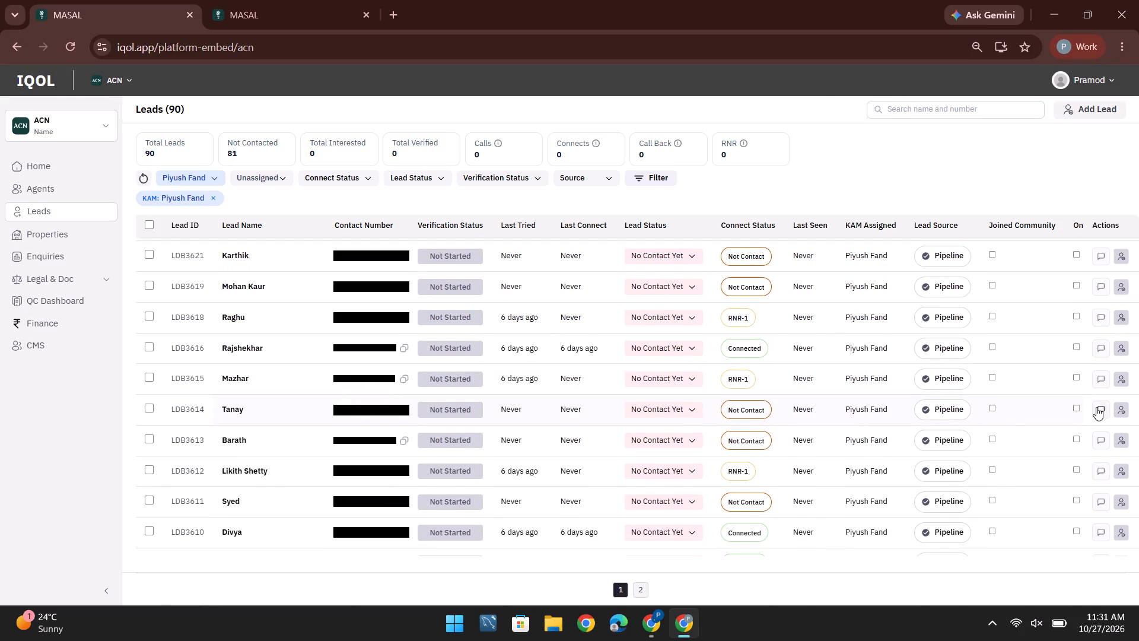
pyautogui.click(1096, 407)
pyautogui.click(754, 576)
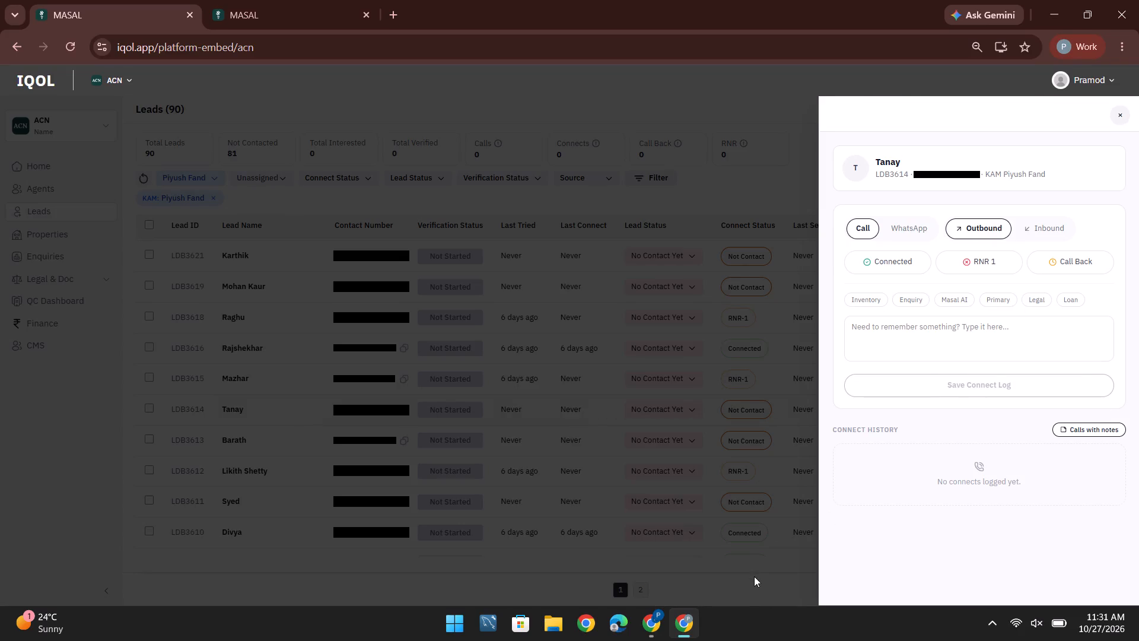
pyautogui.scroll(-1, 822, 462)
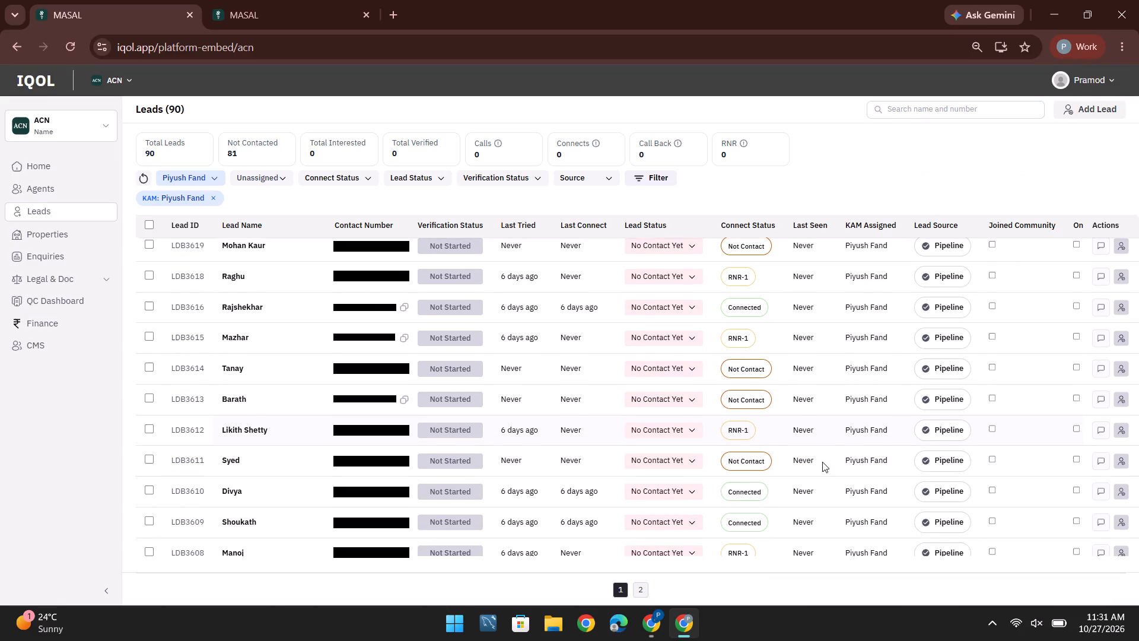
pyautogui.scroll(-1, 822, 462)
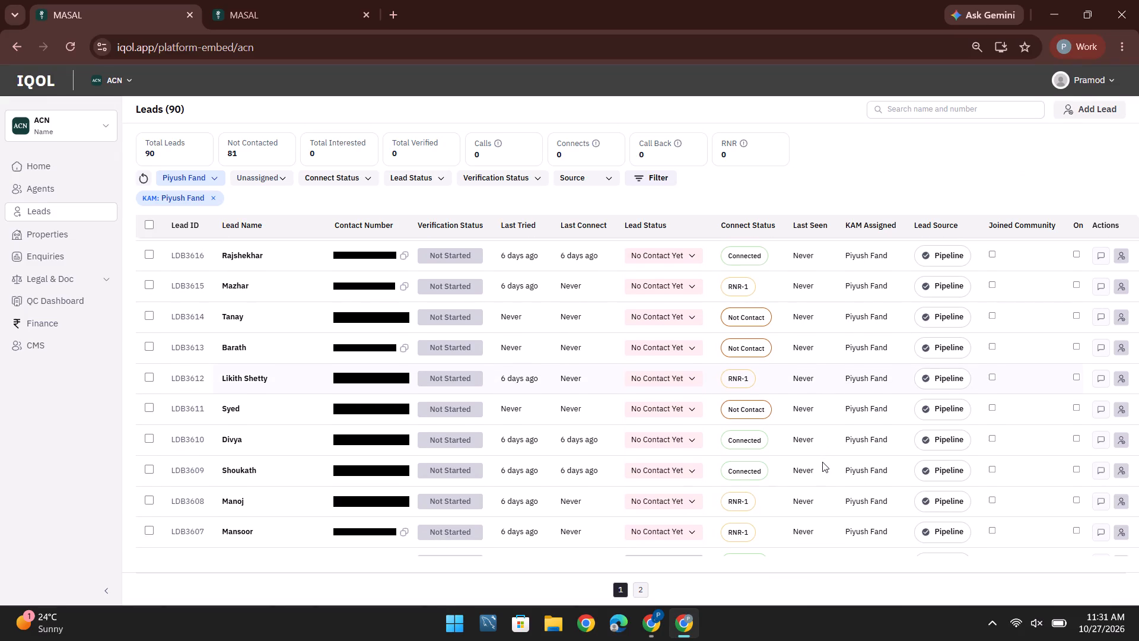
pyautogui.scroll(-1, 822, 462)
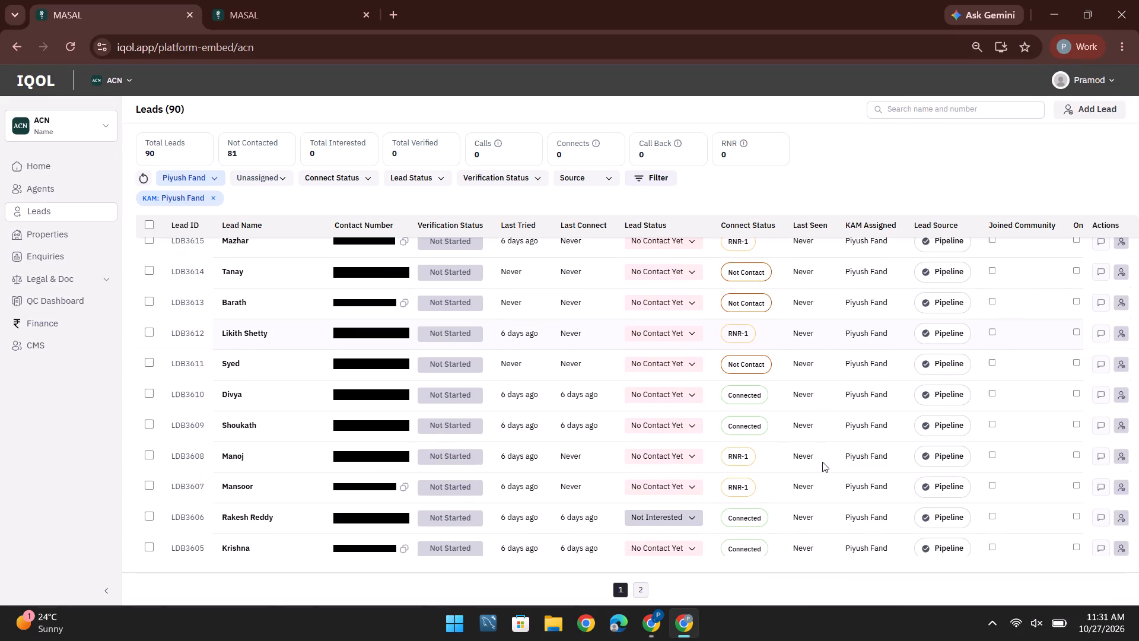
pyautogui.scroll(-1, 822, 462)
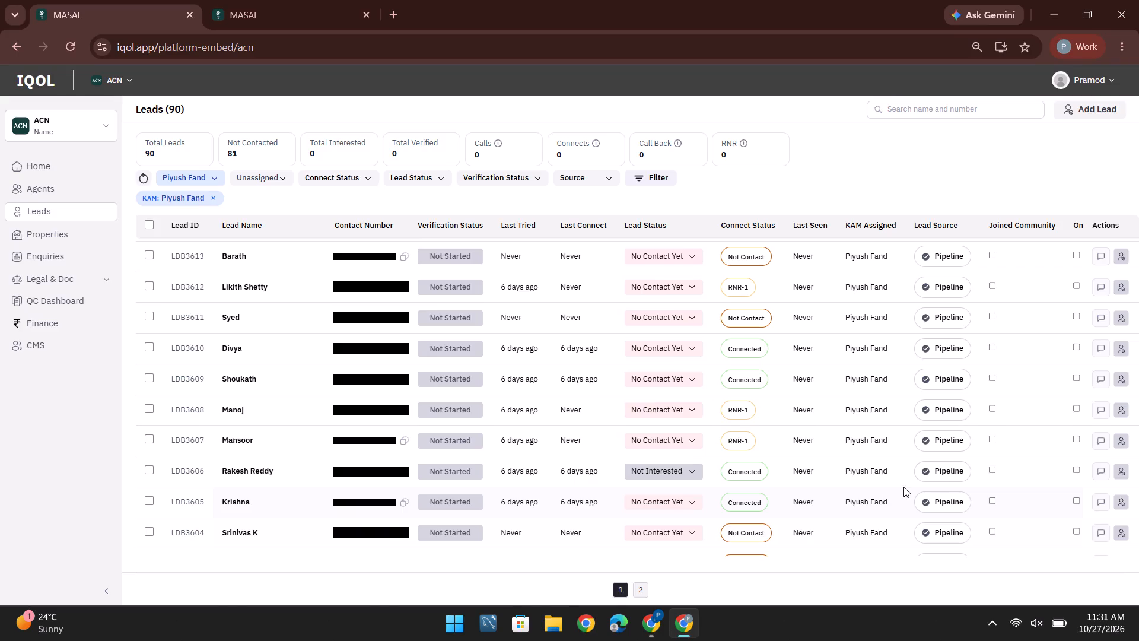
pyautogui.click(1103, 467)
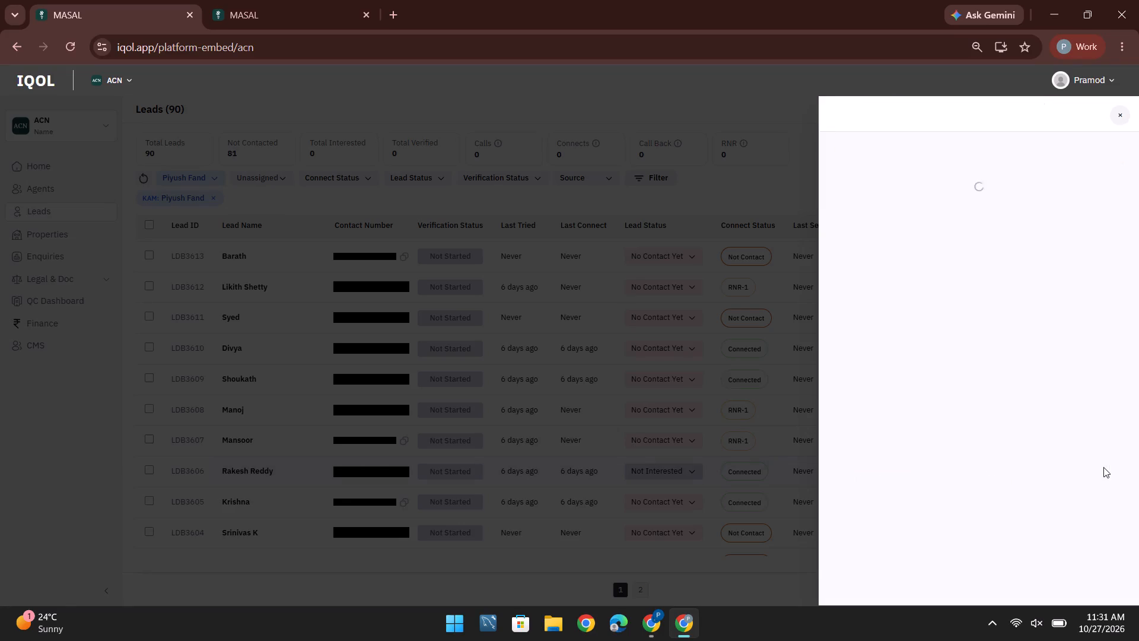
pyautogui.scroll(-2, 908, 523)
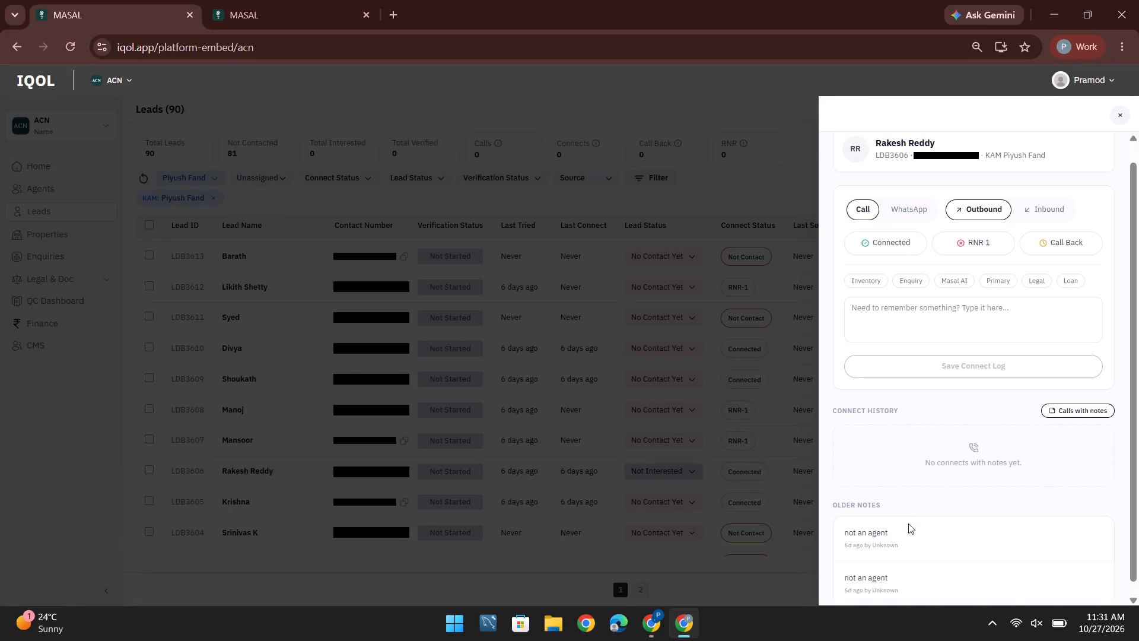
pyautogui.click(747, 593)
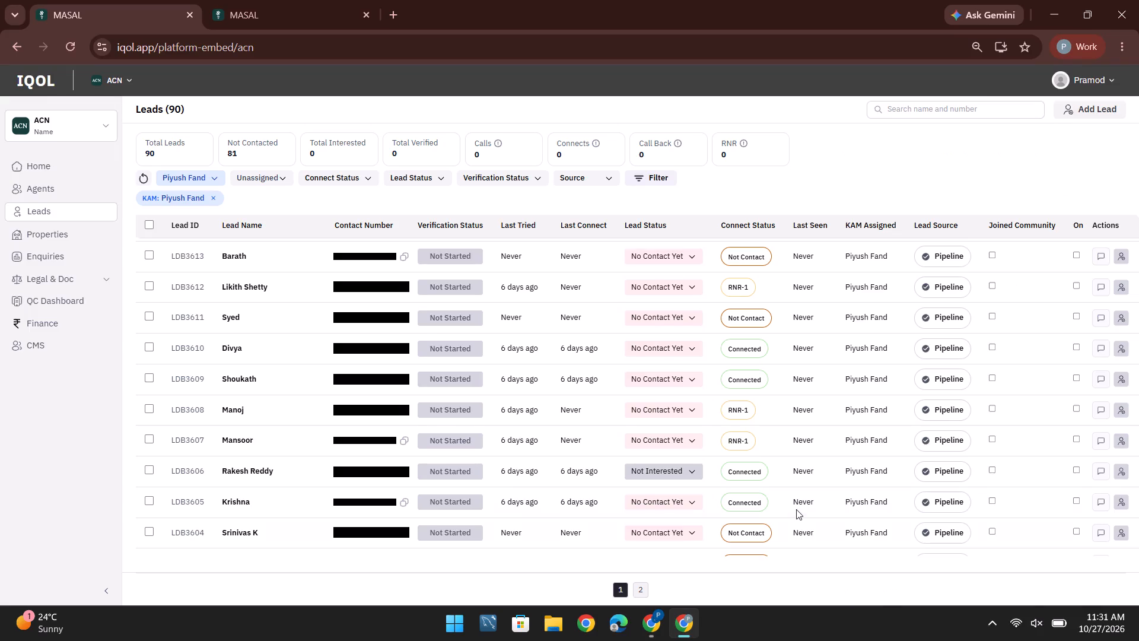
pyautogui.scroll(-1, 796, 509)
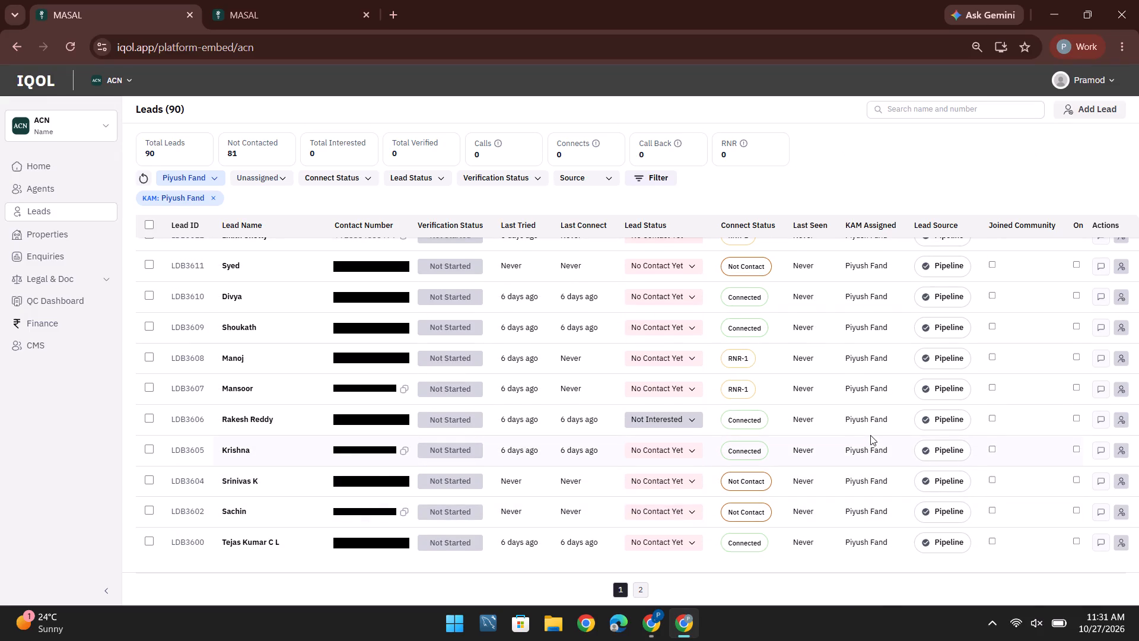
pyautogui.click(1093, 448)
pyautogui.scroll(-2, 934, 528)
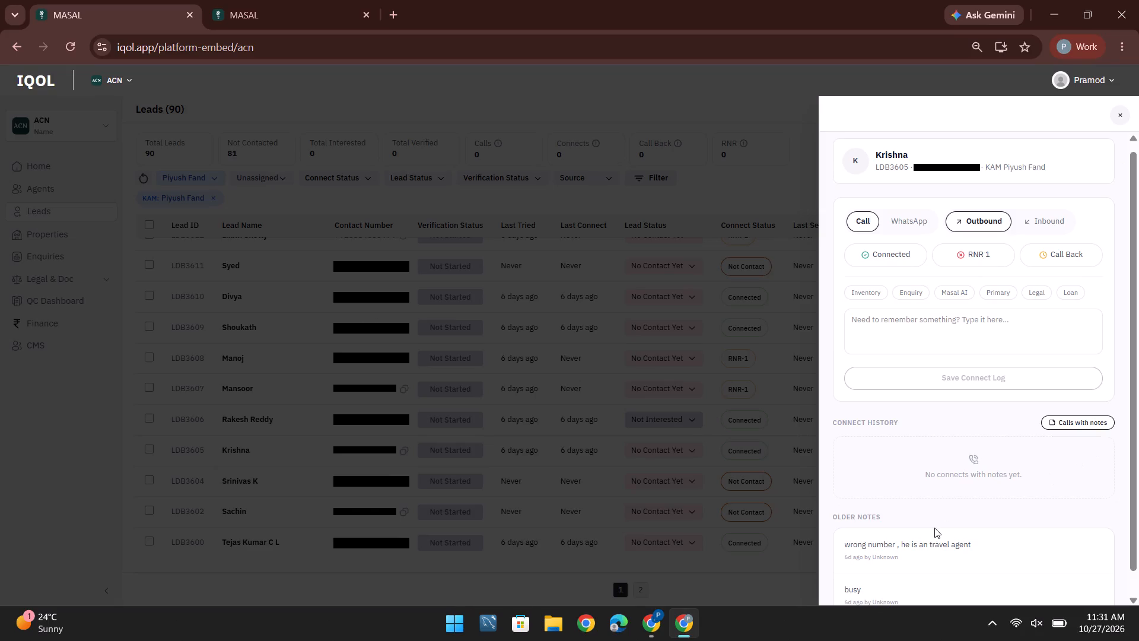
pyautogui.click(752, 594)
pyautogui.scroll(-1, 819, 517)
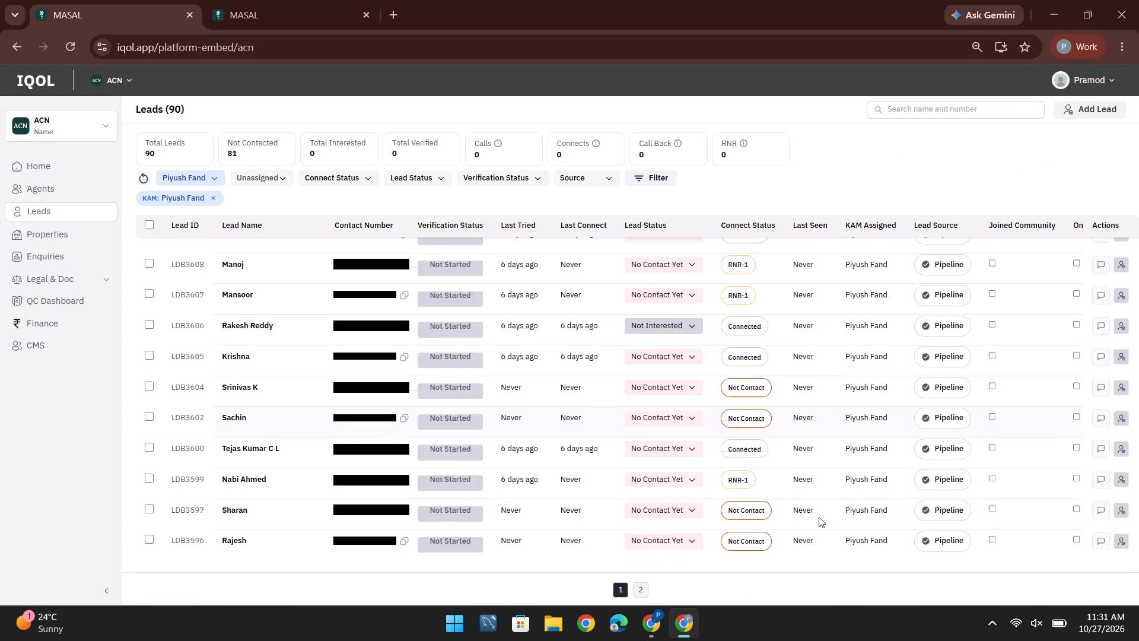
pyautogui.scroll(-3, 819, 517)
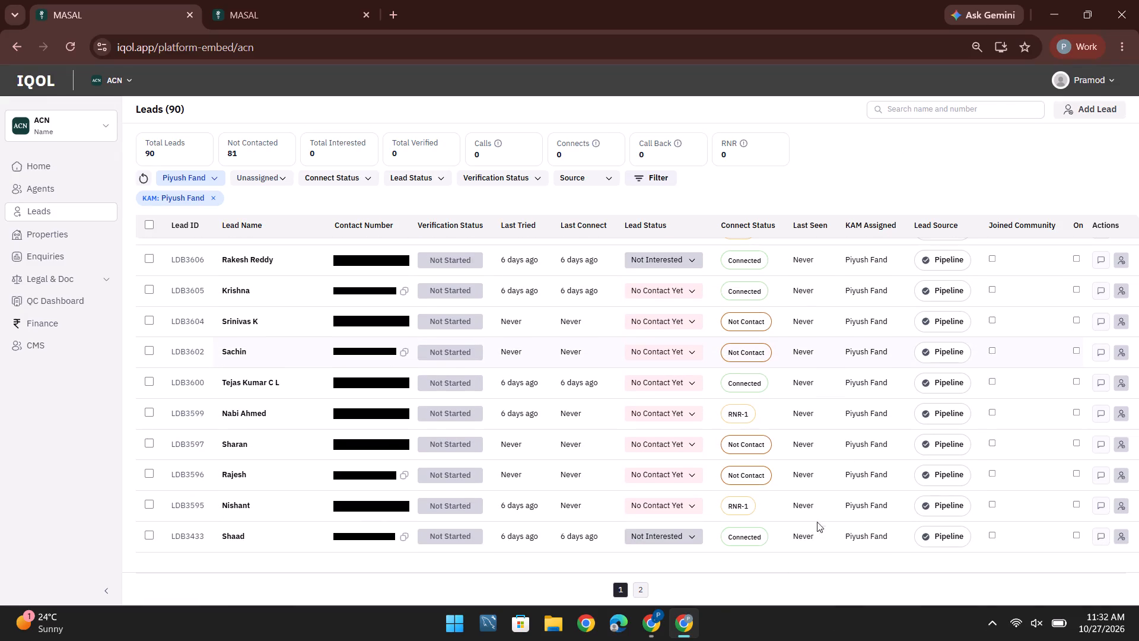
pyautogui.click(1099, 505)
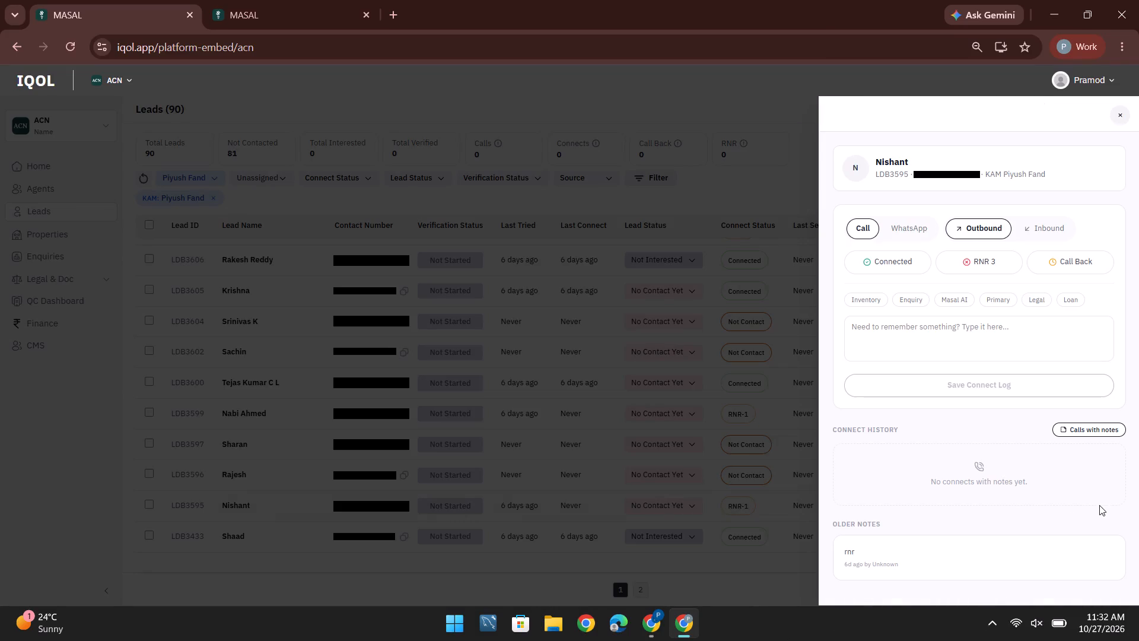
pyautogui.scroll(-1, 1042, 516)
pyautogui.click(792, 592)
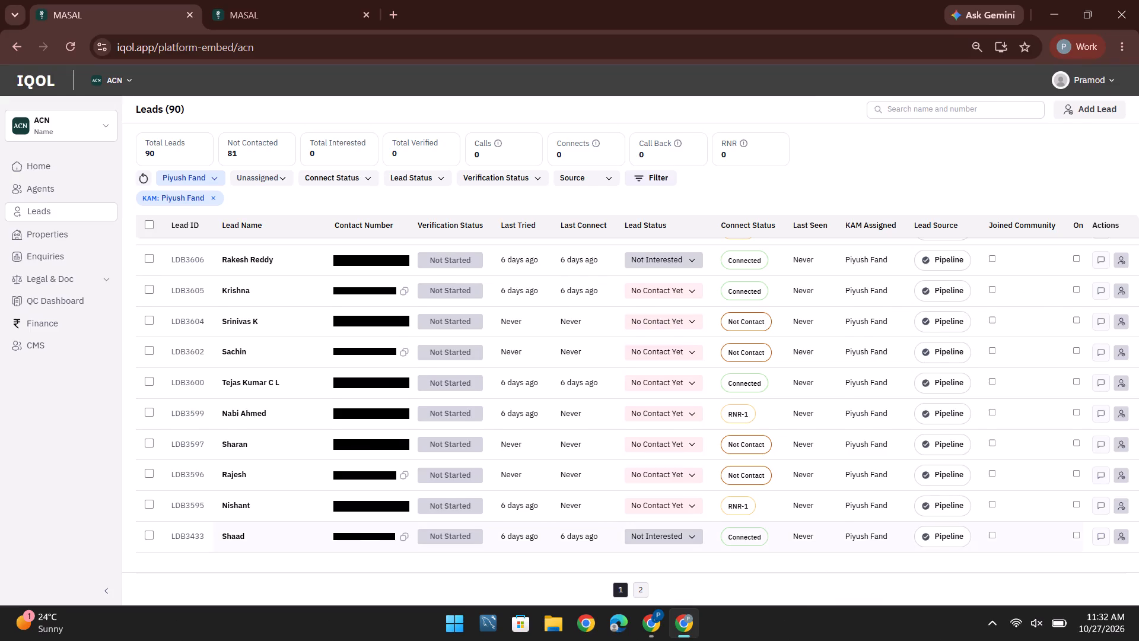
pyautogui.scroll(-2, 850, 535)
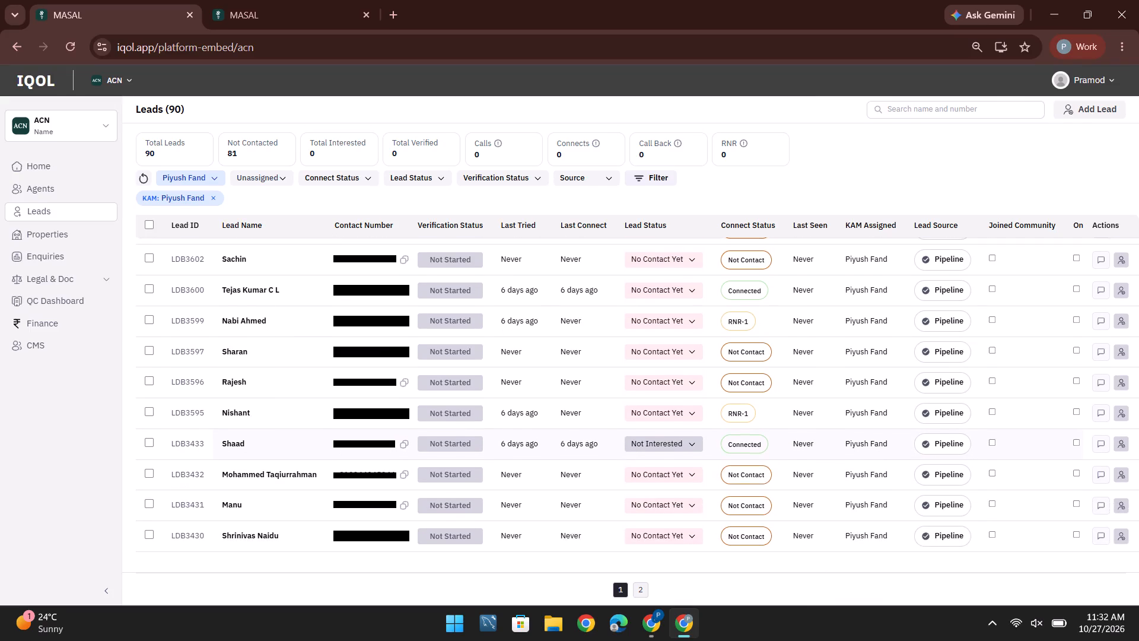
pyautogui.scroll(-3, 850, 535)
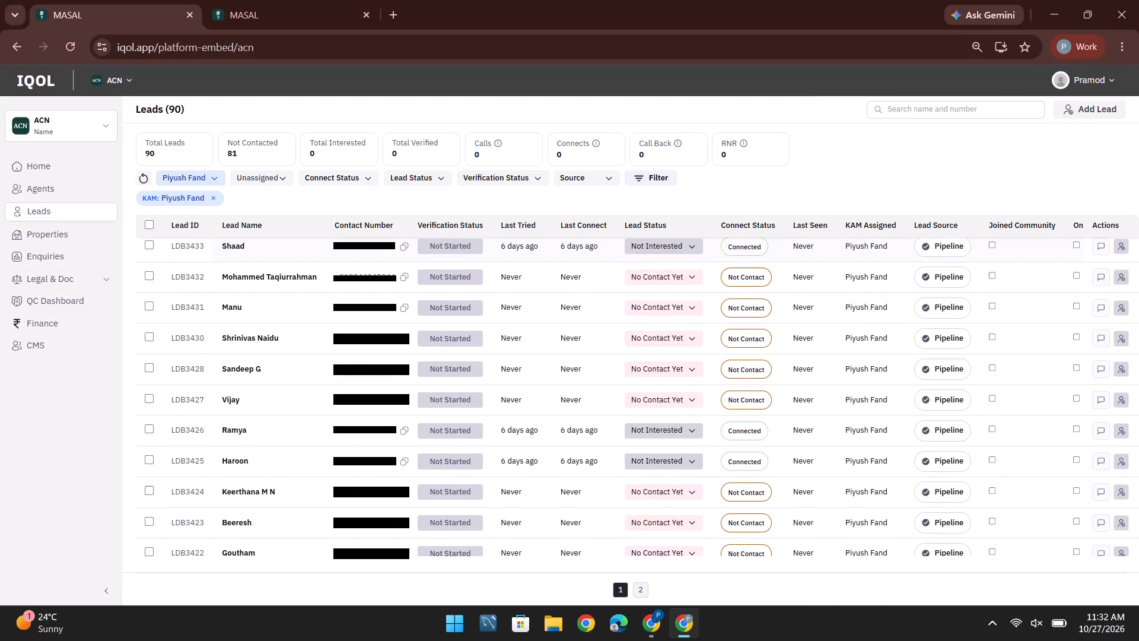
pyautogui.scroll(-1, 850, 535)
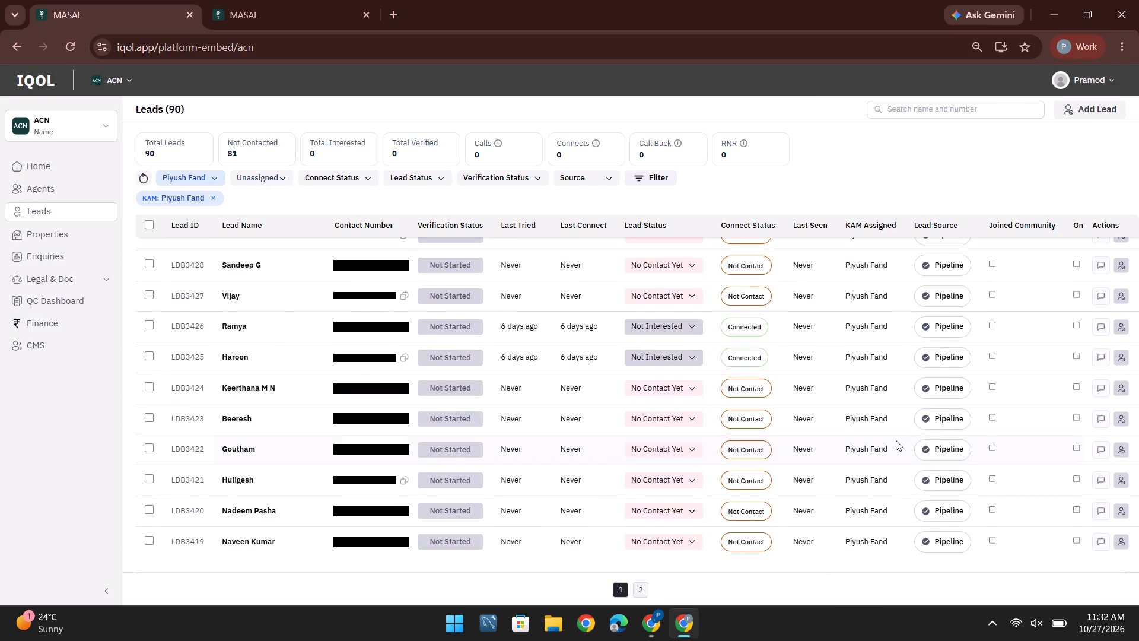
pyautogui.click(1100, 386)
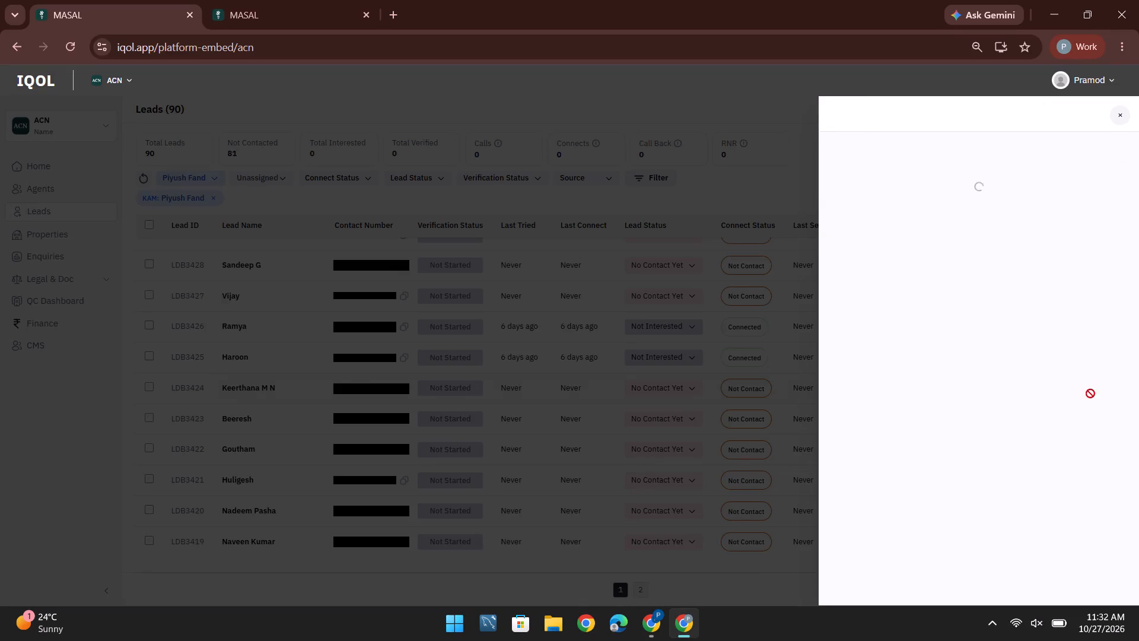
pyautogui.click(761, 569)
pyautogui.scroll(-1, 811, 493)
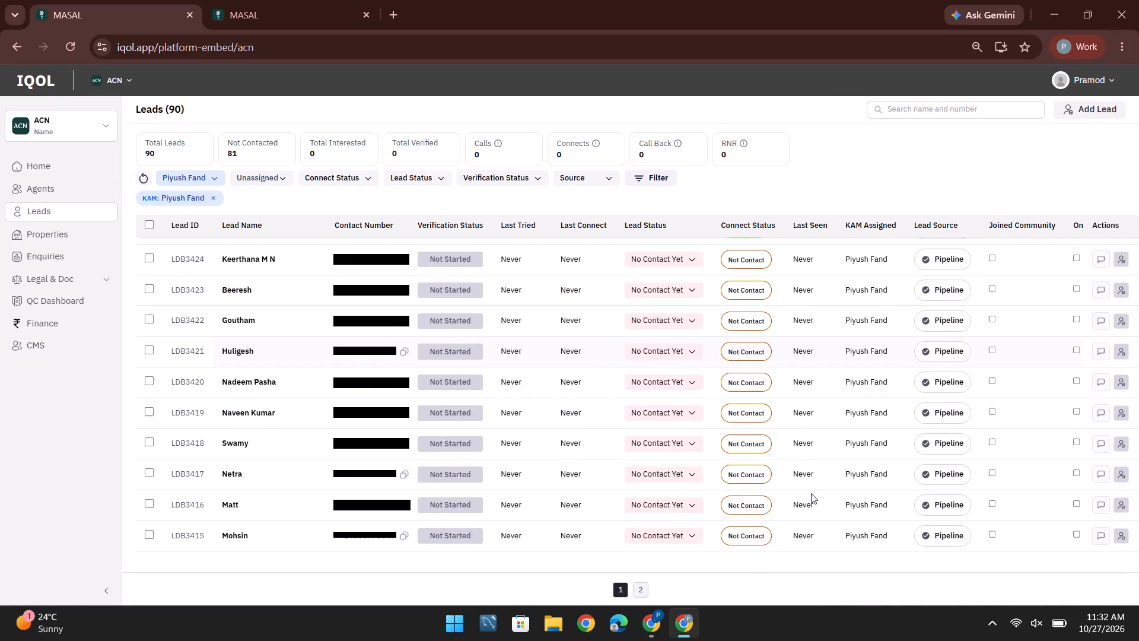
pyautogui.scroll(-1, 811, 493)
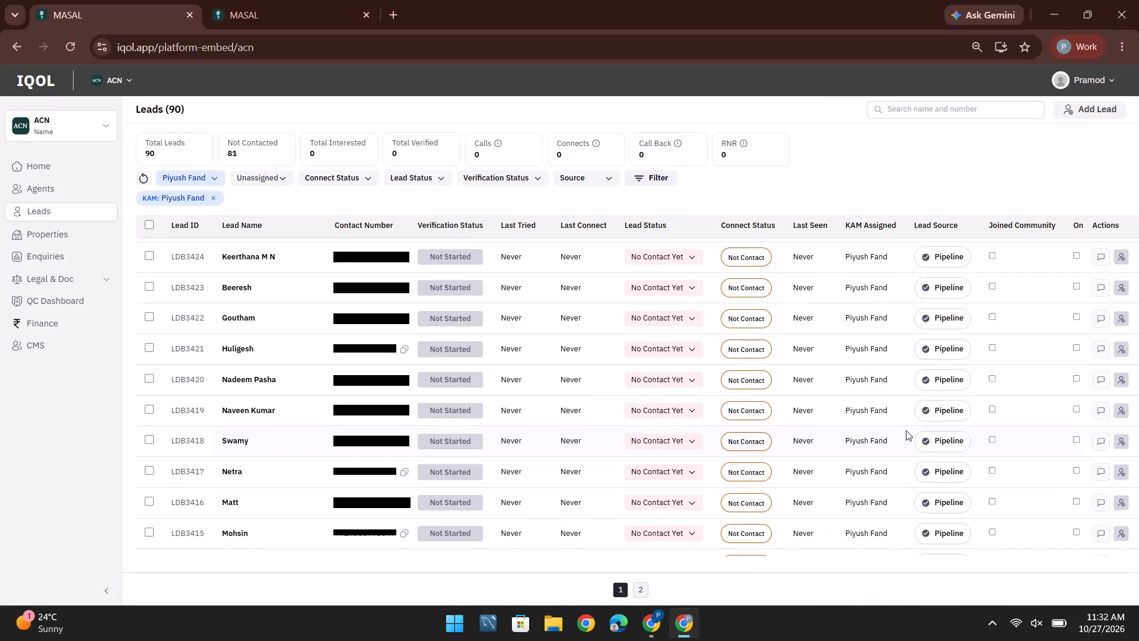
pyautogui.click(1109, 377)
pyautogui.click(736, 572)
pyautogui.scroll(-2, 794, 487)
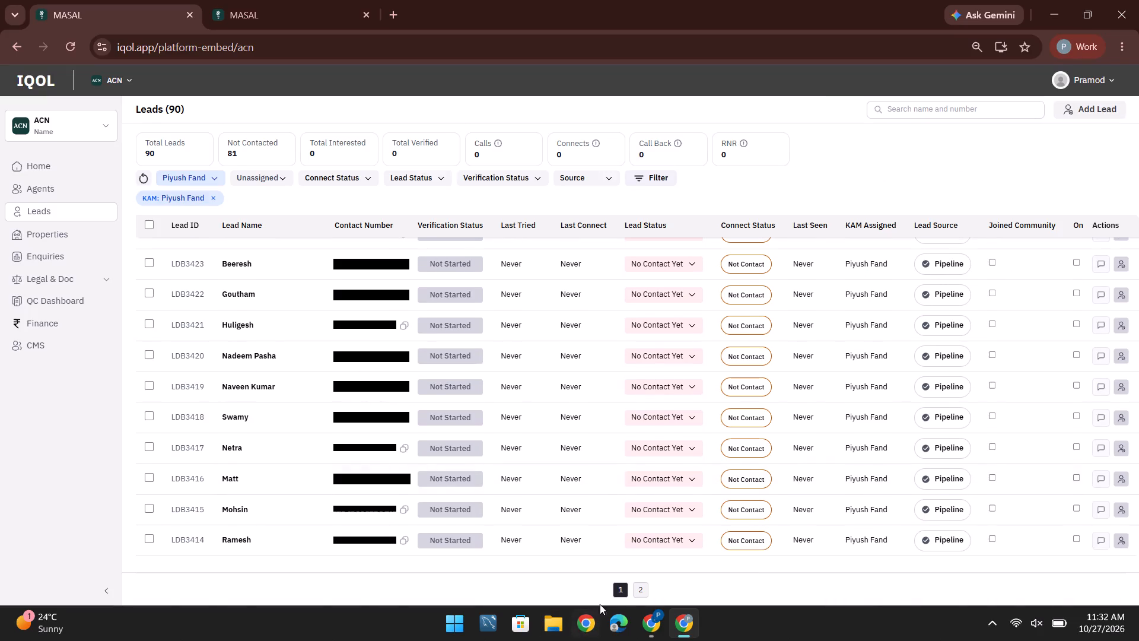
pyautogui.click(640, 588)
pyautogui.scroll(-2, 629, 494)
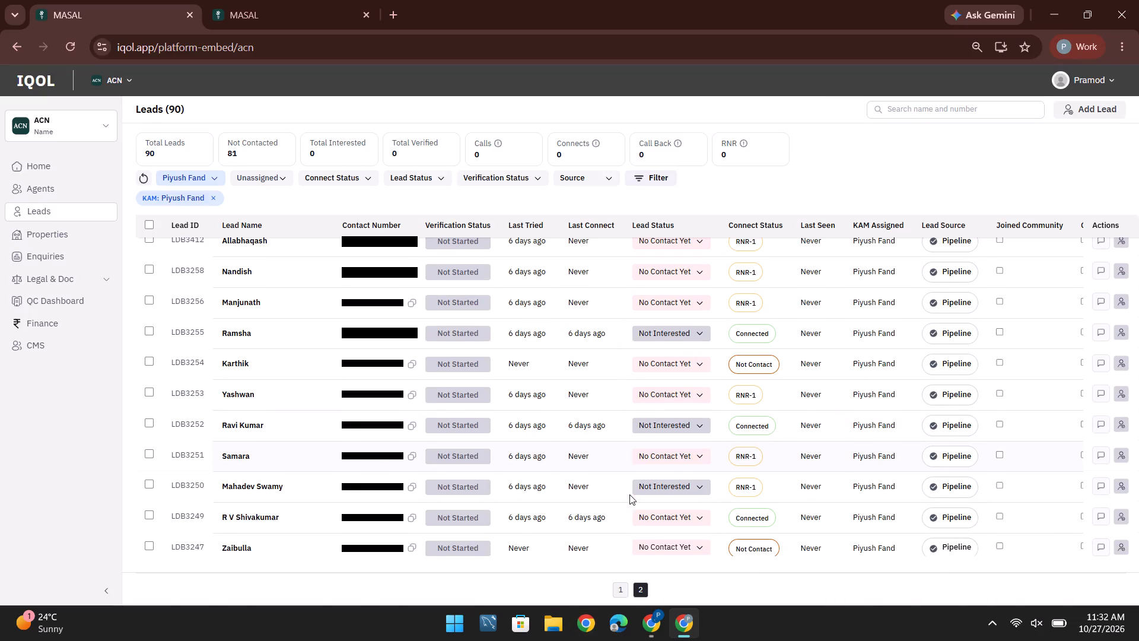
pyautogui.scroll(-11, 629, 494)
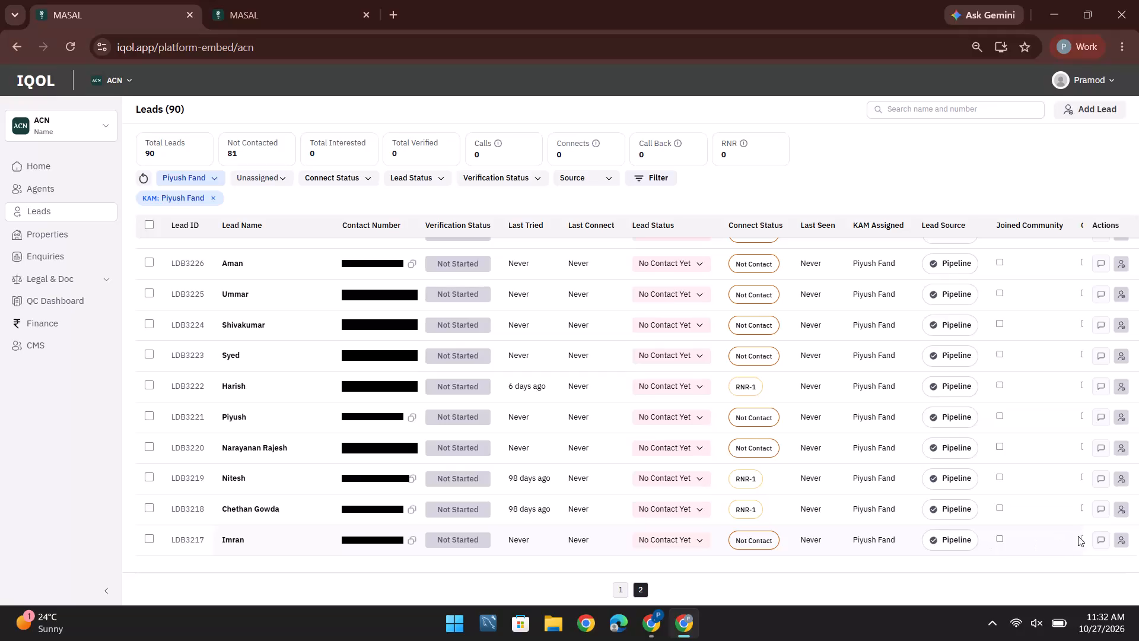
pyautogui.click(1097, 539)
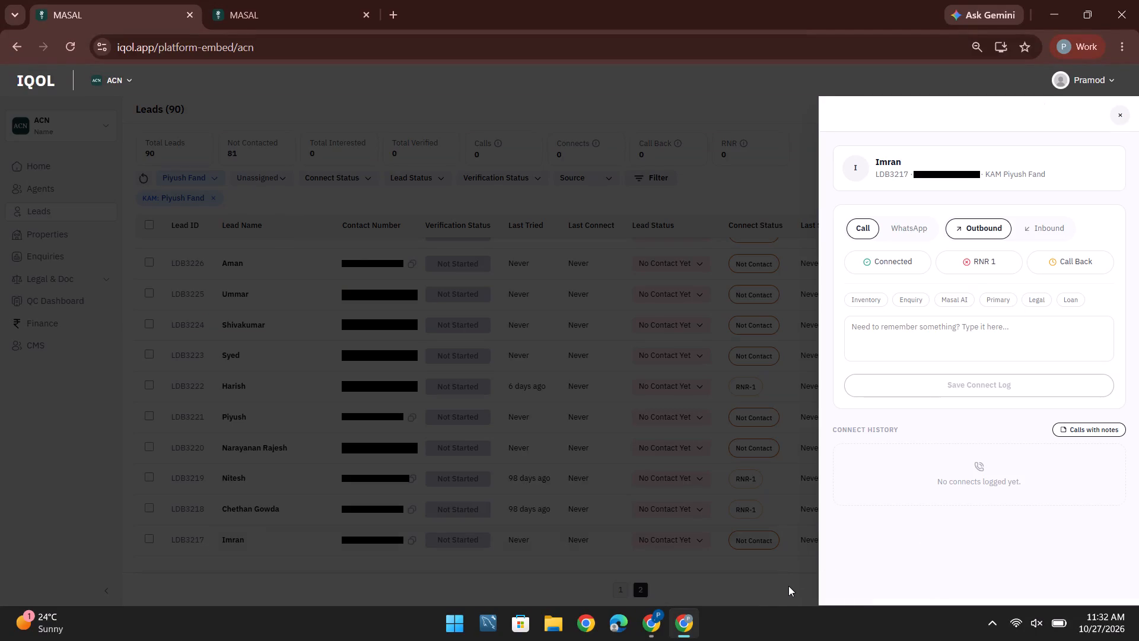
pyautogui.click(788, 586)
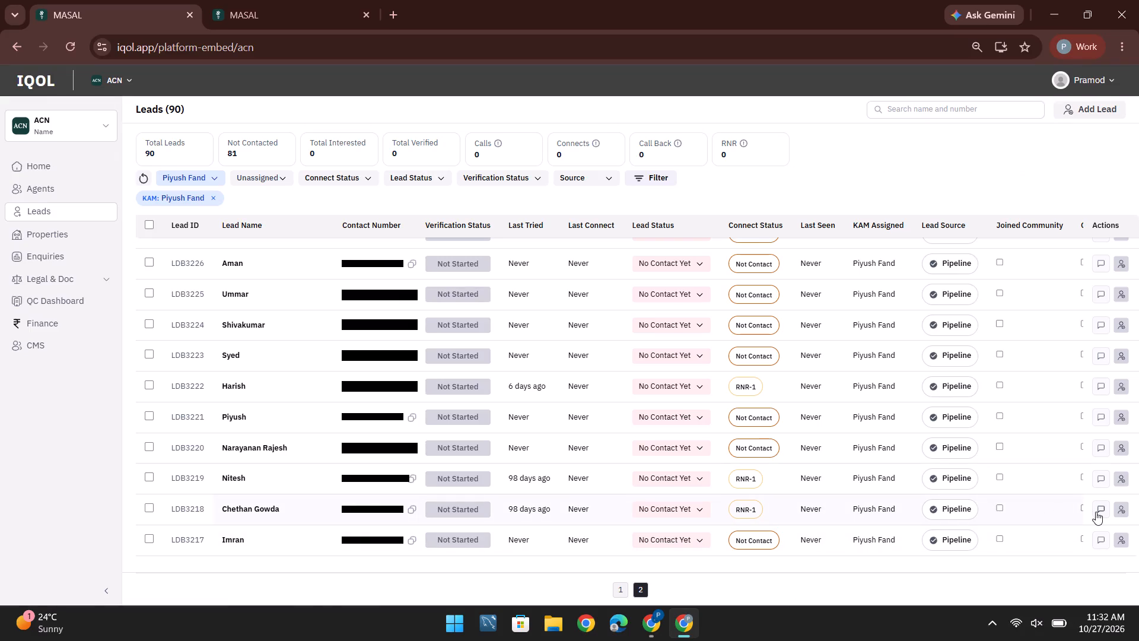
pyautogui.click(1096, 512)
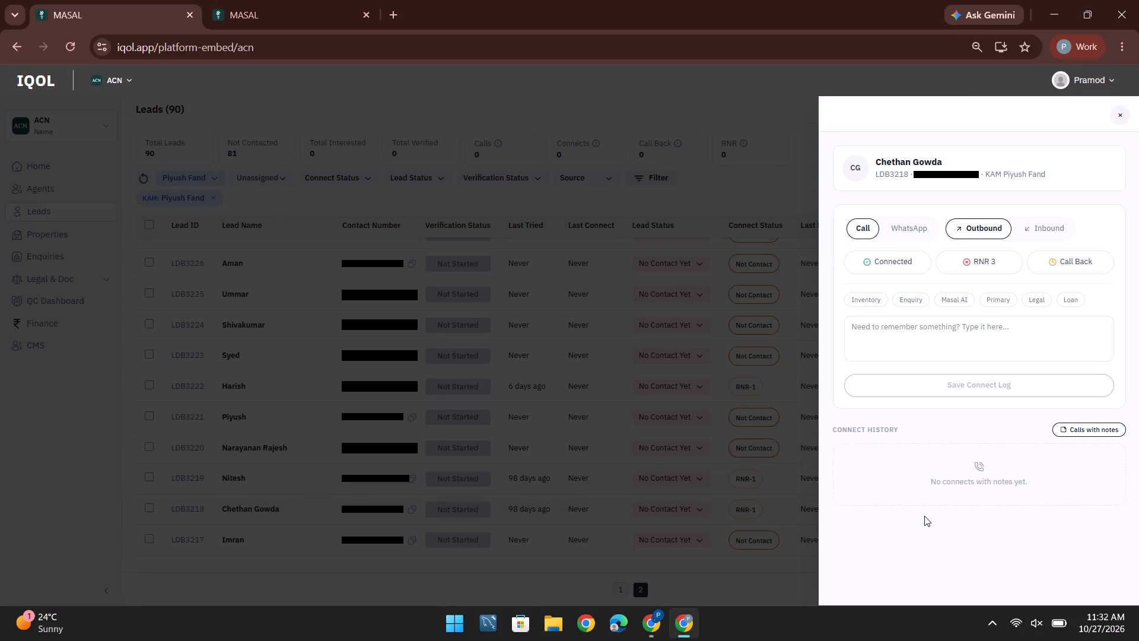
pyautogui.click(733, 566)
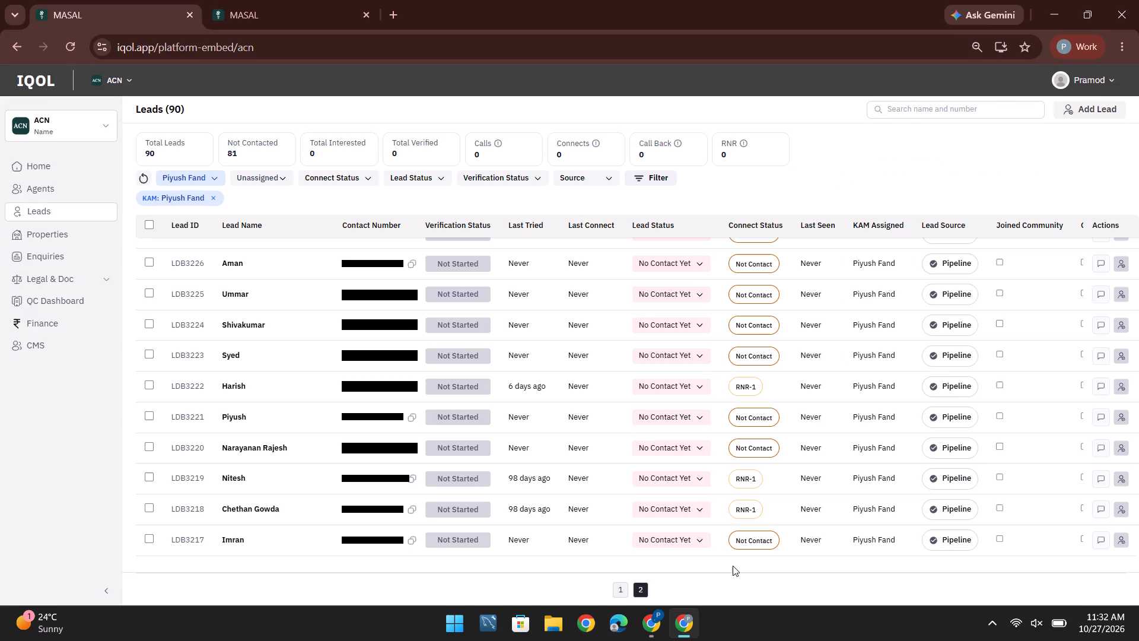
pyautogui.scroll(5, 801, 507)
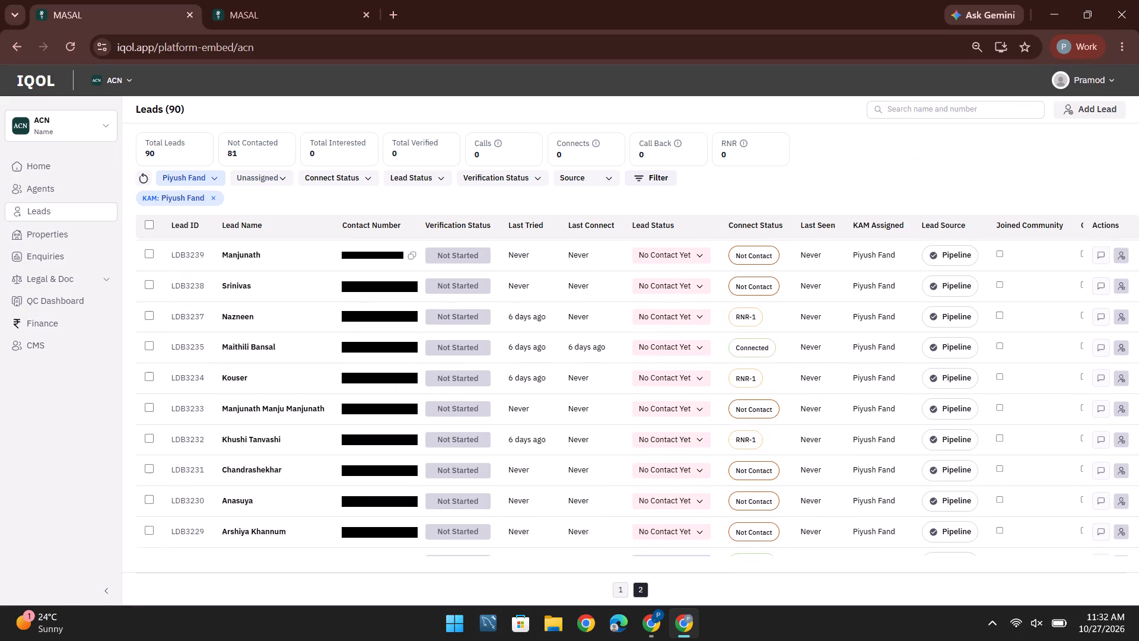
pyautogui.scroll(6, 801, 507)
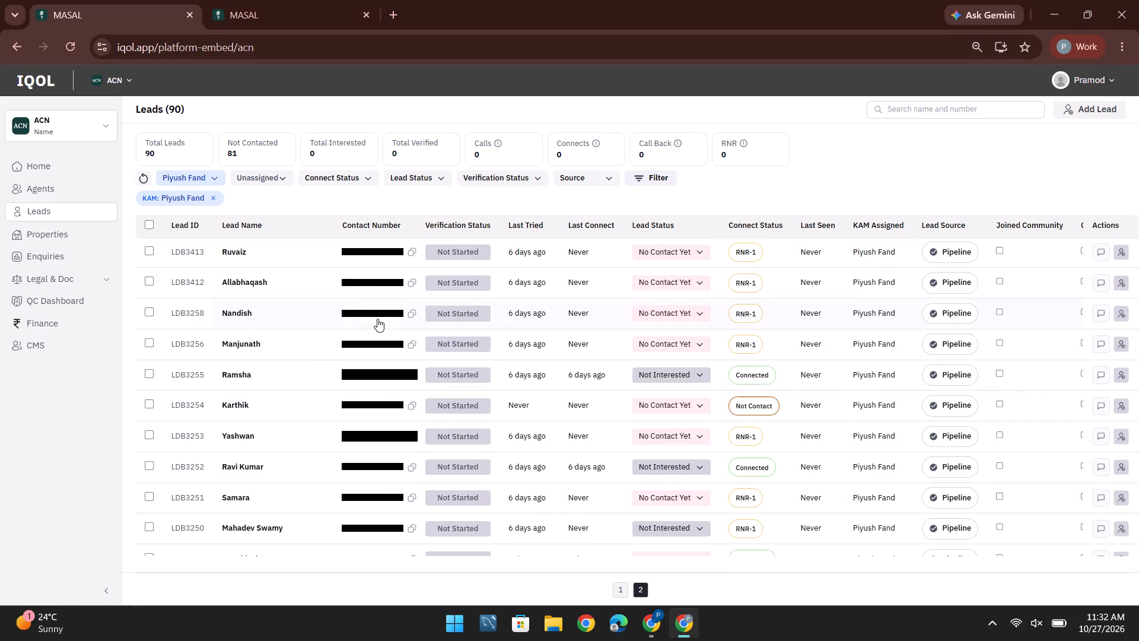
# Clear the Piyush KAM filter and filter the Leads list by the KAM sarthak.
pyautogui.click(216, 195)
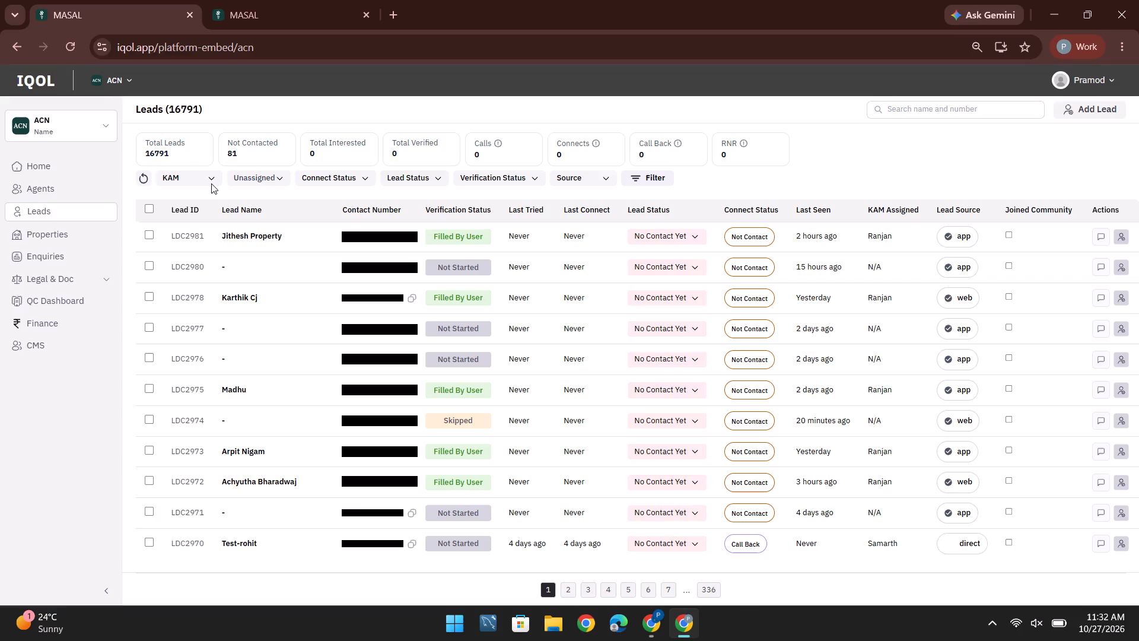
pyautogui.click(206, 182)
pyautogui.scroll(-3, 205, 326)
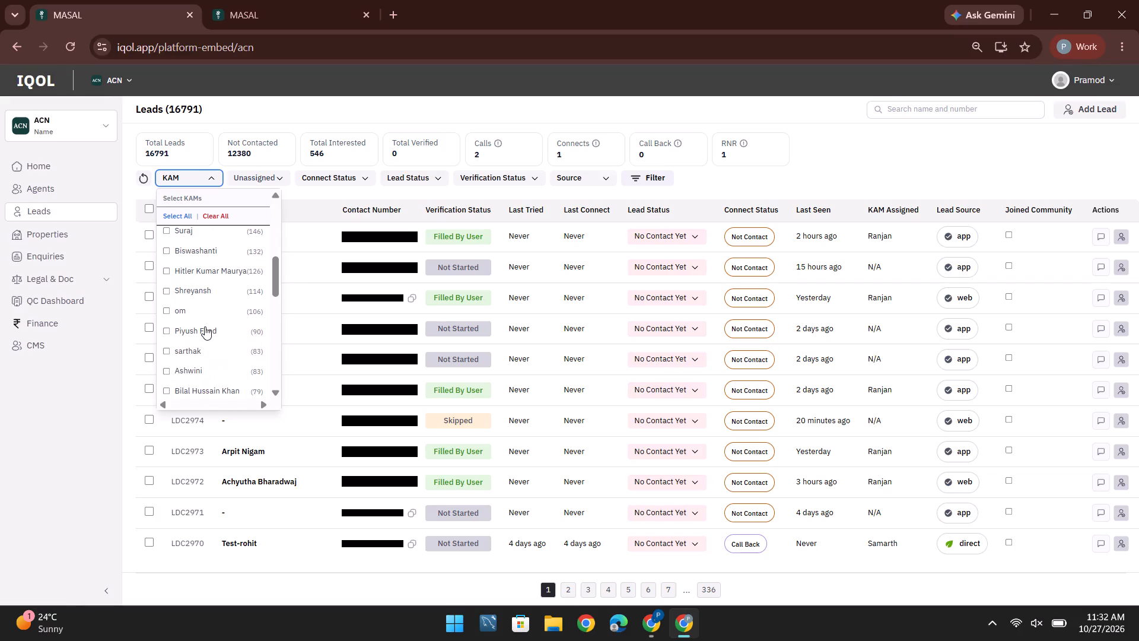
pyautogui.click(198, 348)
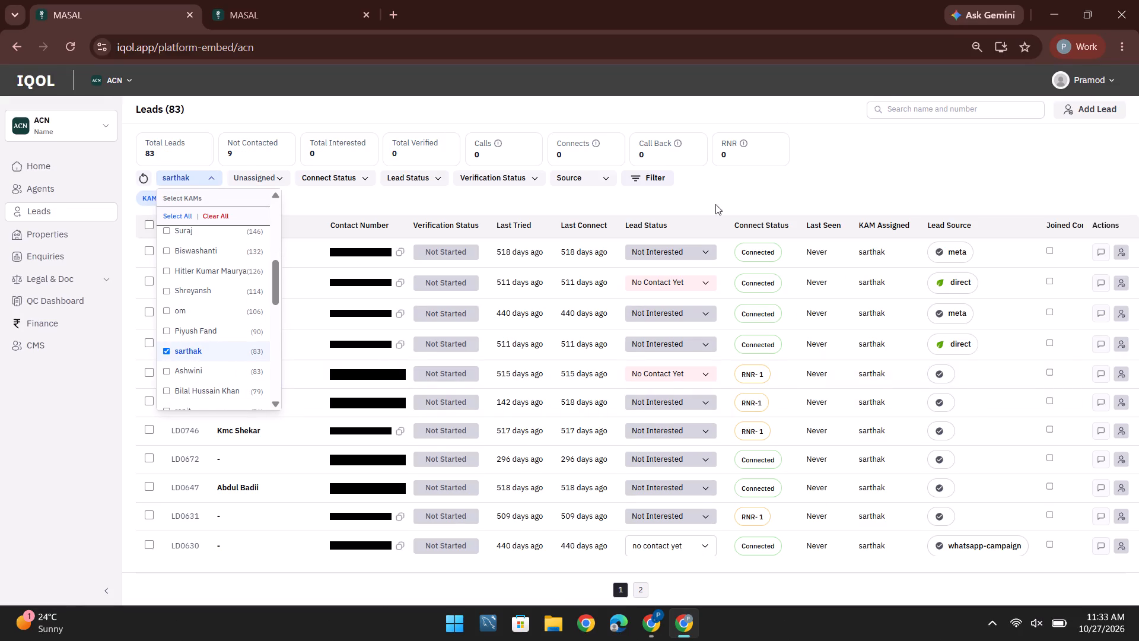
pyautogui.click(715, 204)
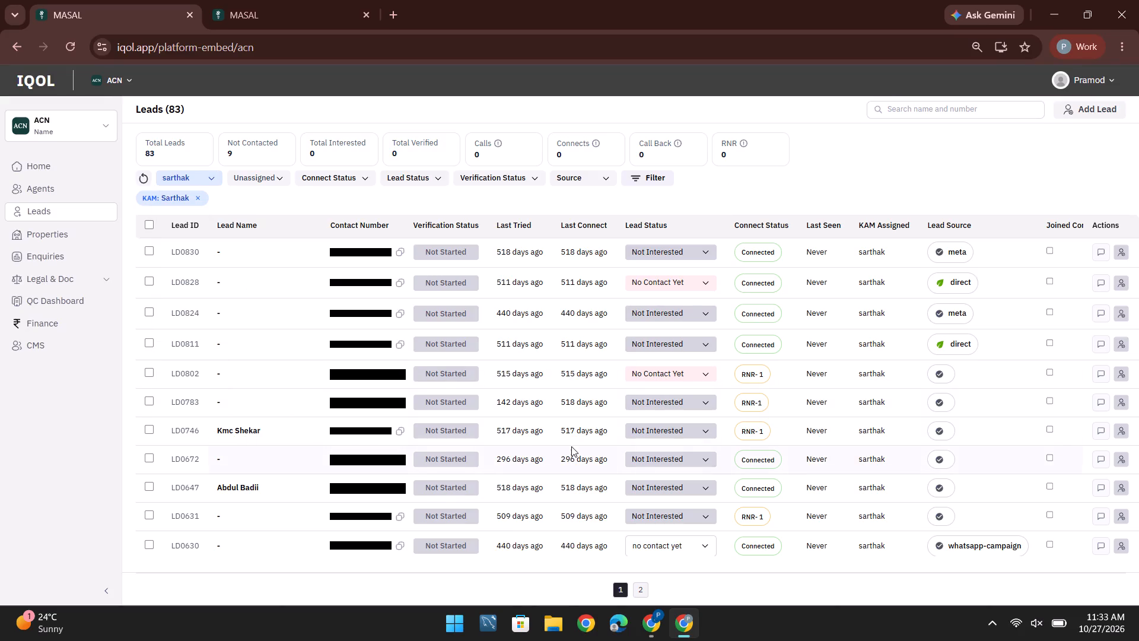
pyautogui.scroll(-2, 571, 446)
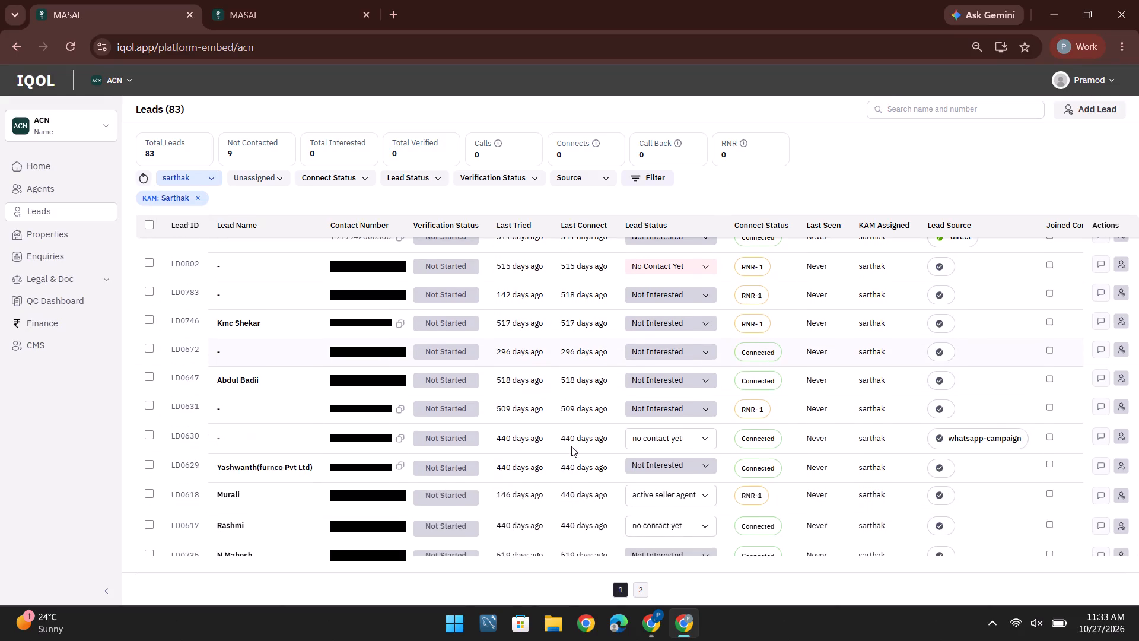
pyautogui.scroll(-2, 571, 446)
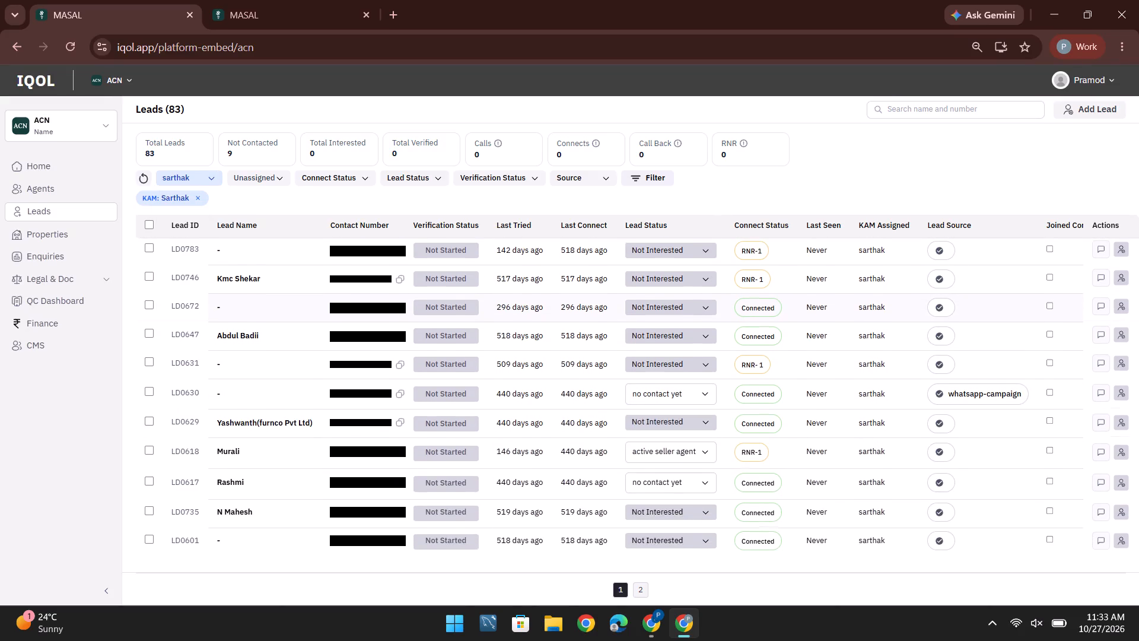
pyautogui.scroll(-1, 758, 448)
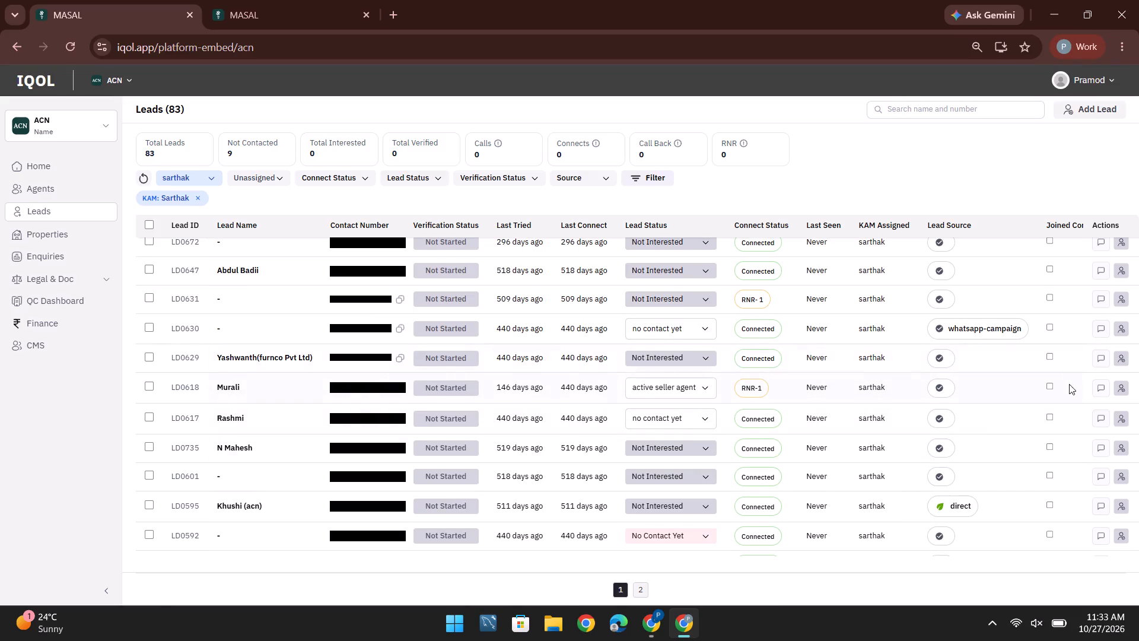
pyautogui.click(1093, 385)
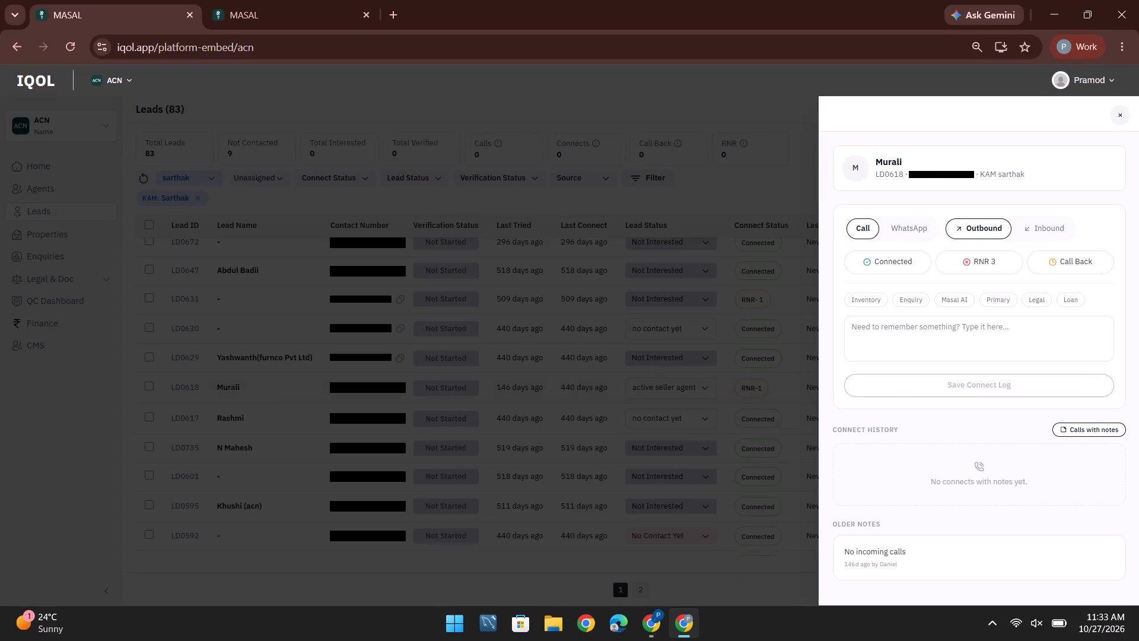
pyautogui.scroll(-2, 833, 520)
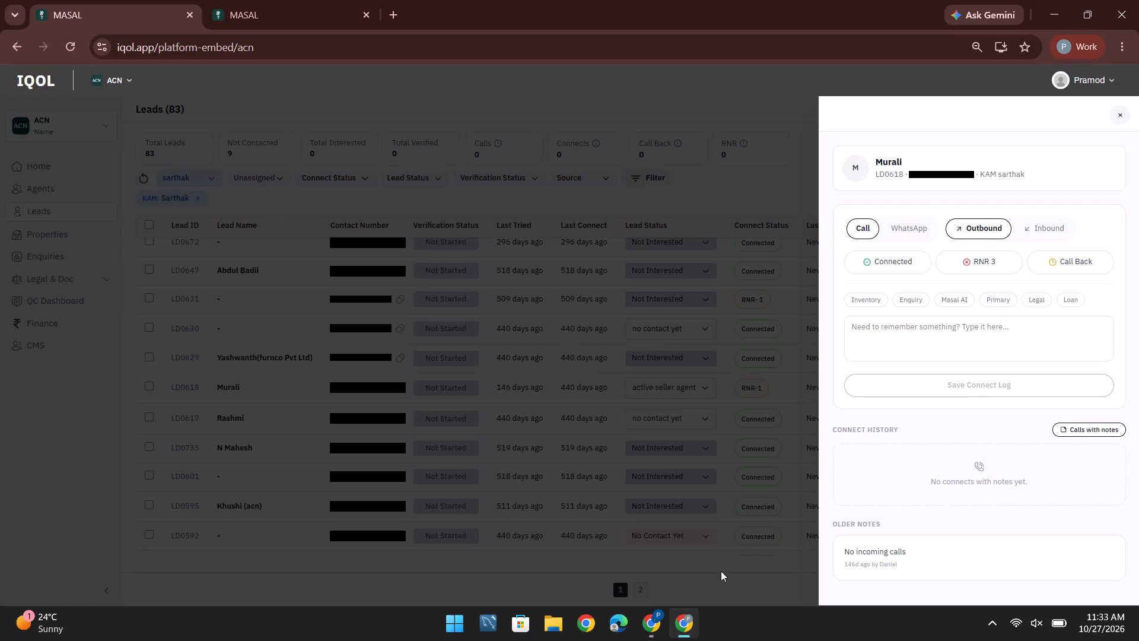
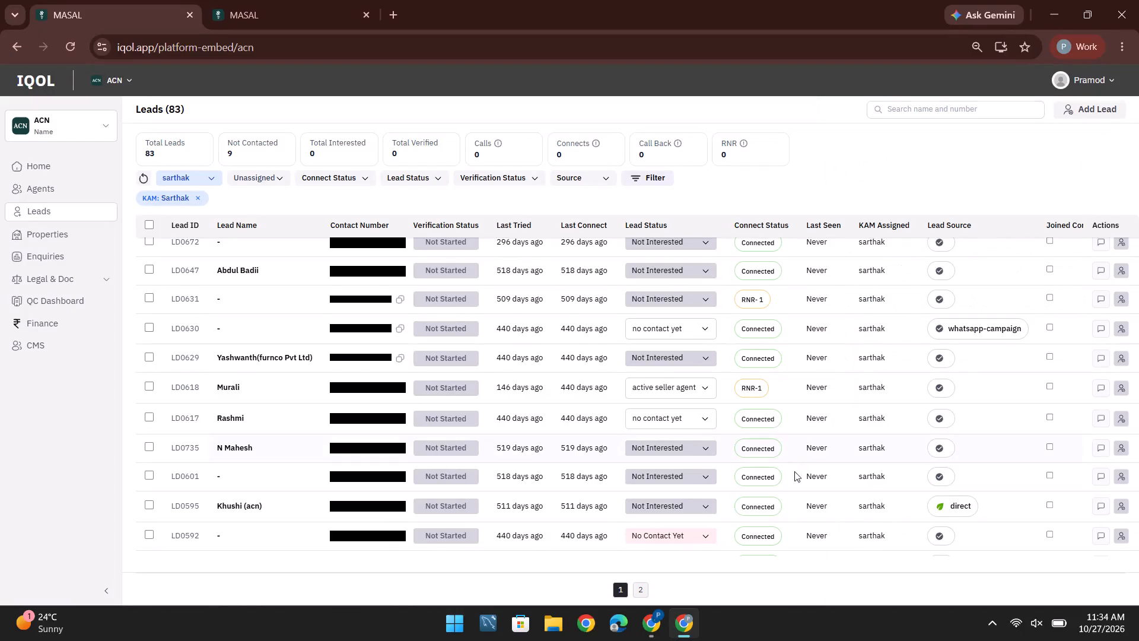
pyautogui.scroll(-3, 862, 431)
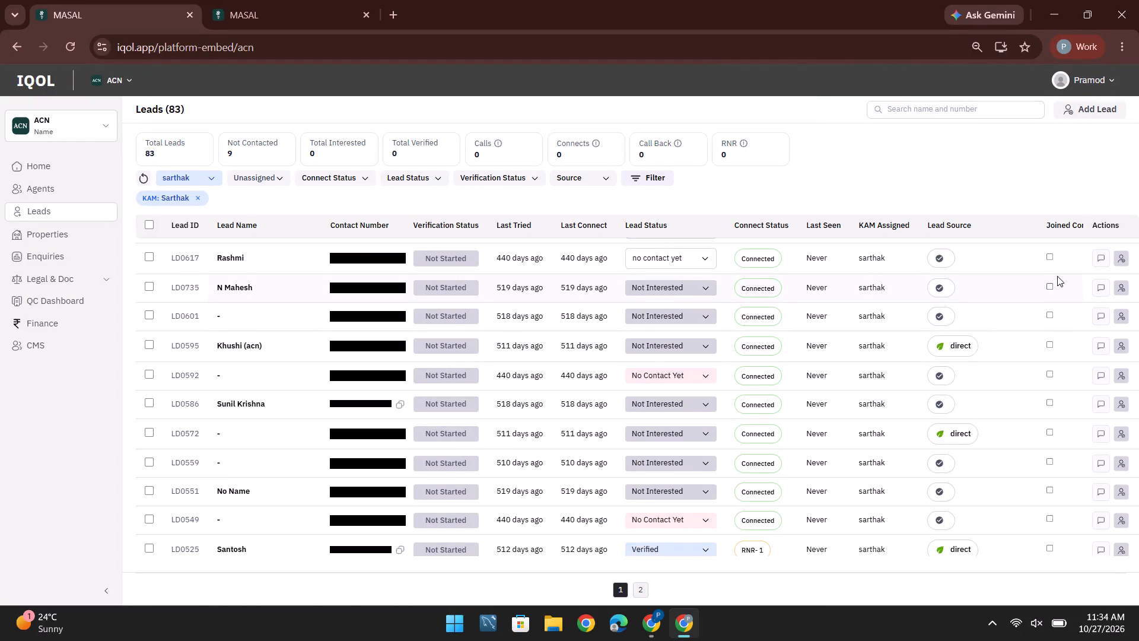
pyautogui.click(1098, 258)
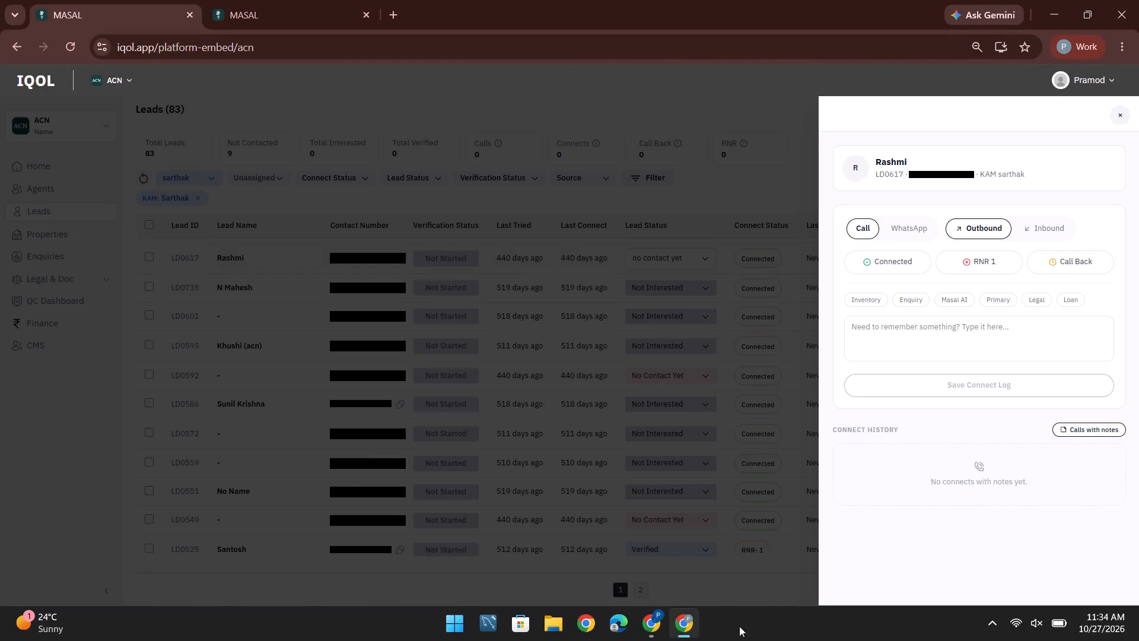
pyautogui.click(747, 592)
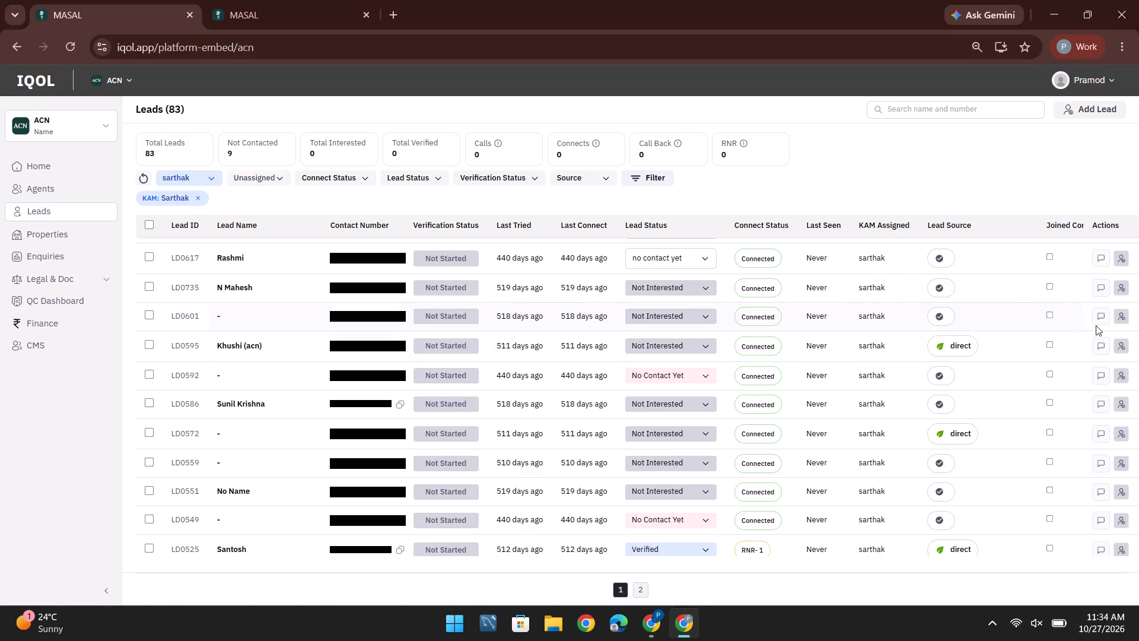
pyautogui.click(1095, 348)
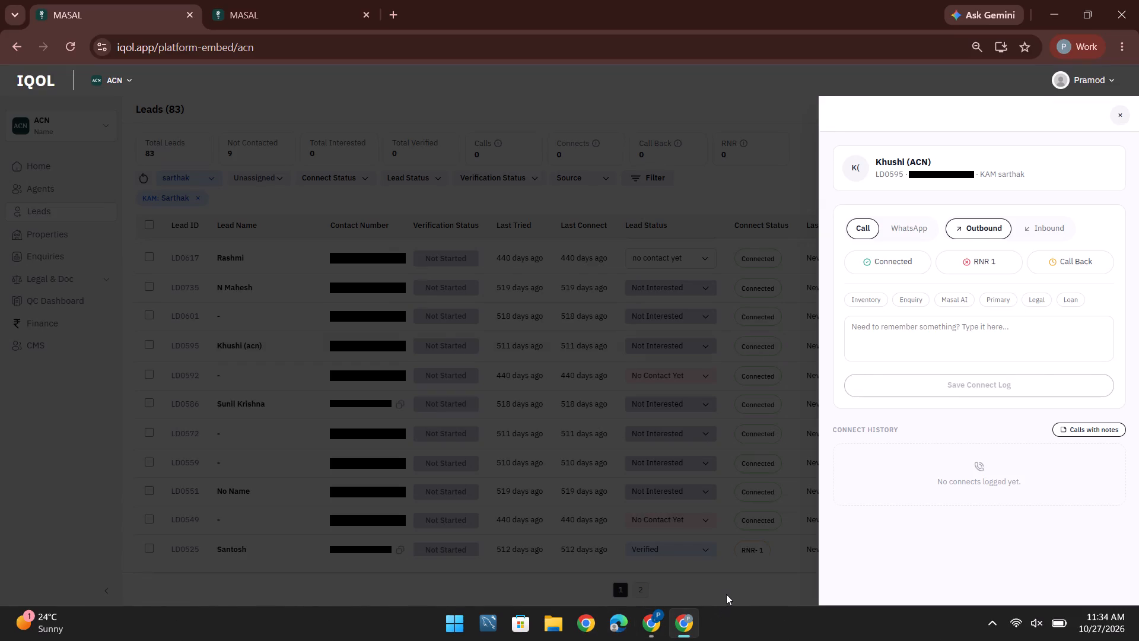
pyautogui.click(727, 594)
pyautogui.scroll(-1, 757, 528)
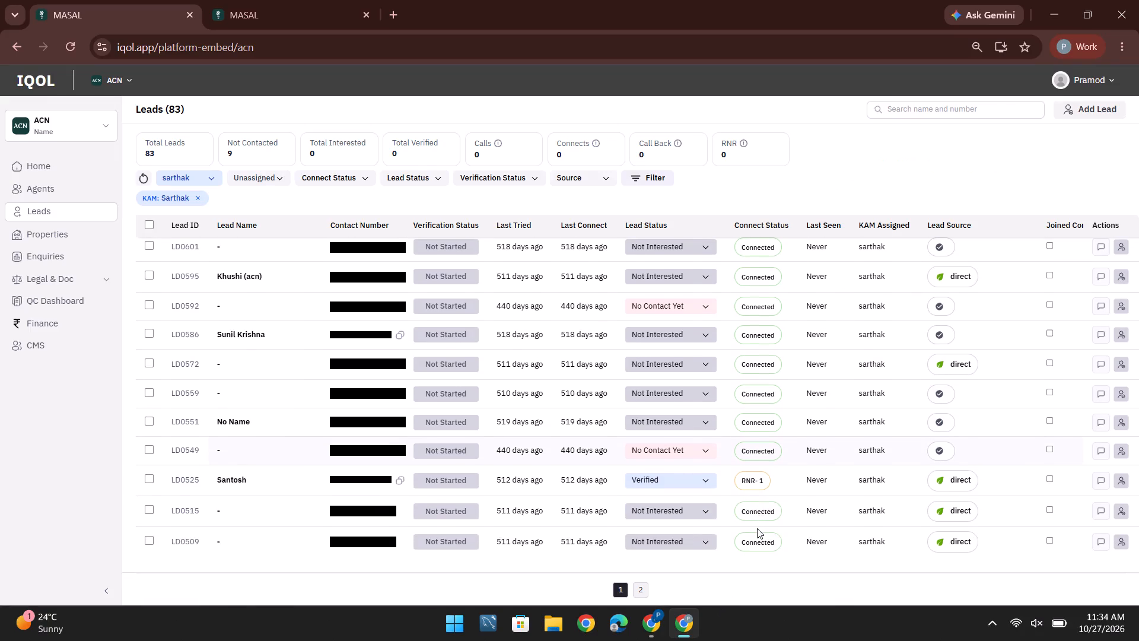
pyautogui.scroll(-2, 757, 528)
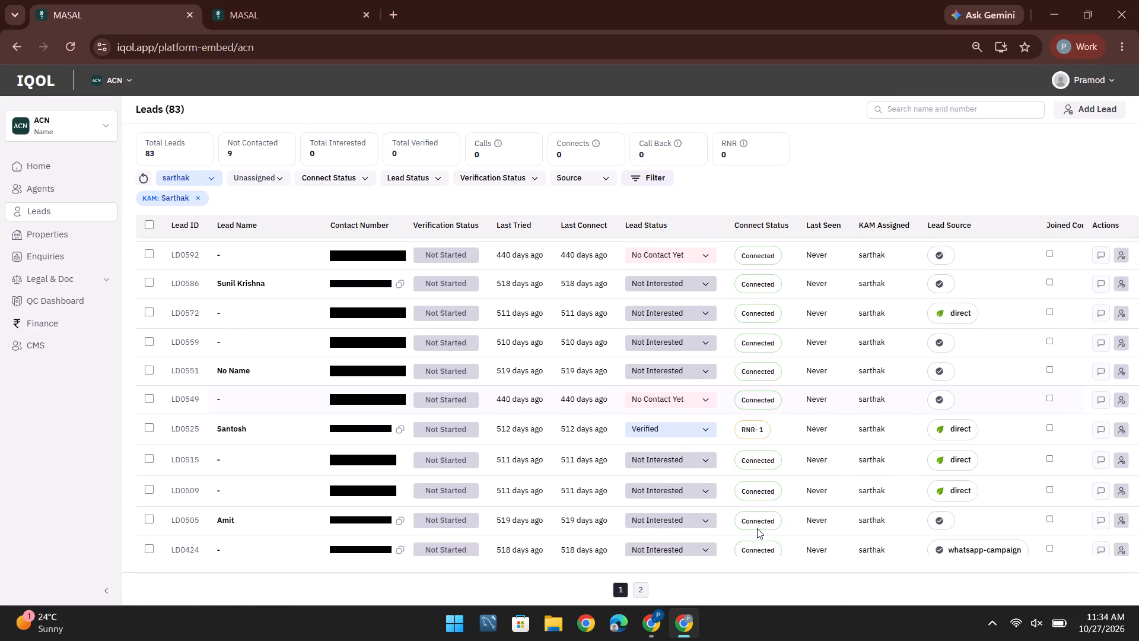
pyautogui.scroll(-1, 757, 528)
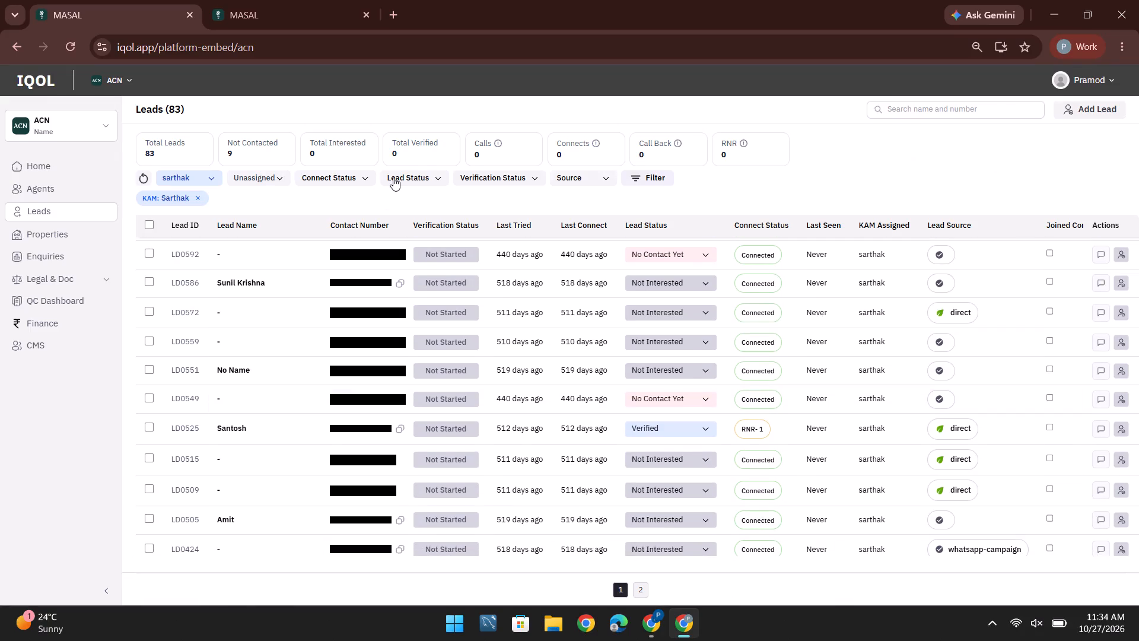
# Switch the Leads list's KAM filter from sarthak to Bilal.
pyautogui.click(197, 177)
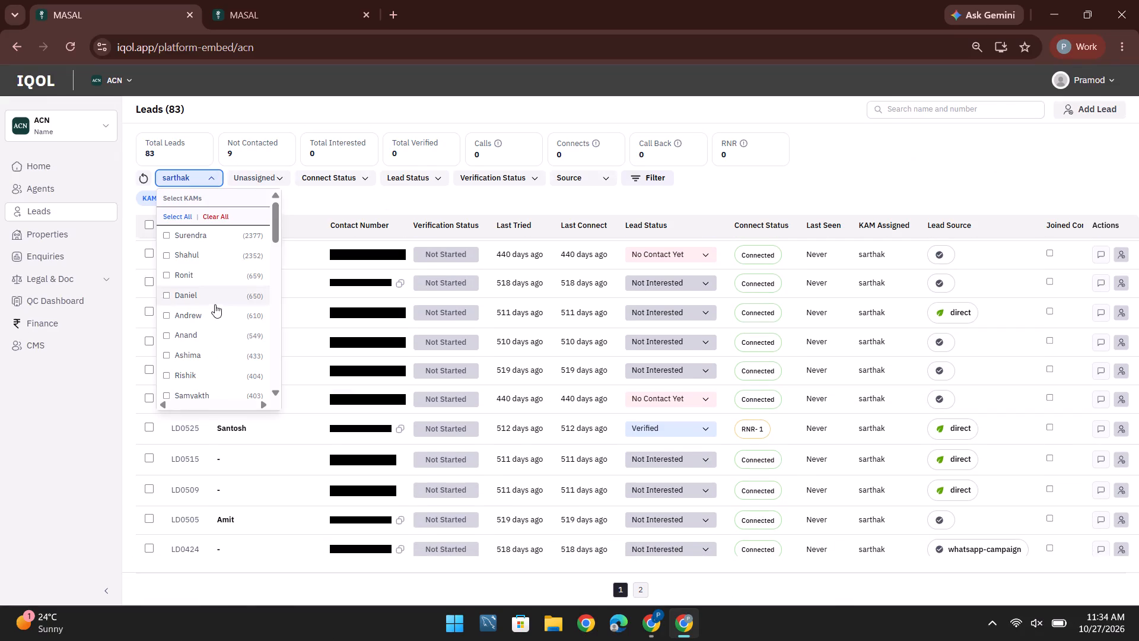
pyautogui.scroll(-4, 215, 306)
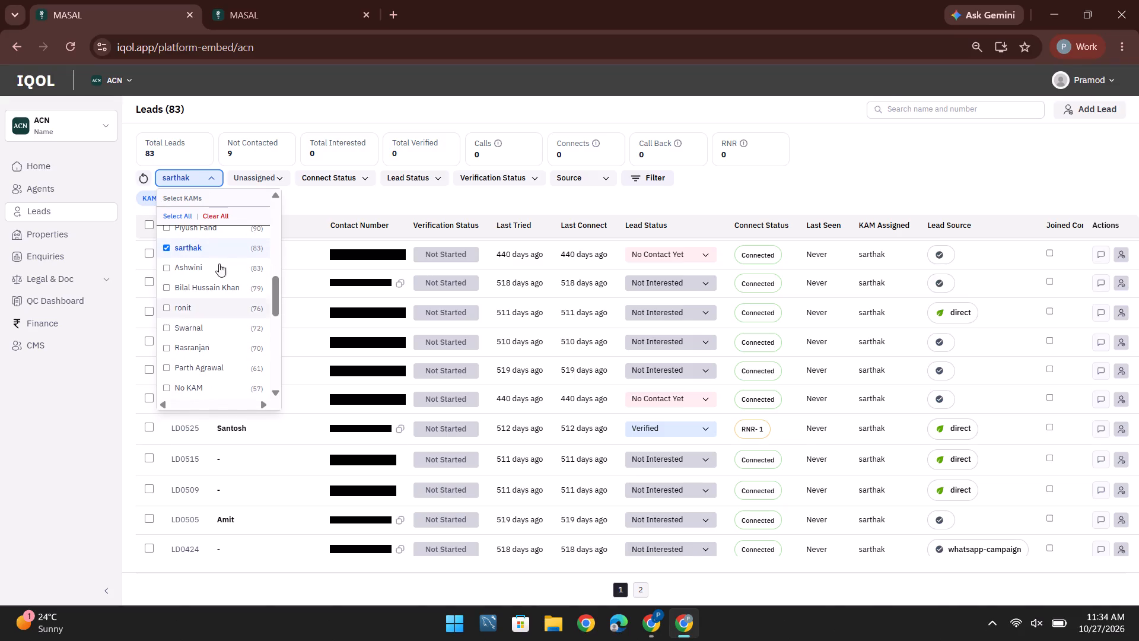
pyautogui.click(219, 245)
pyautogui.click(208, 290)
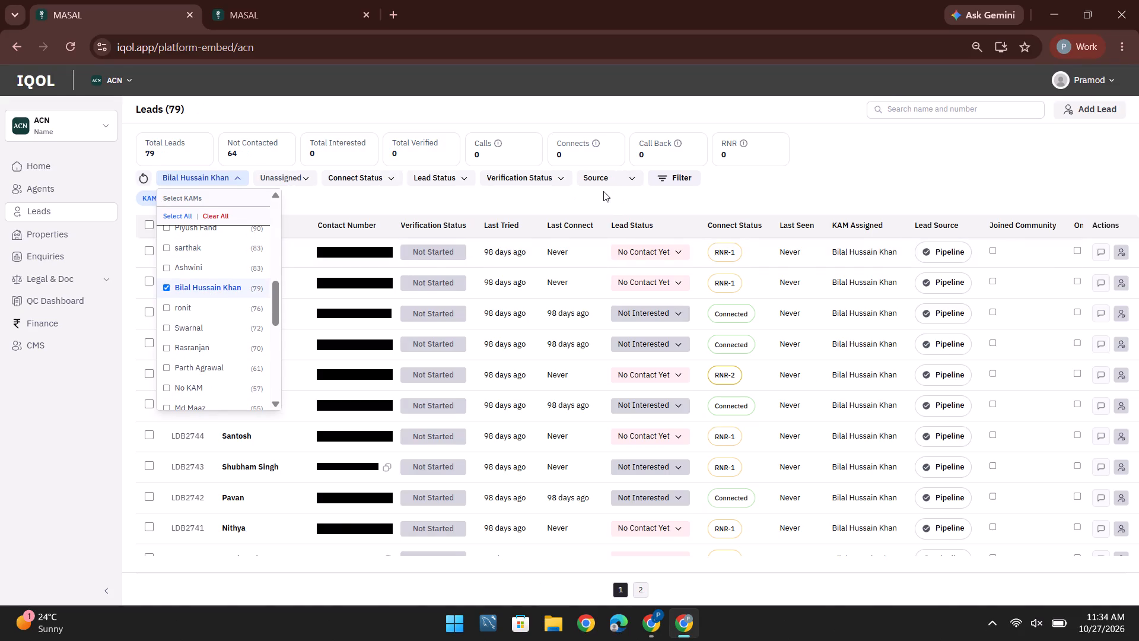
pyautogui.click(603, 191)
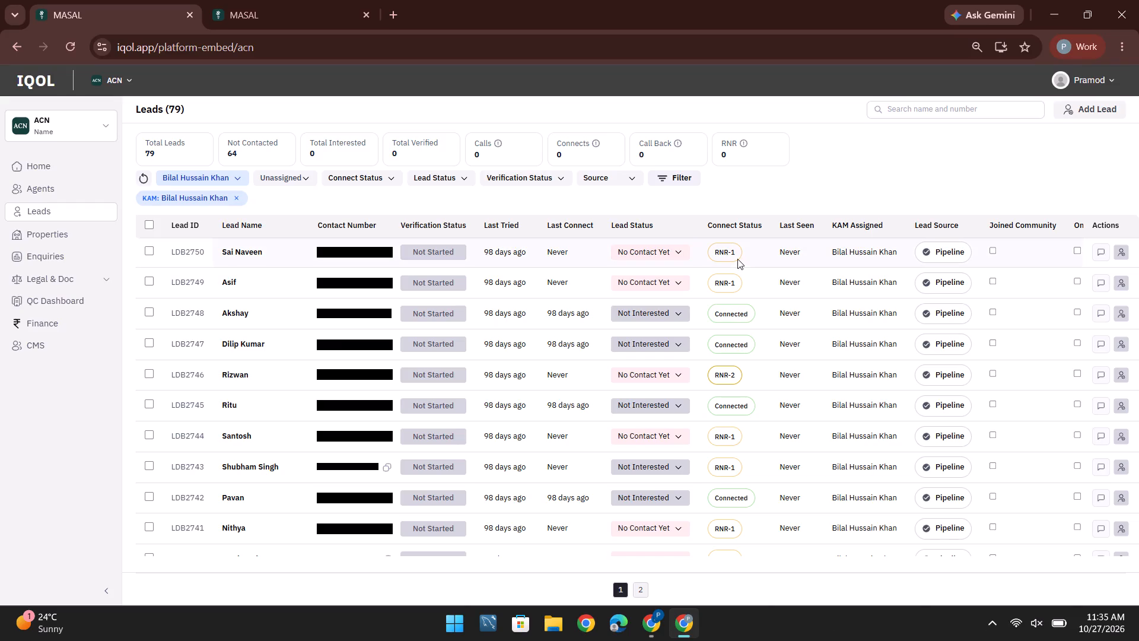
pyautogui.click(1099, 254)
pyautogui.click(719, 596)
pyautogui.click(1109, 312)
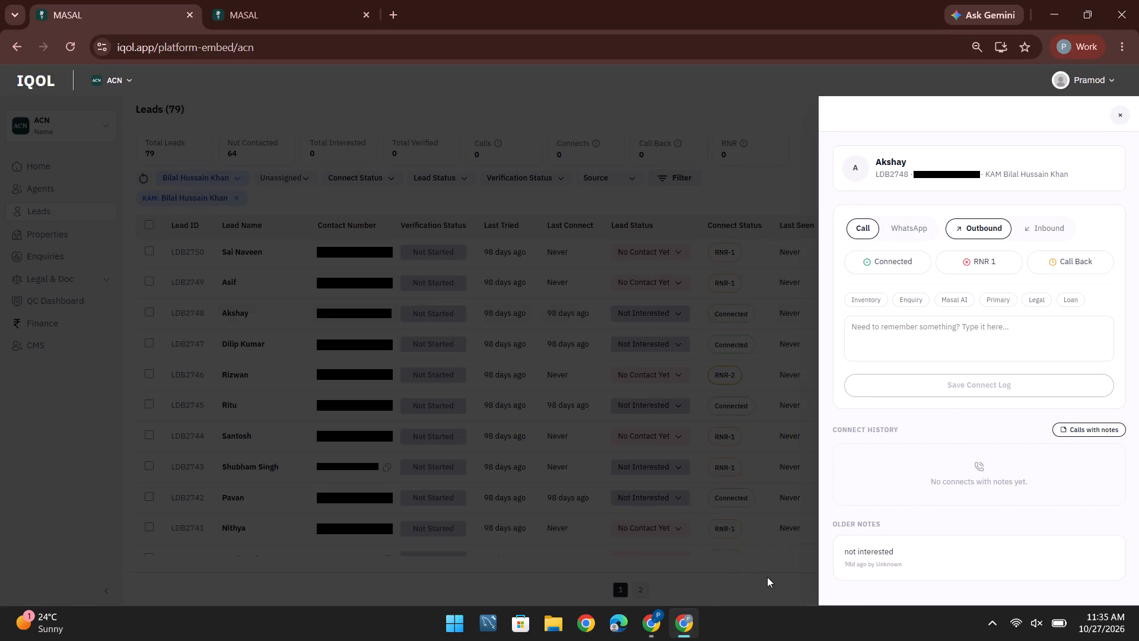
pyautogui.click(767, 577)
pyautogui.click(1098, 341)
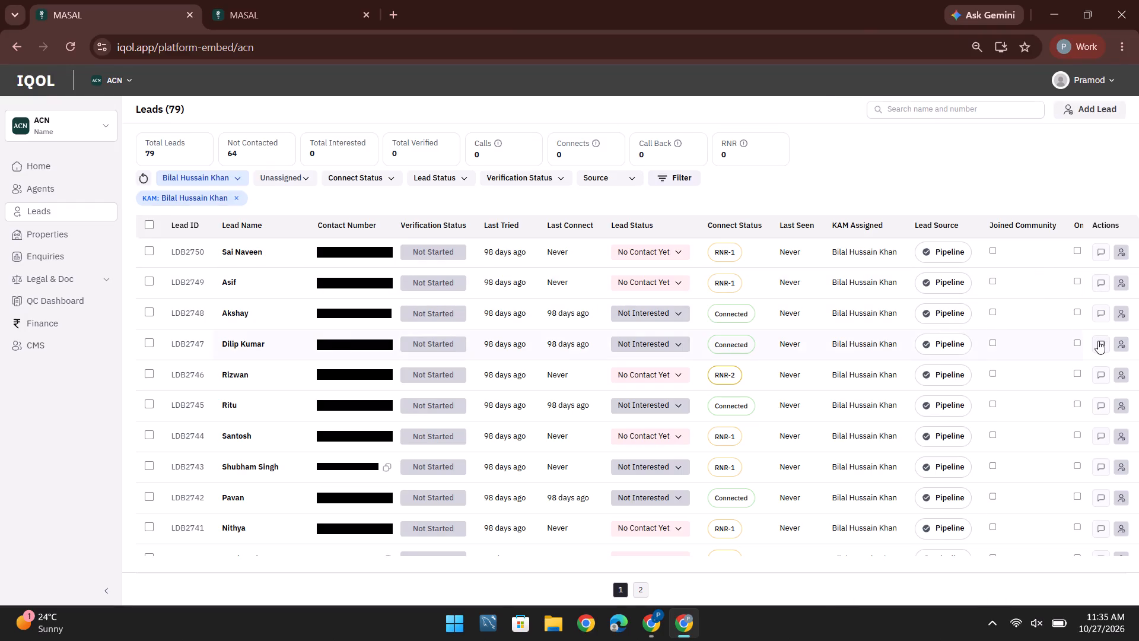
pyautogui.click(783, 577)
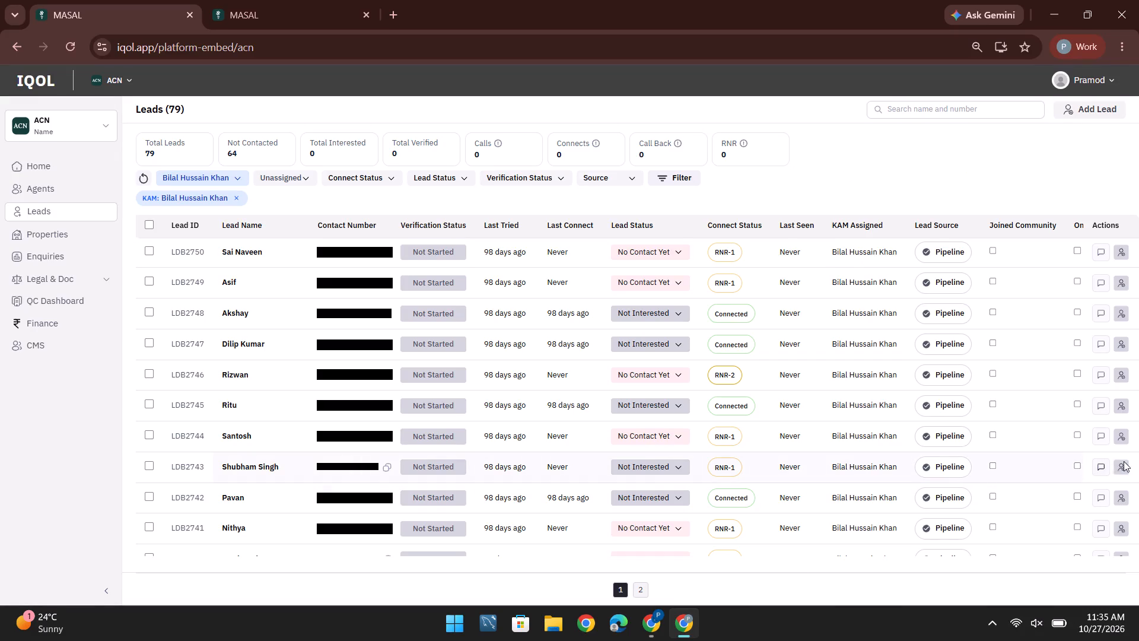
pyautogui.click(1109, 471)
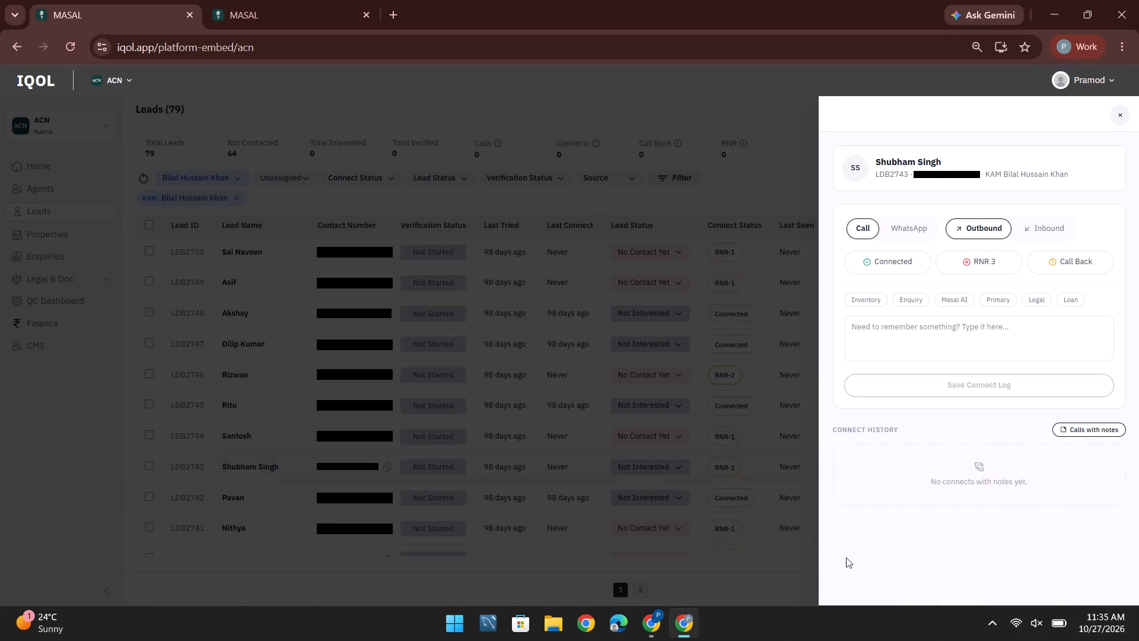
pyautogui.click(768, 587)
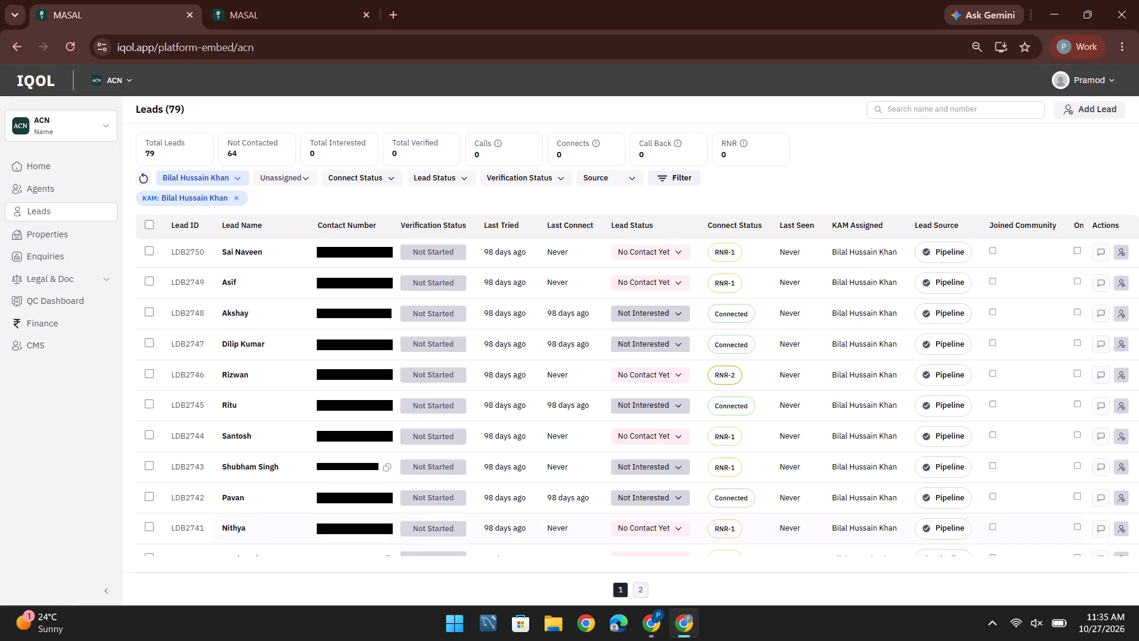
pyautogui.scroll(-3, 844, 528)
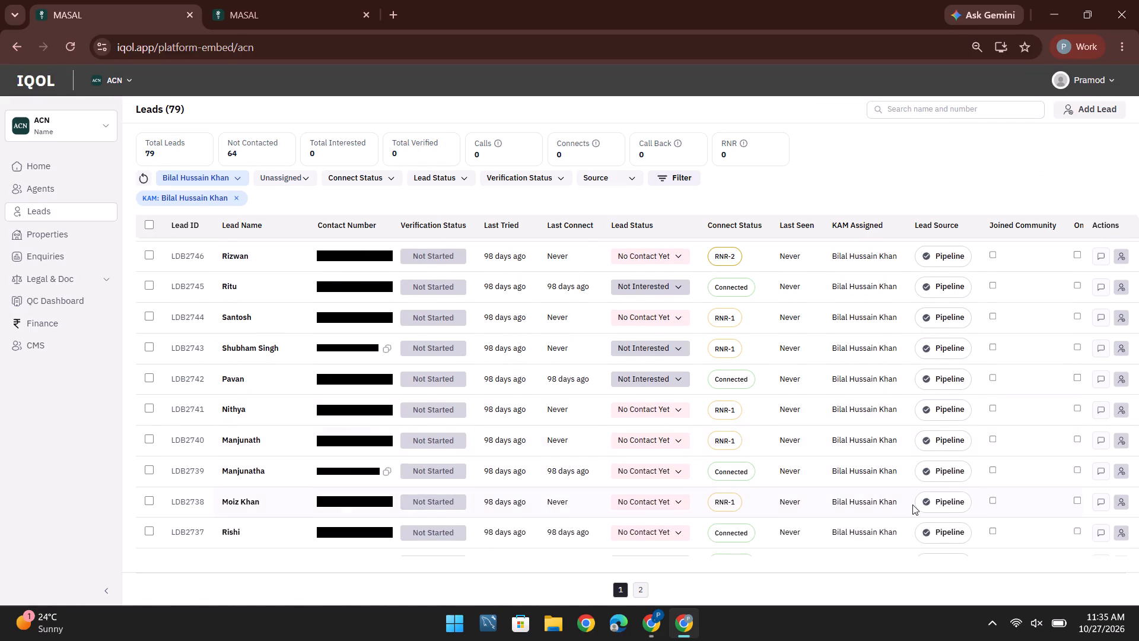
pyautogui.scroll(-3, 912, 504)
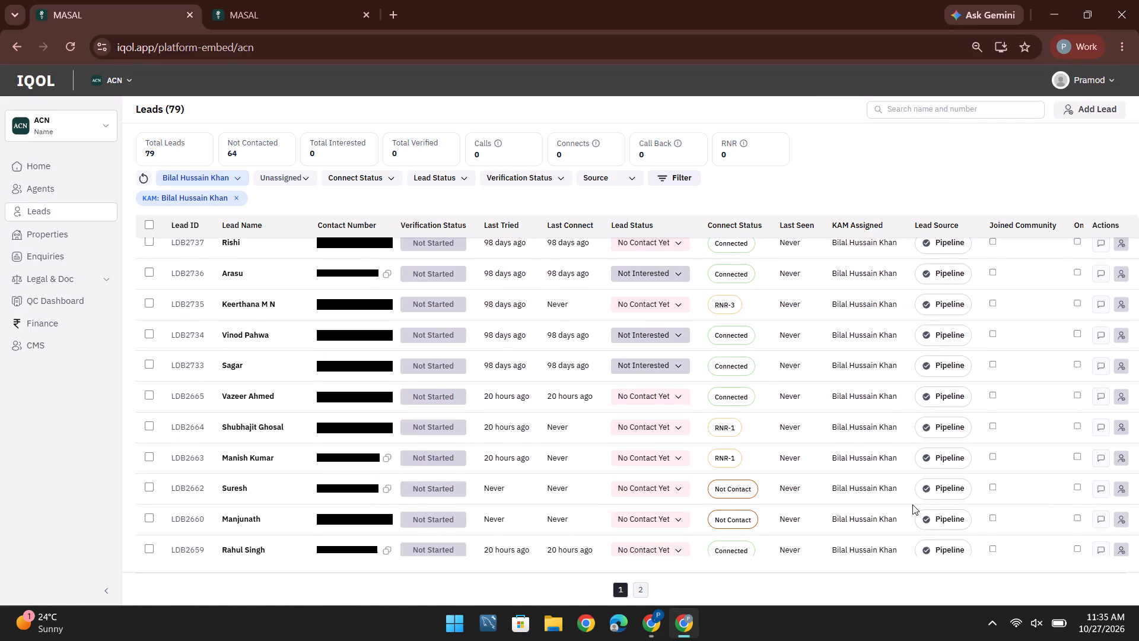
pyautogui.moveTo(912, 504); pyautogui.dragTo(917, 452)
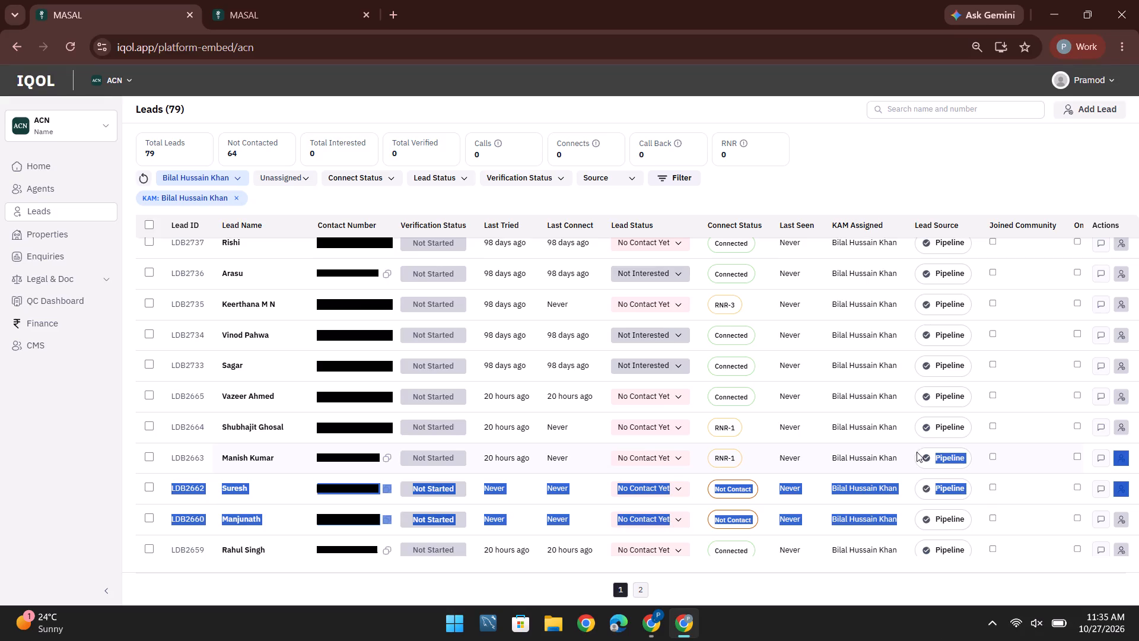
pyautogui.click(835, 568)
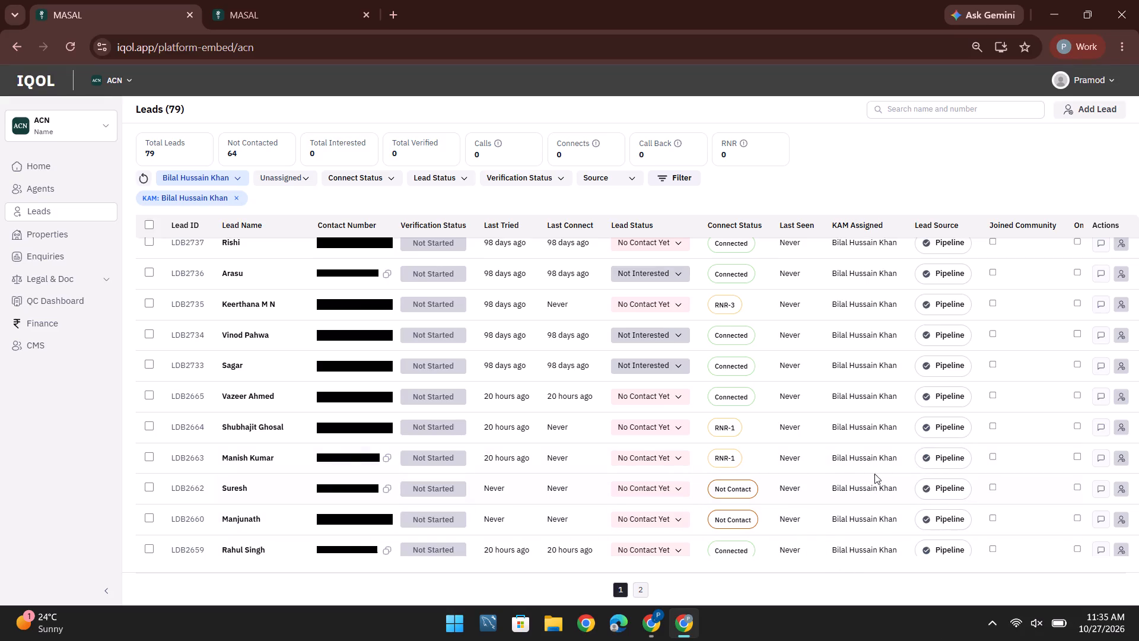
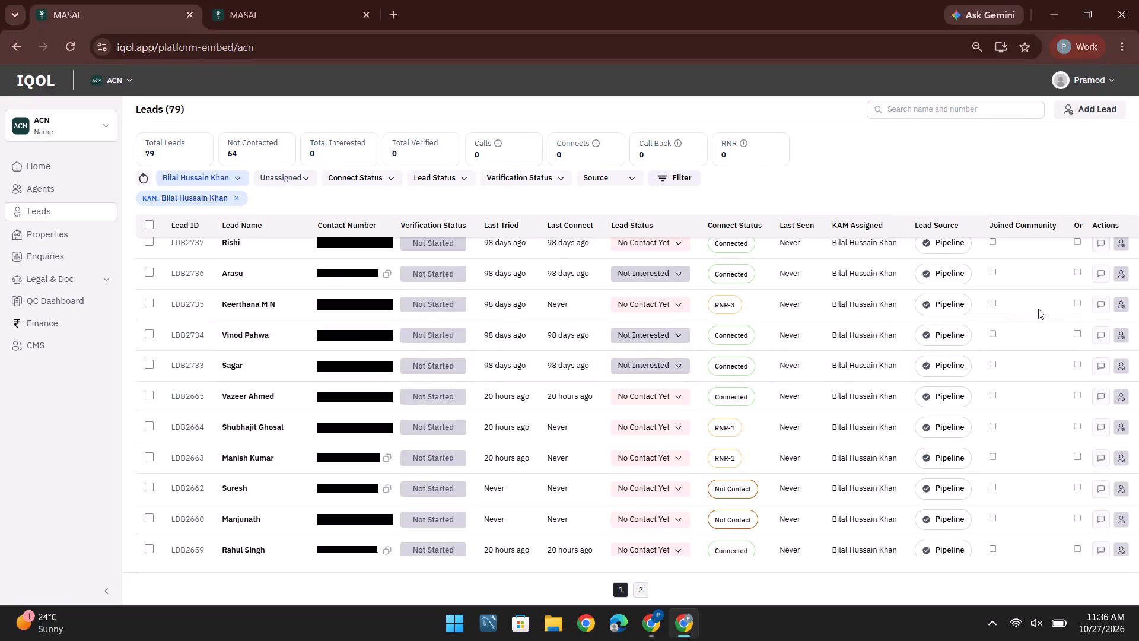
pyautogui.click(1102, 335)
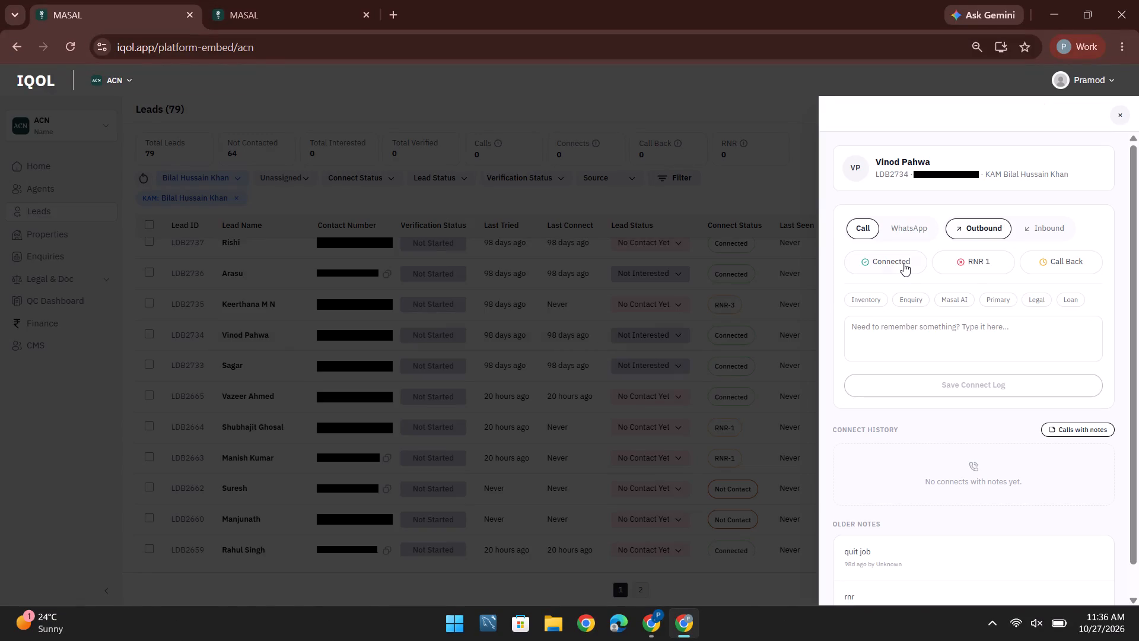
pyautogui.click(971, 268)
pyautogui.click(898, 339)
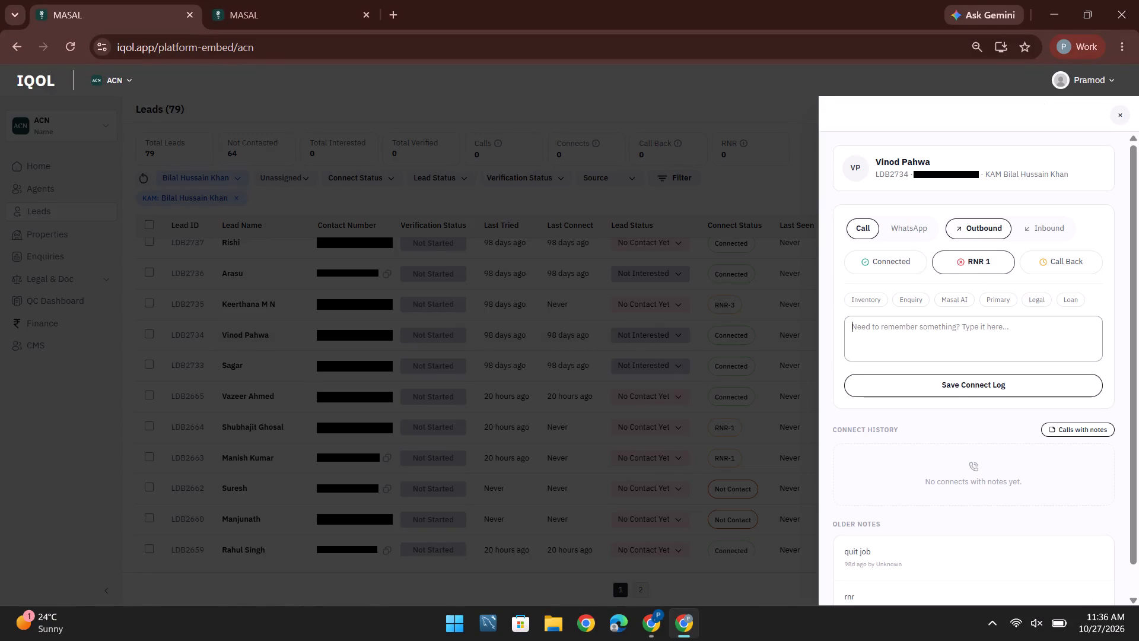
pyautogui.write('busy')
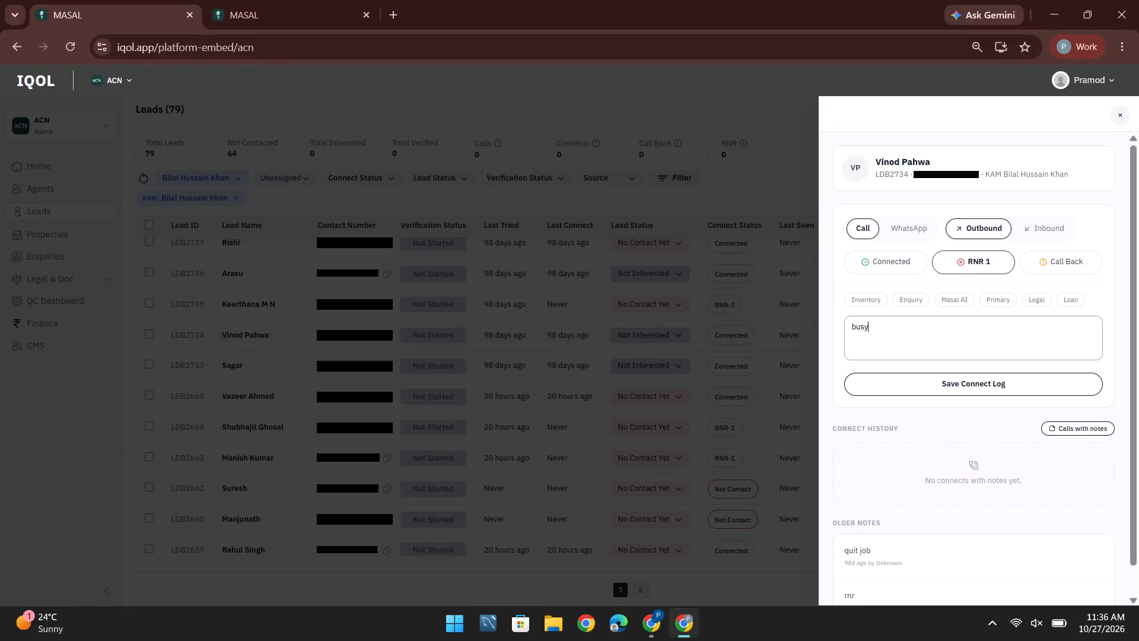
pyautogui.click(963, 389)
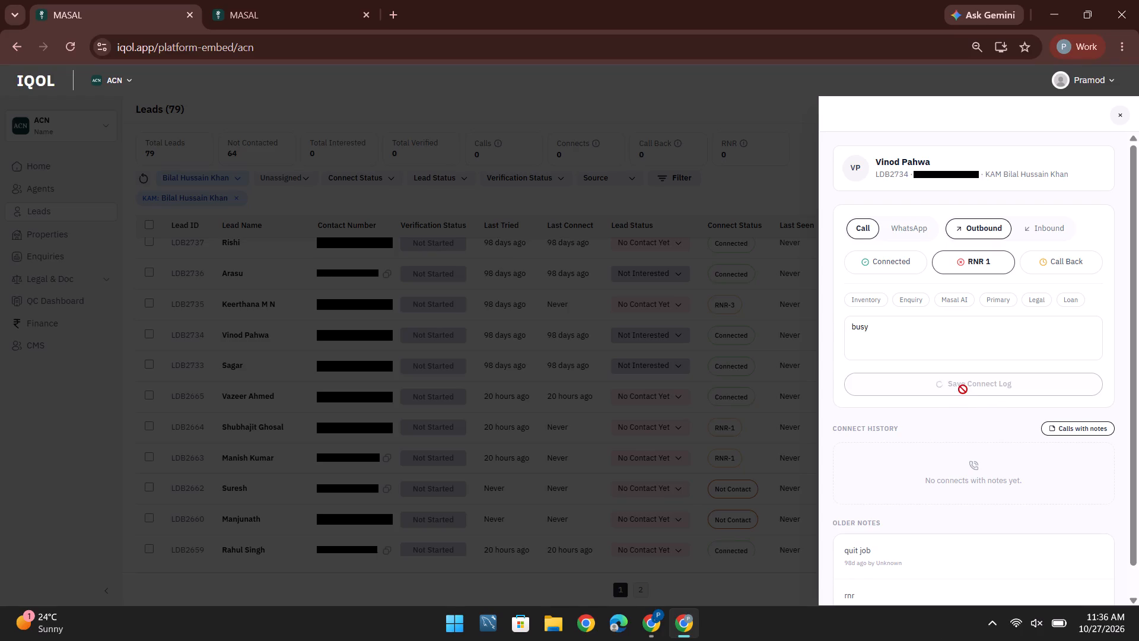
pyautogui.click(774, 603)
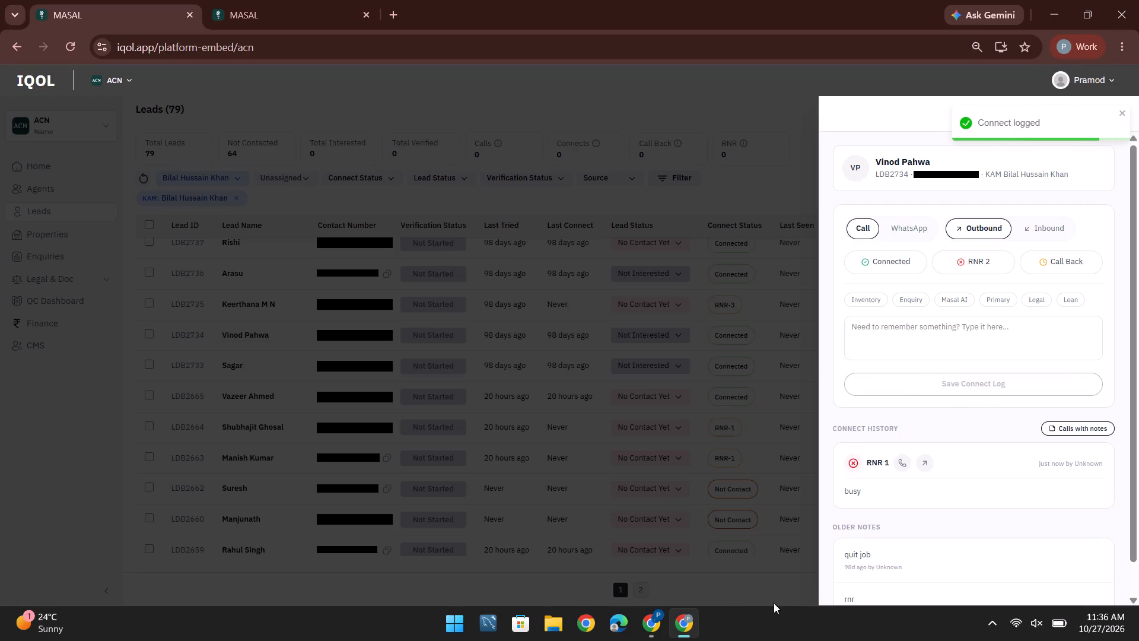
pyautogui.scroll(4, 816, 537)
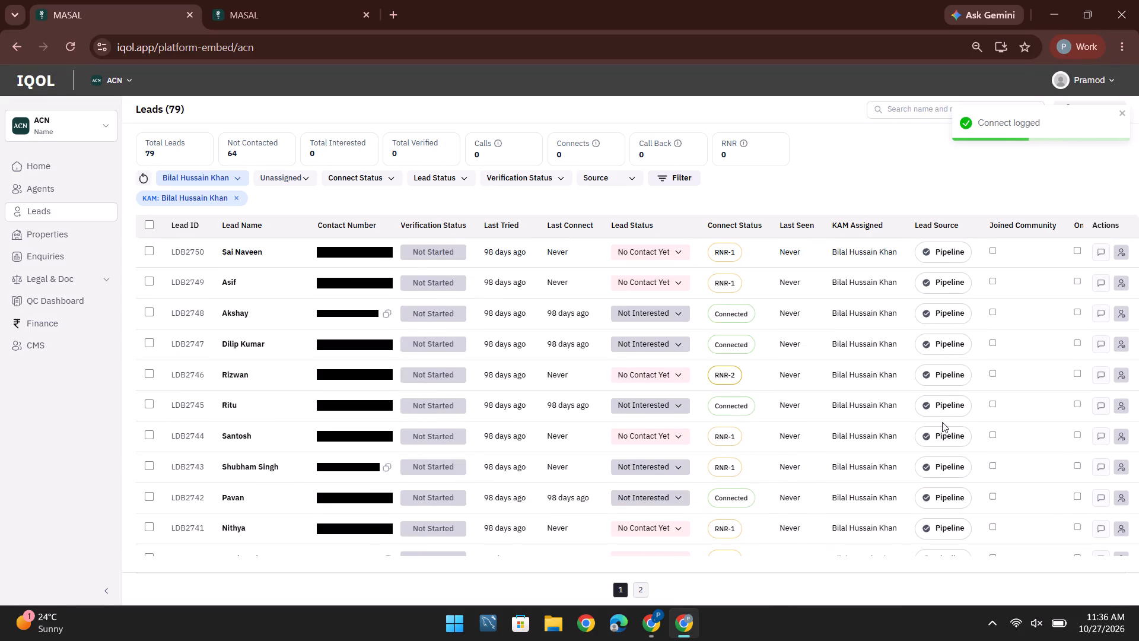
pyautogui.click(1106, 253)
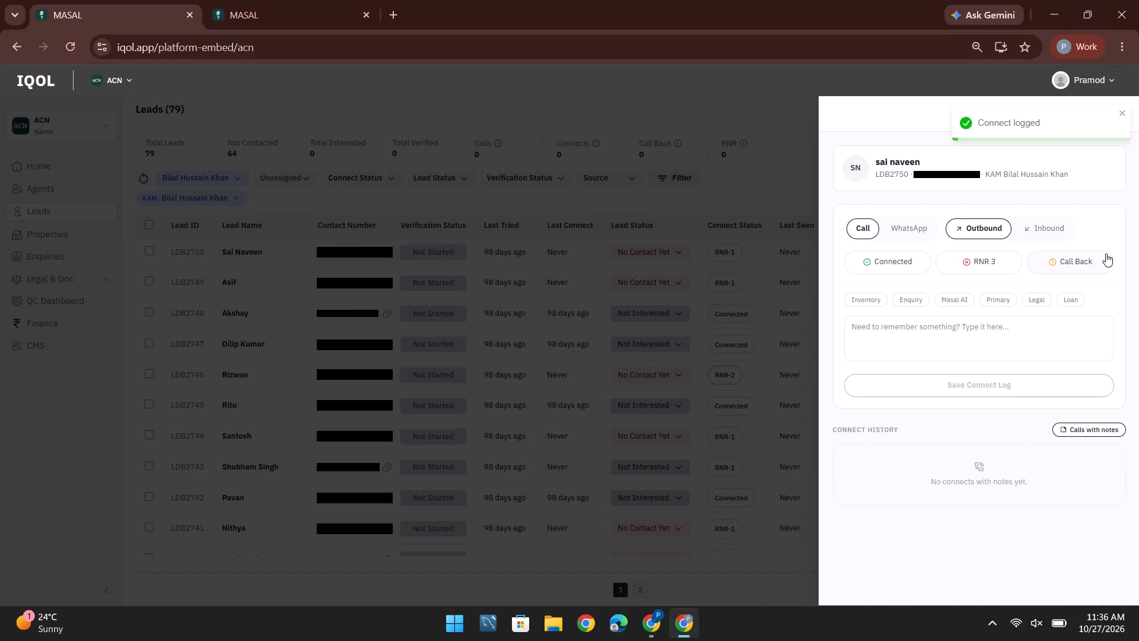
pyautogui.scroll(-1, 922, 408)
pyautogui.click(748, 591)
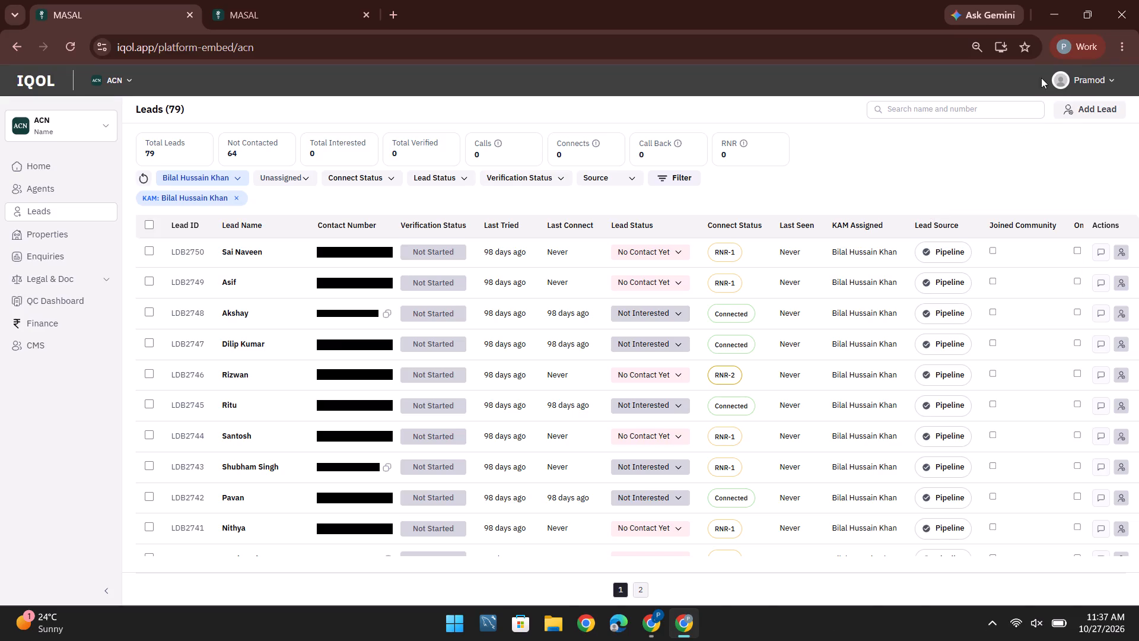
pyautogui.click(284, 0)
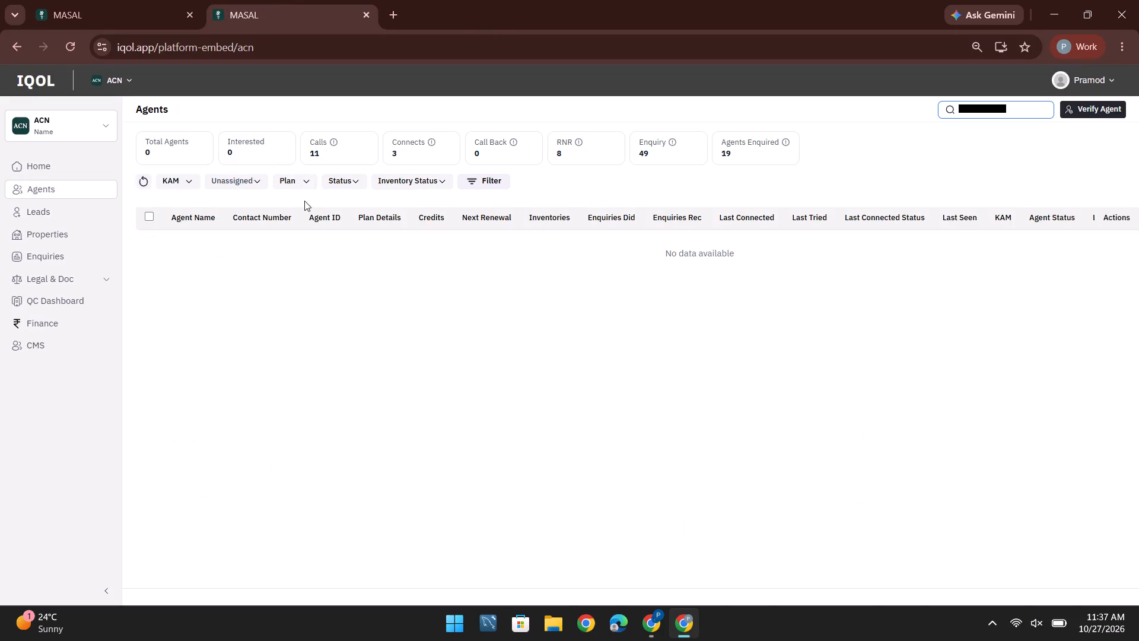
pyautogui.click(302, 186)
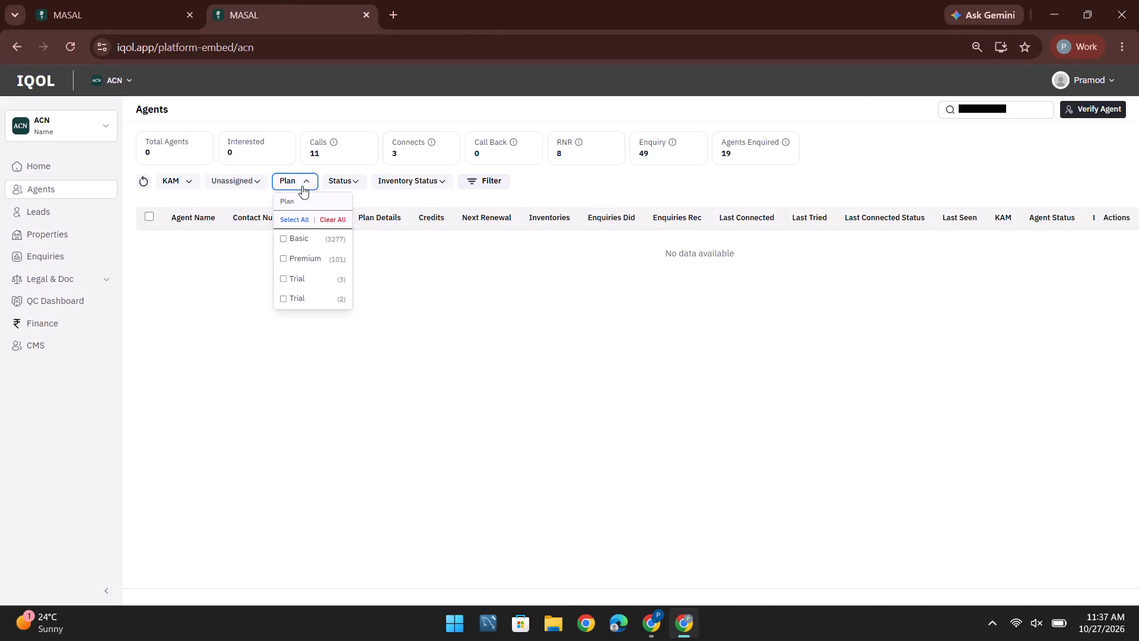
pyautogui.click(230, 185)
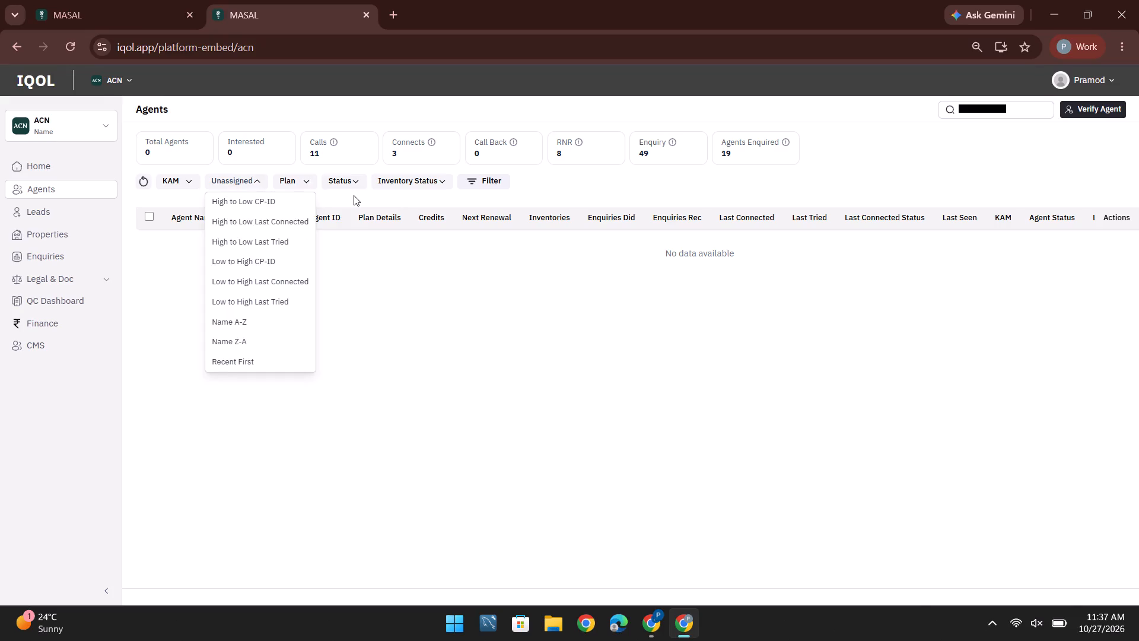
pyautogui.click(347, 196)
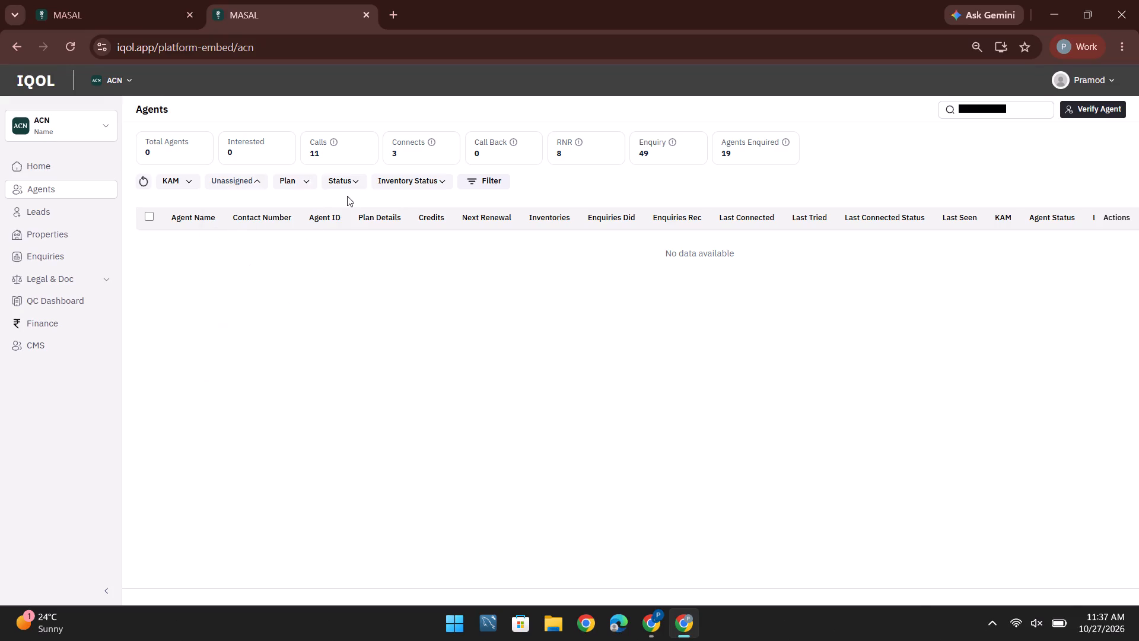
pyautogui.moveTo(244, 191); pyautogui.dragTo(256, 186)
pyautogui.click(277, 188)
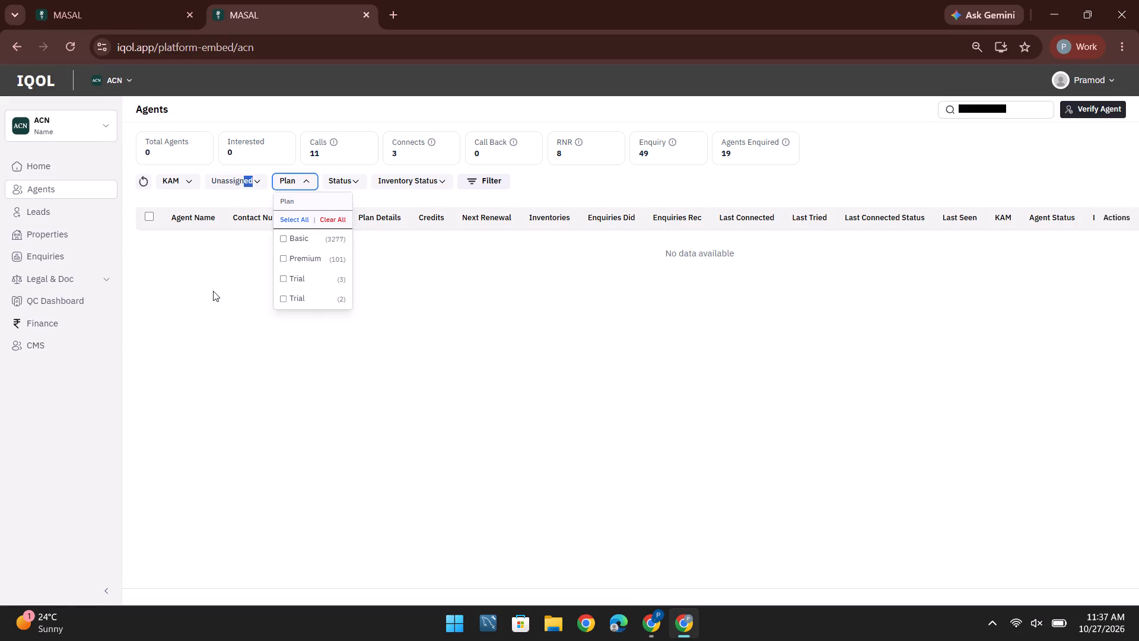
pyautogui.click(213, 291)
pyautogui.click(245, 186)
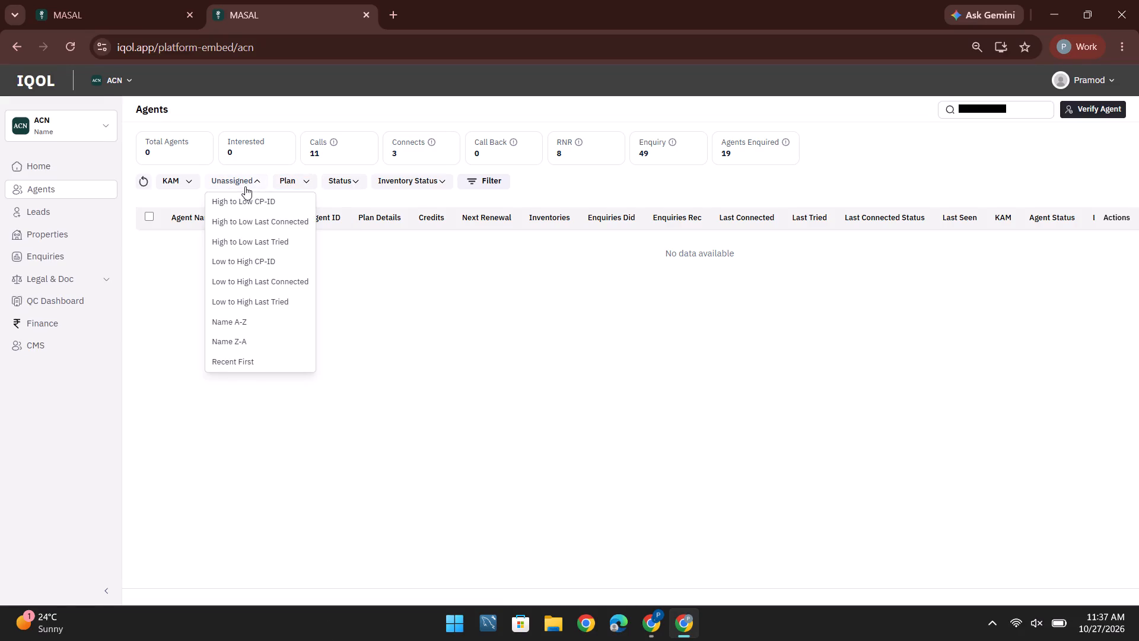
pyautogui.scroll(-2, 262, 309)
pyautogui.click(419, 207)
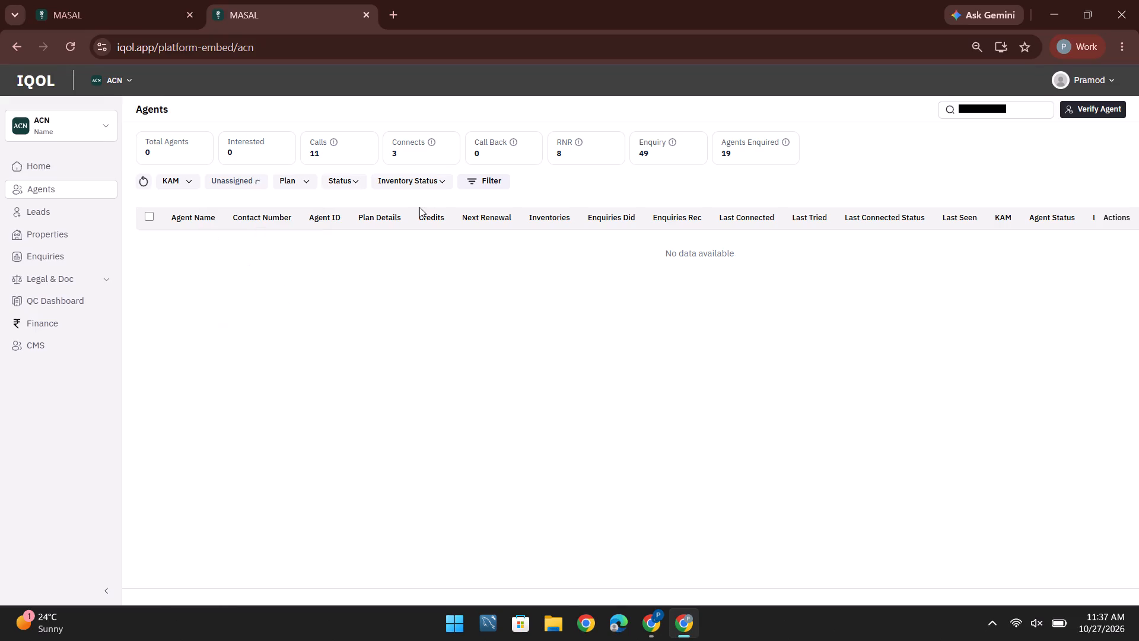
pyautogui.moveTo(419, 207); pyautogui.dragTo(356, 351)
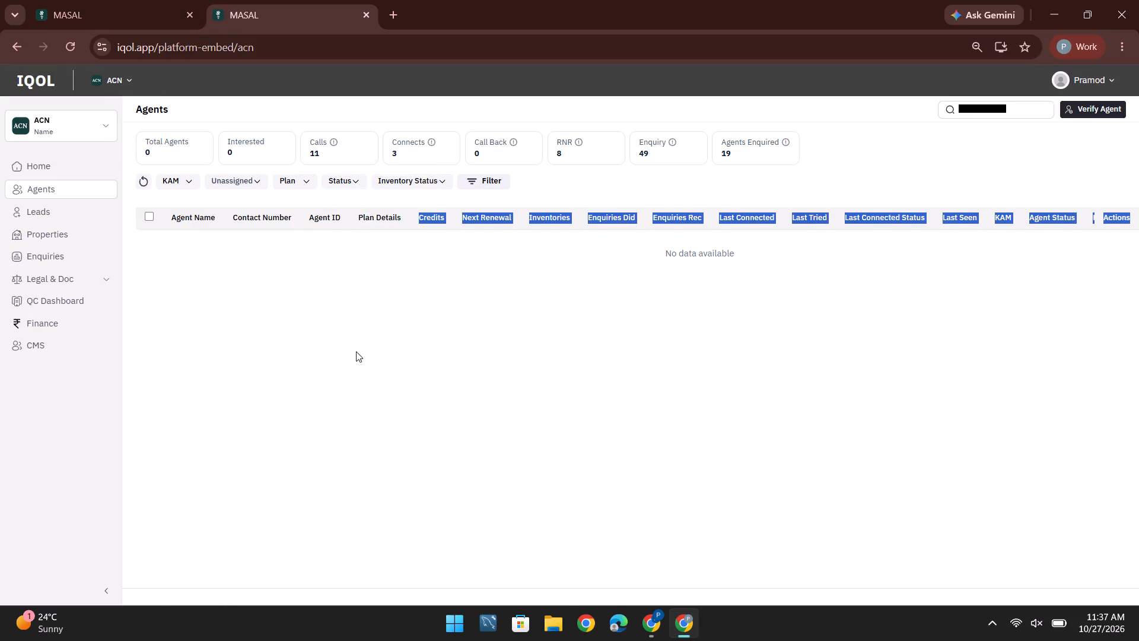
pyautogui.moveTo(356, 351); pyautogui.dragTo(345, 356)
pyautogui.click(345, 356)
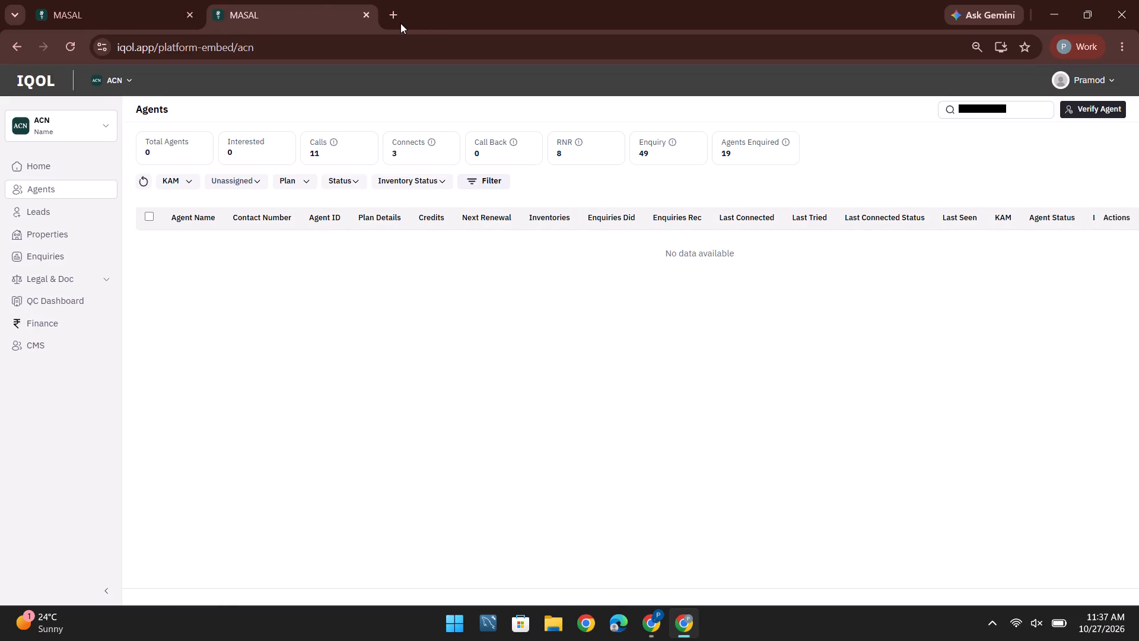
# Open the Delisted Inventory spreadsheet in a new browser tab.
pyautogui.click(400, 22)
pyautogui.click(400, 22)
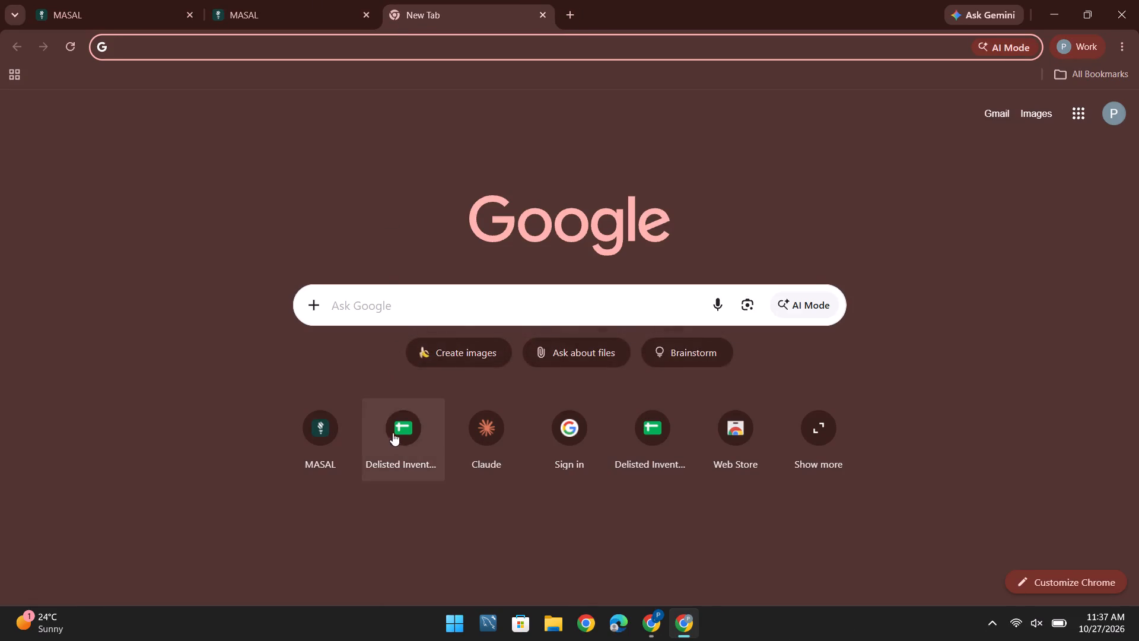
pyautogui.click(393, 434)
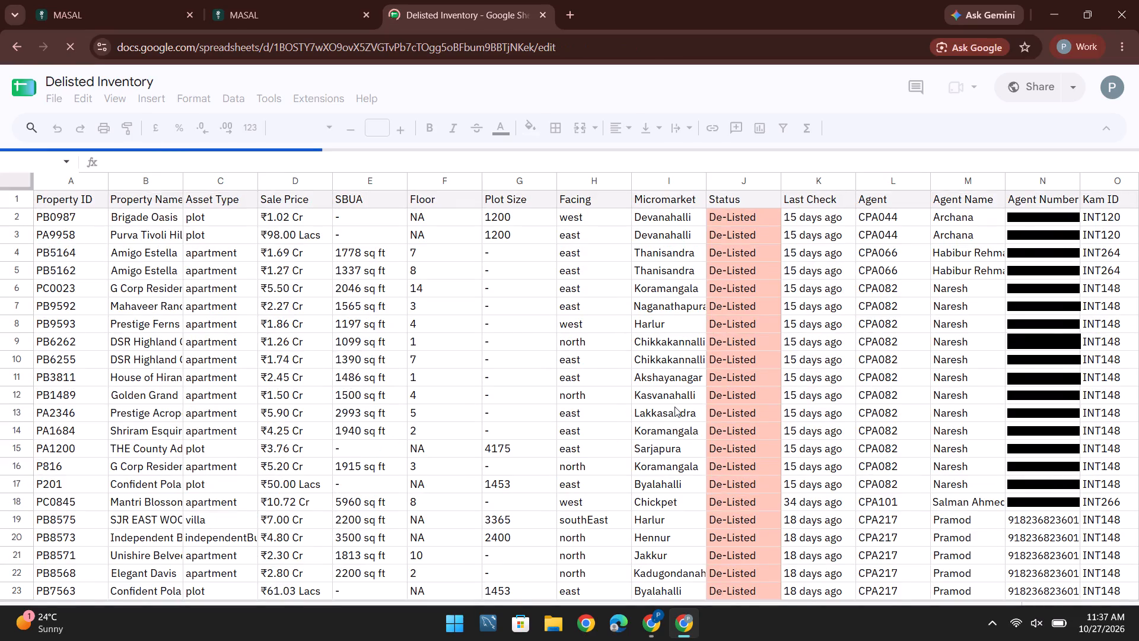
# Look through Sheet19 down to its last filled rows, with the KAM name and remarks columns in view.
pyautogui.hscroll(-5, 896, 382)
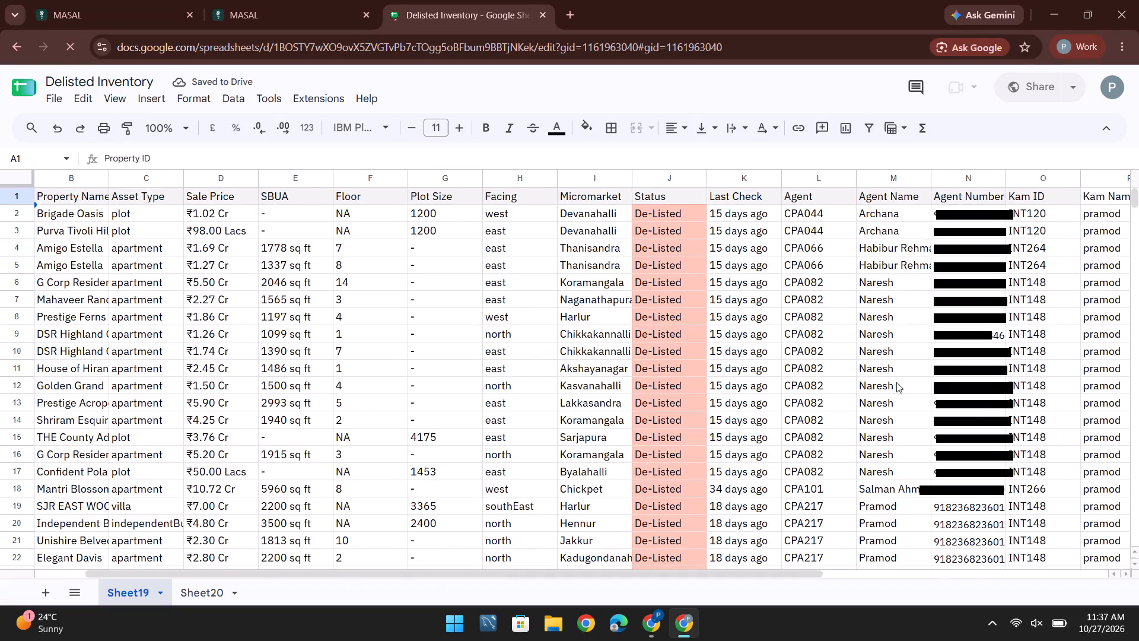
pyautogui.scroll(-7, 896, 382)
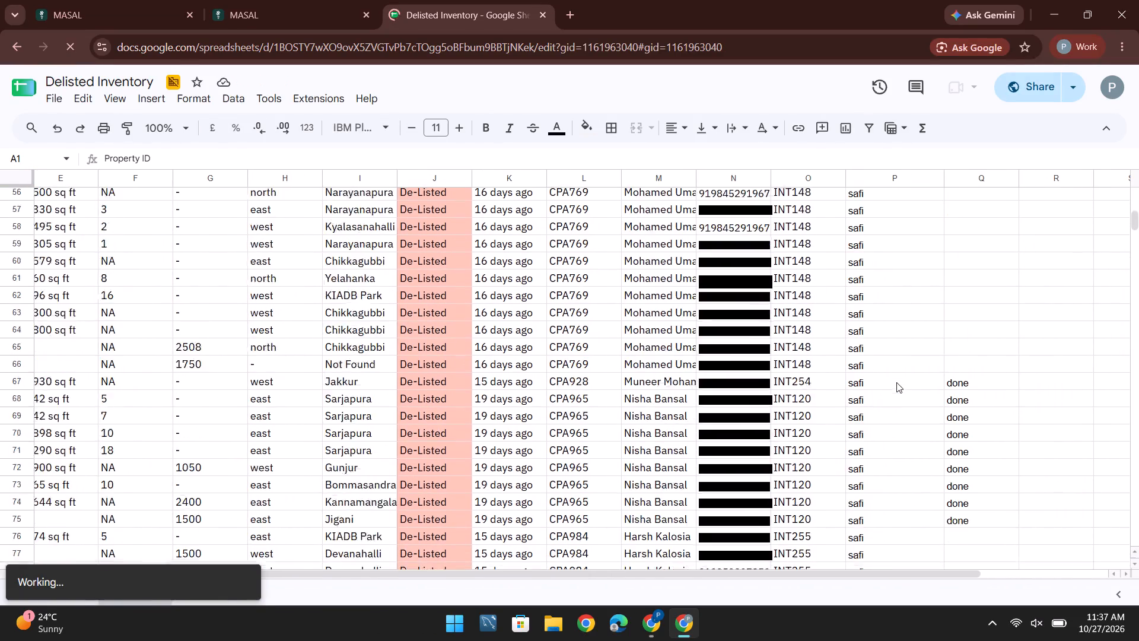
pyautogui.scroll(-6, 896, 382)
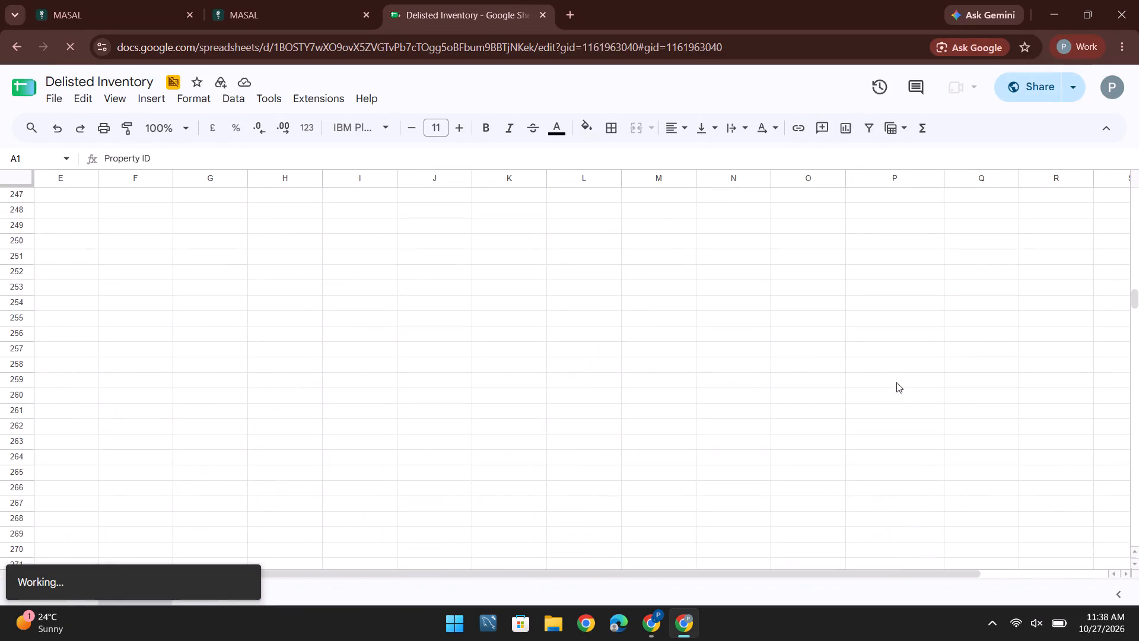
pyautogui.scroll(-1, 896, 382)
pyautogui.scroll(6, 896, 382)
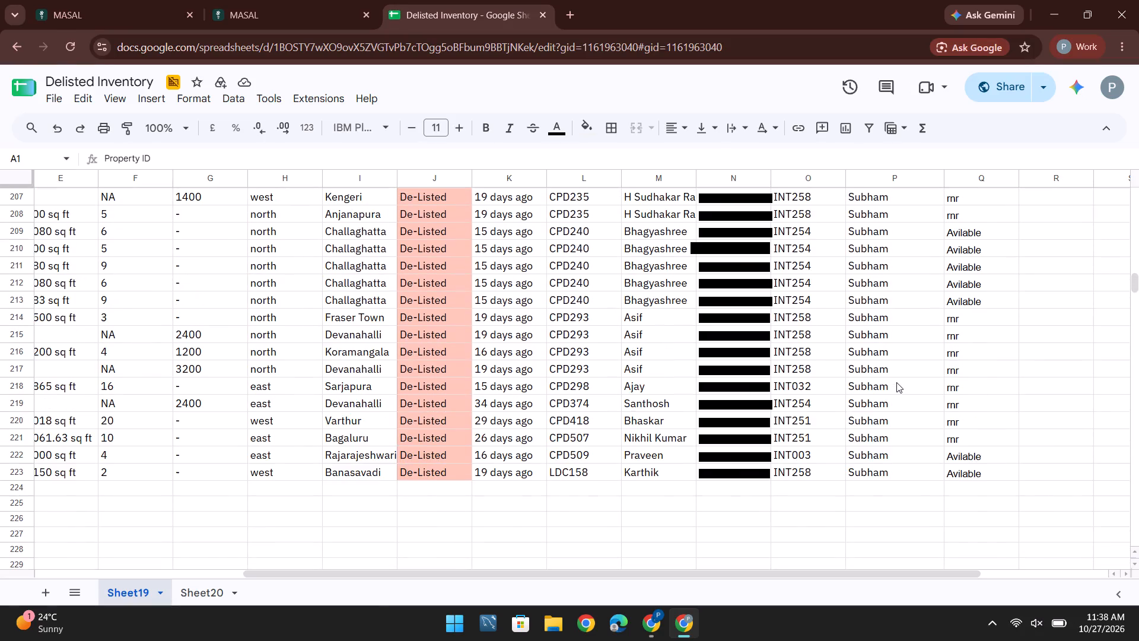
pyautogui.scroll(3, 896, 382)
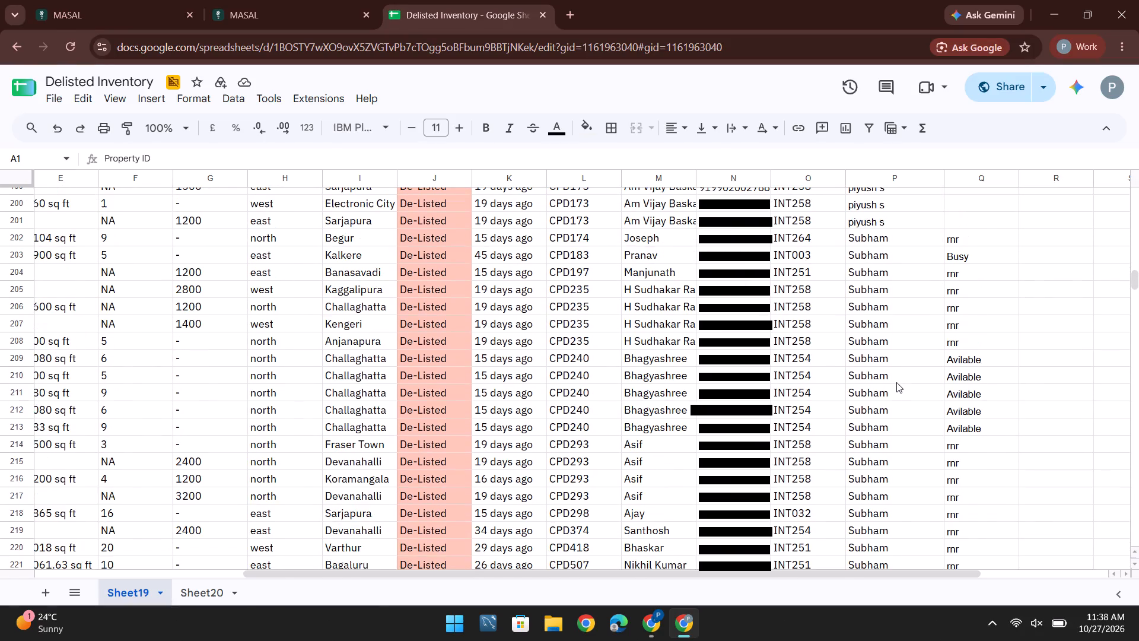
pyautogui.scroll(6, 896, 382)
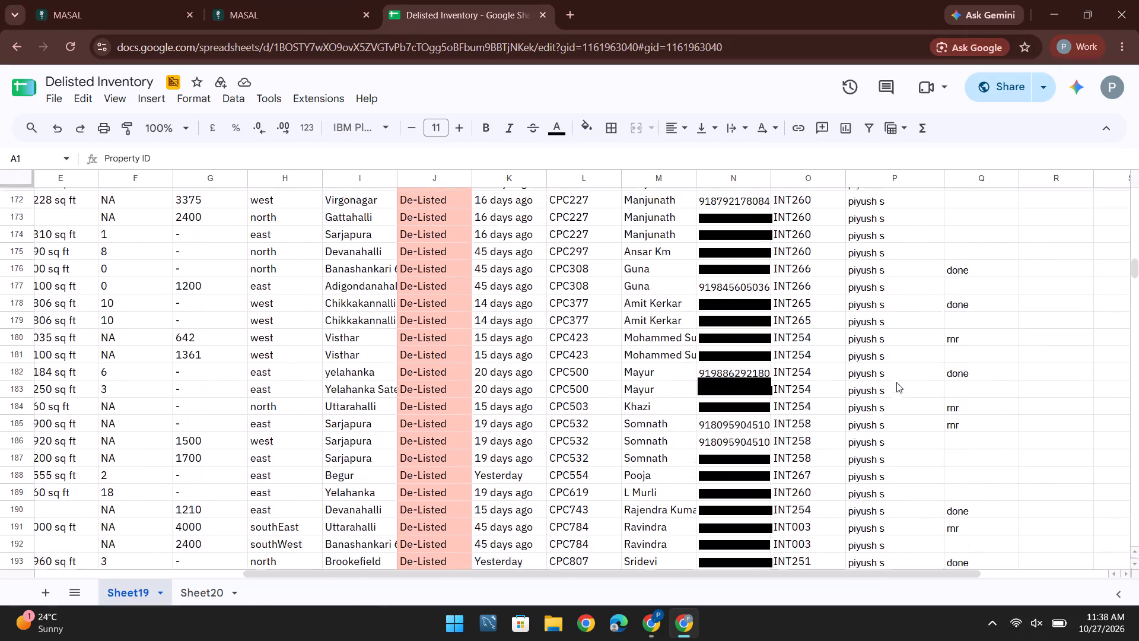
pyautogui.scroll(3, 896, 382)
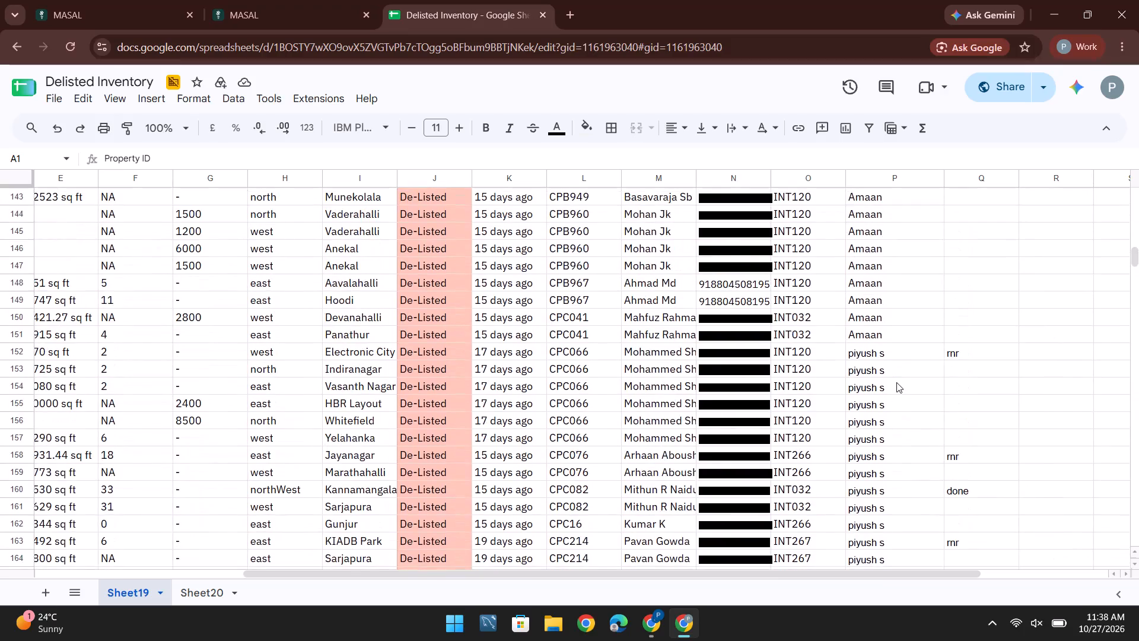
pyautogui.scroll(8, 896, 382)
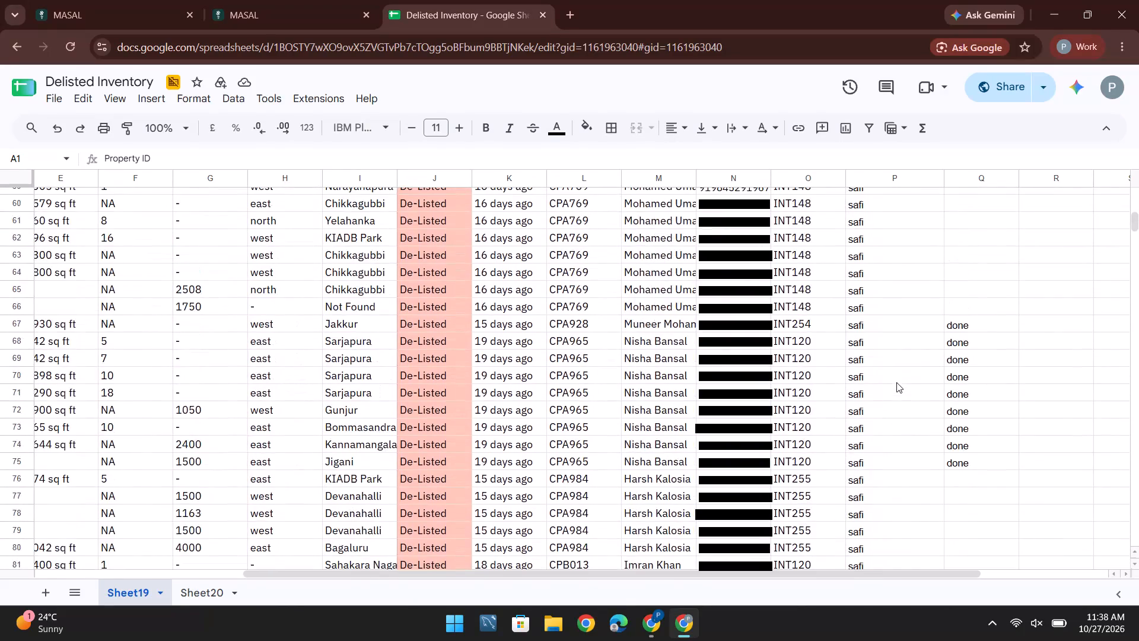
pyautogui.scroll(-5, 896, 382)
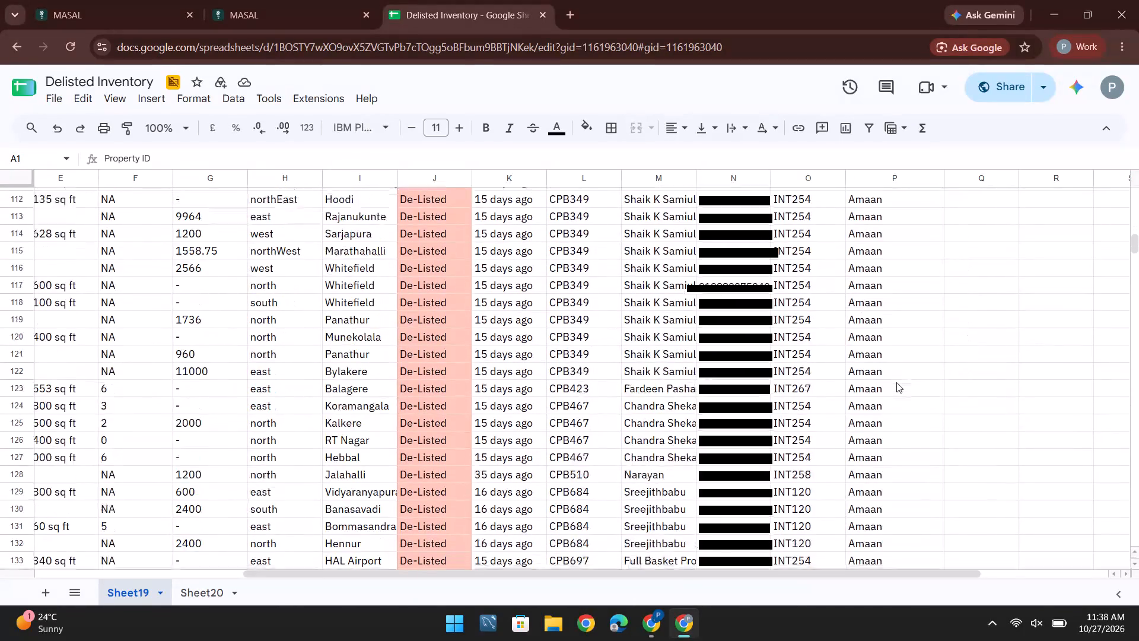
# Review the follow-up remarks on the delisted properties assigned to safi and pramod, up to the header row.
pyautogui.scroll(2, 896, 382)
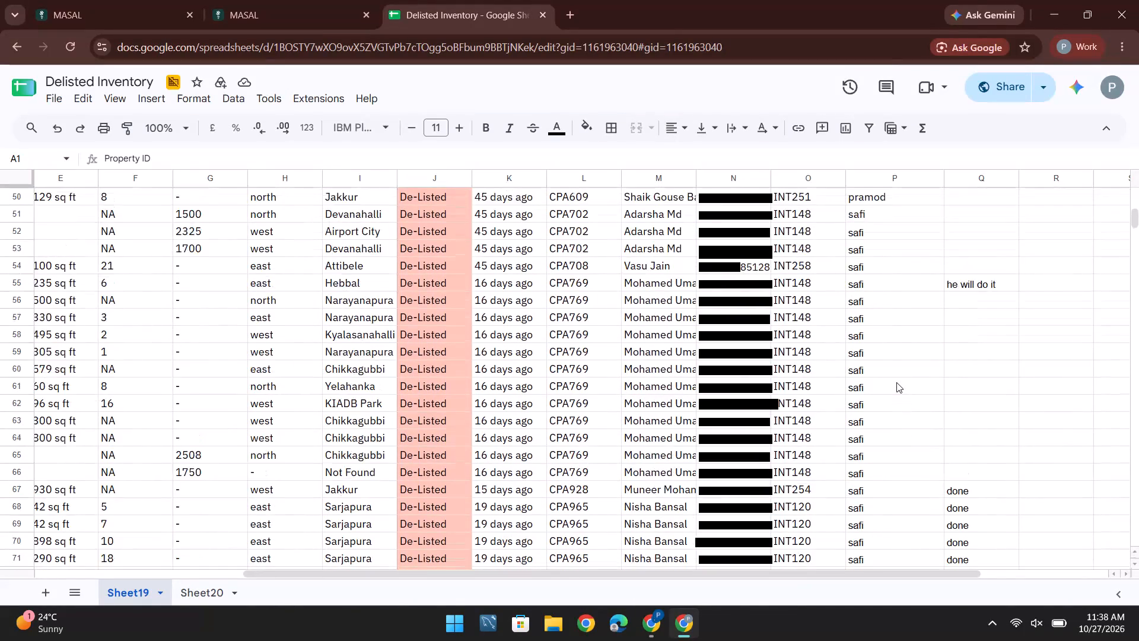
pyautogui.scroll(4, 896, 382)
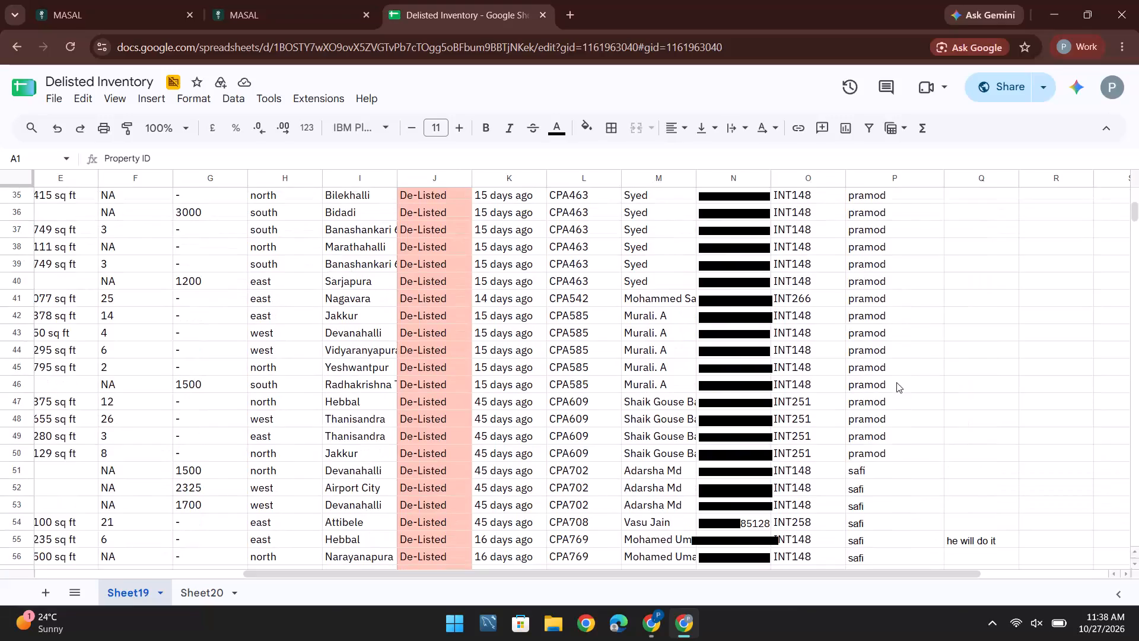
pyautogui.scroll(6, 896, 382)
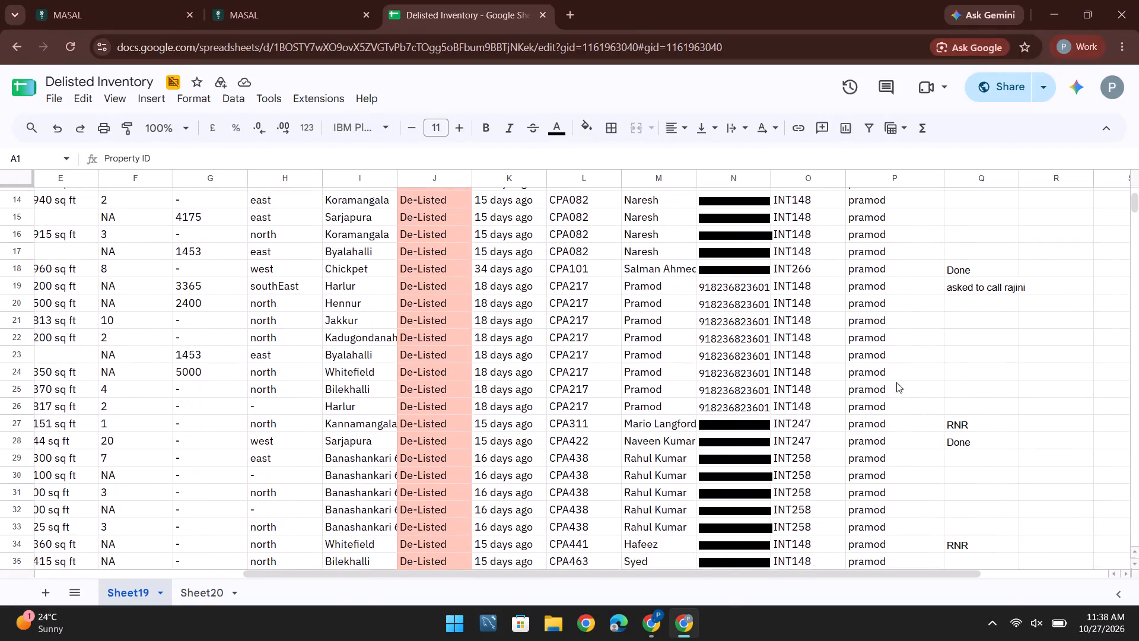
pyautogui.scroll(7, 896, 382)
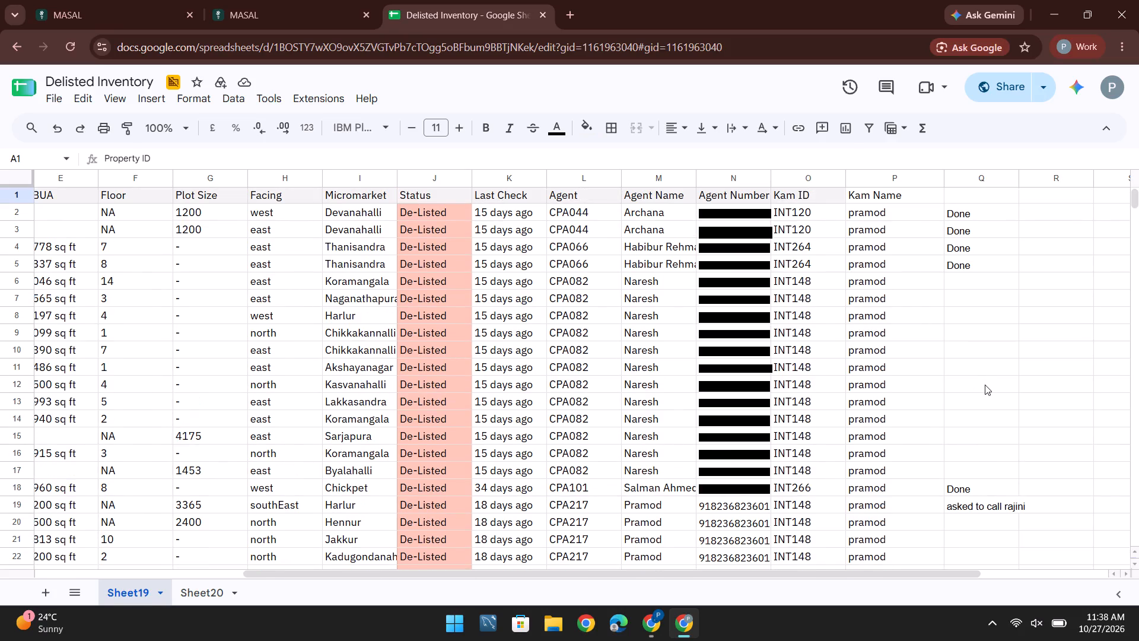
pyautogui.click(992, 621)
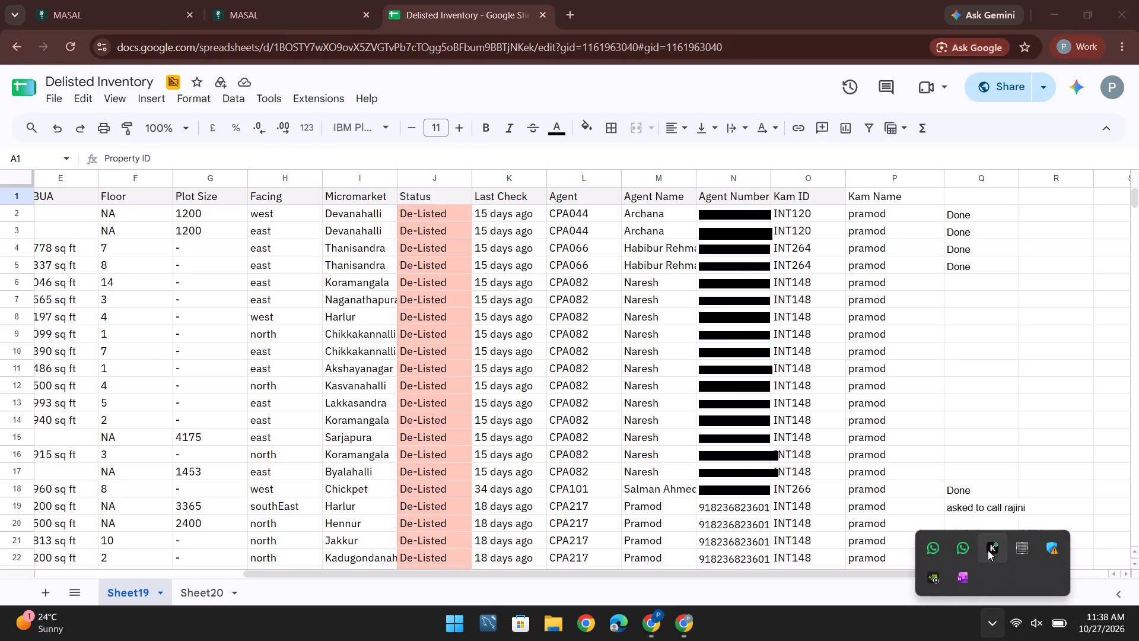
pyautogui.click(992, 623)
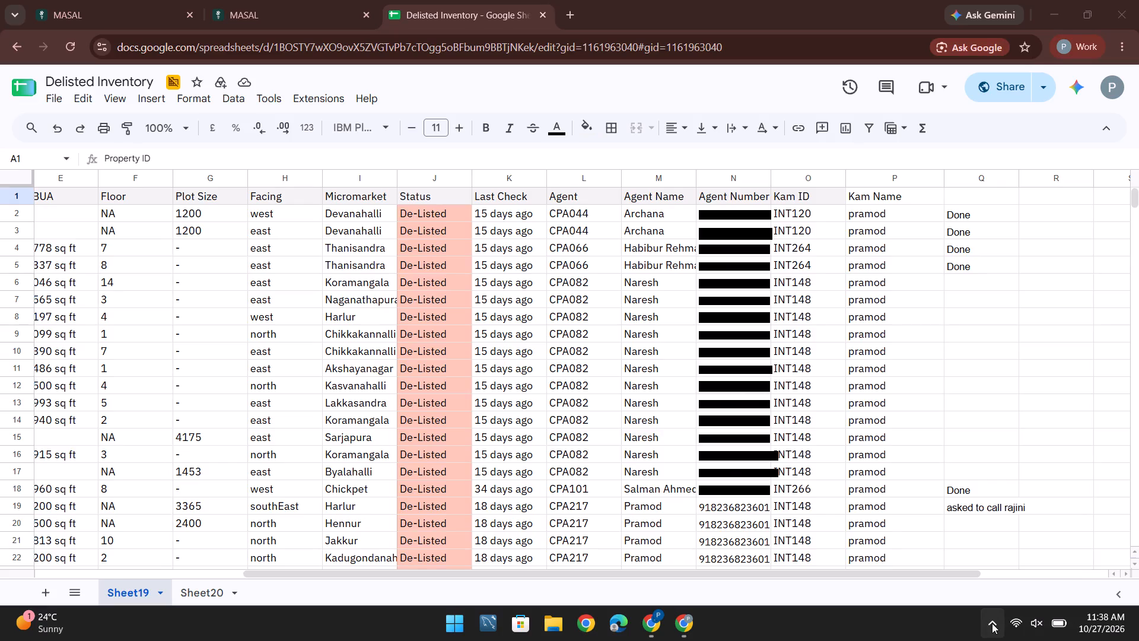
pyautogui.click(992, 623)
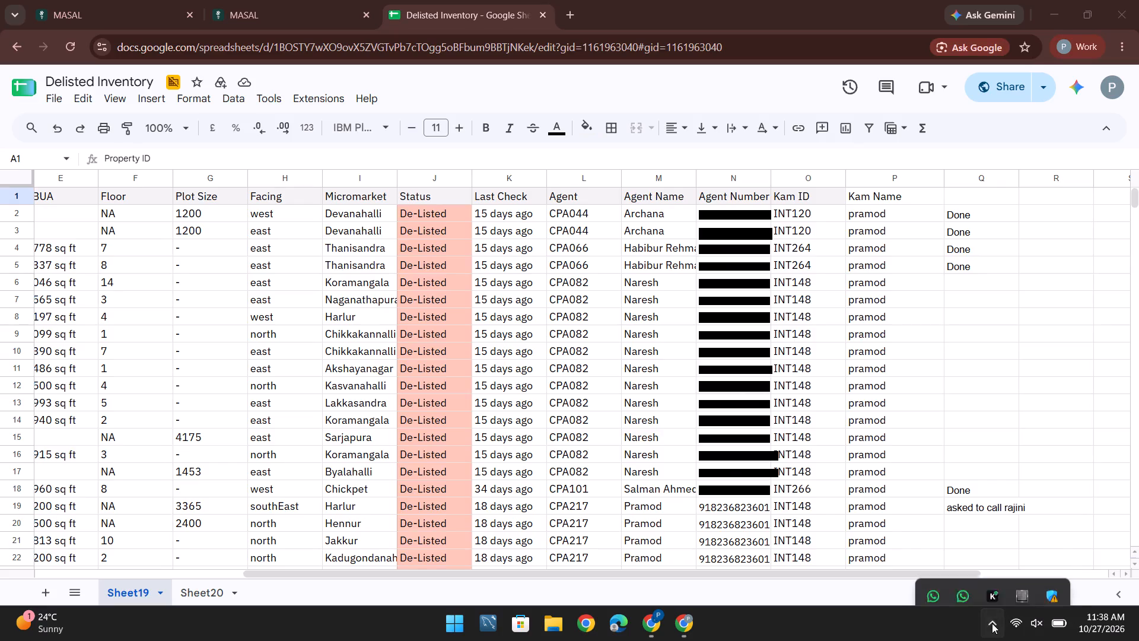
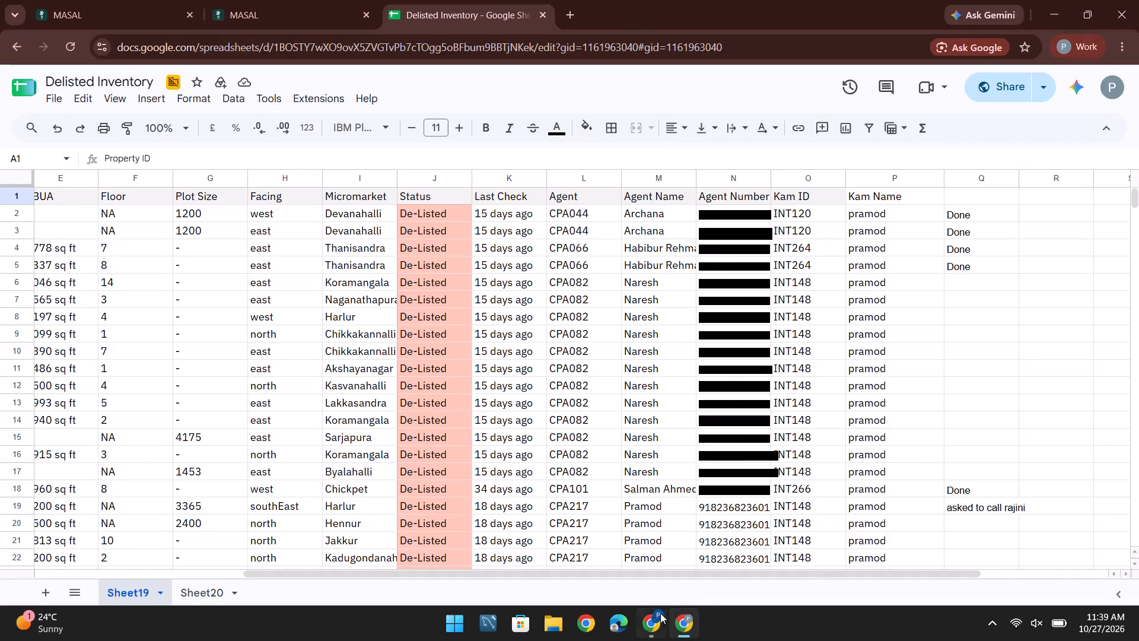
# Close one of the empty New Tab browser windows and return to the Delisted Inventory spreadsheet.
pyautogui.click(654, 627)
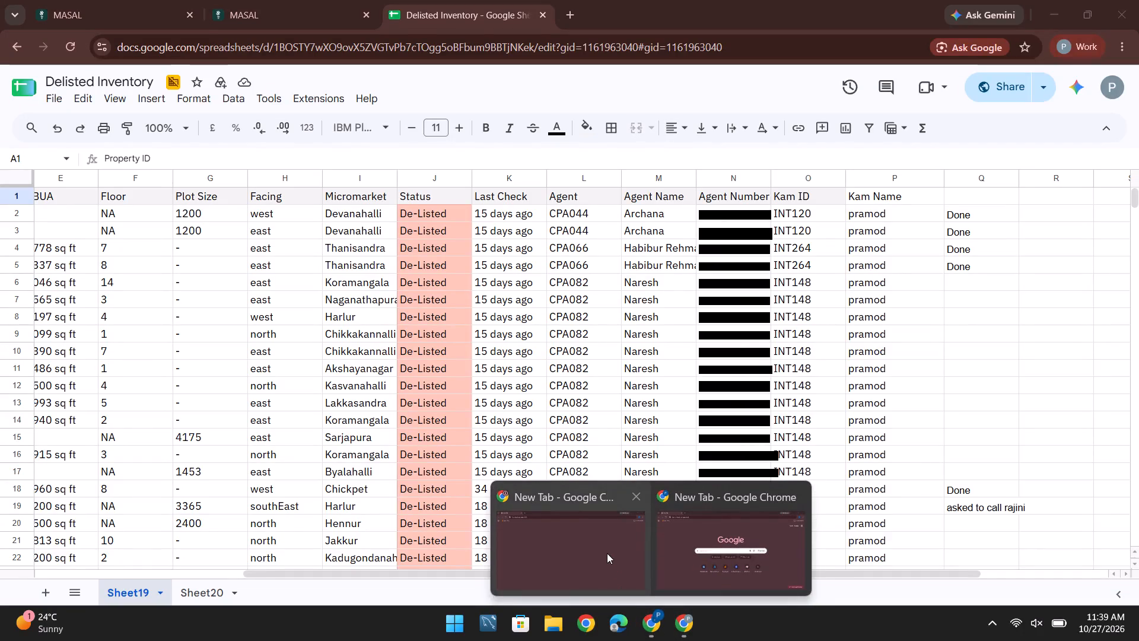
pyautogui.click(632, 500)
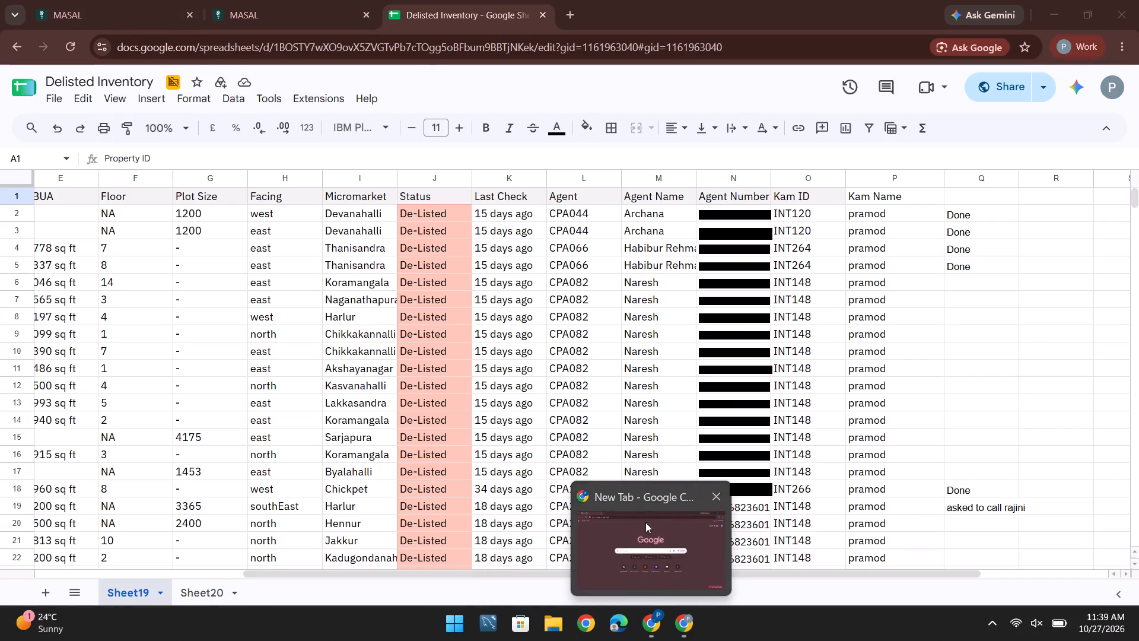
pyautogui.click(648, 531)
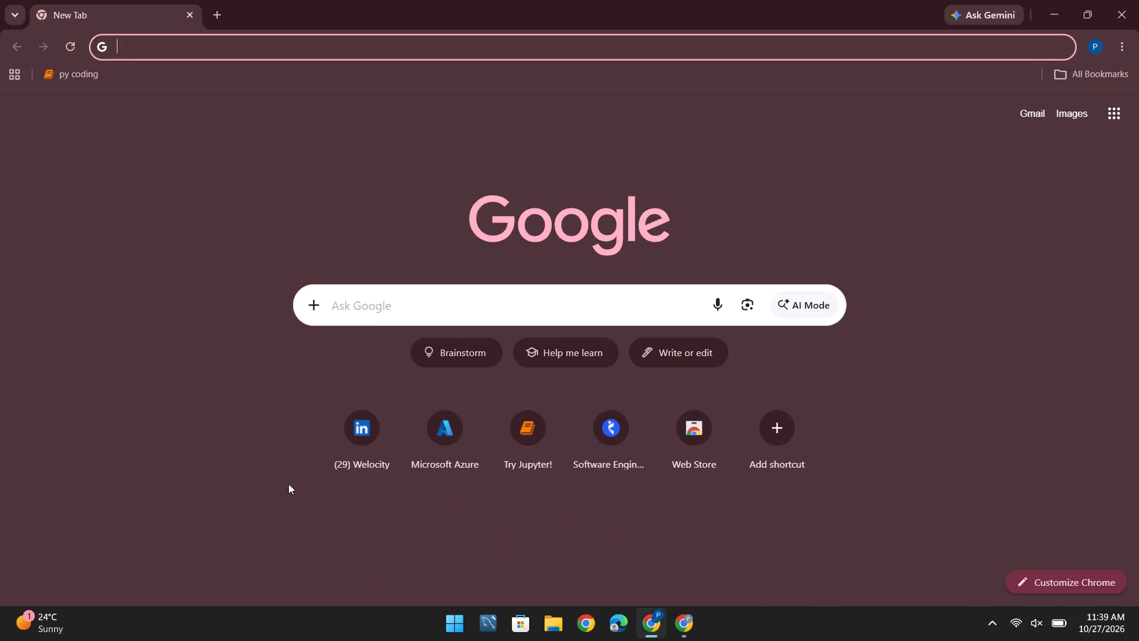
pyautogui.click(675, 627)
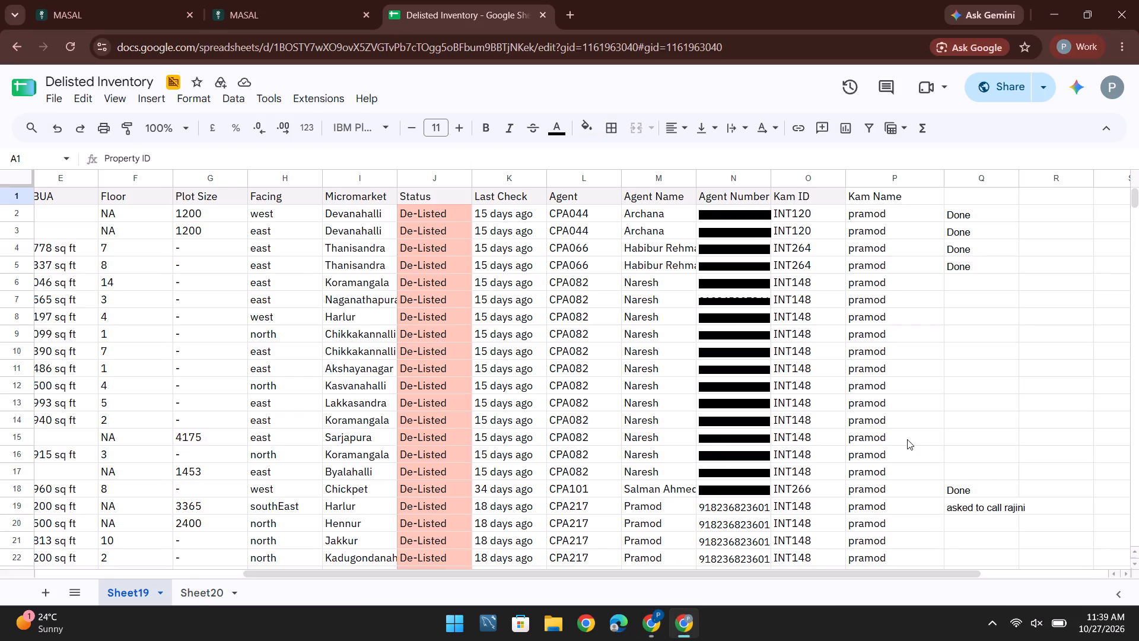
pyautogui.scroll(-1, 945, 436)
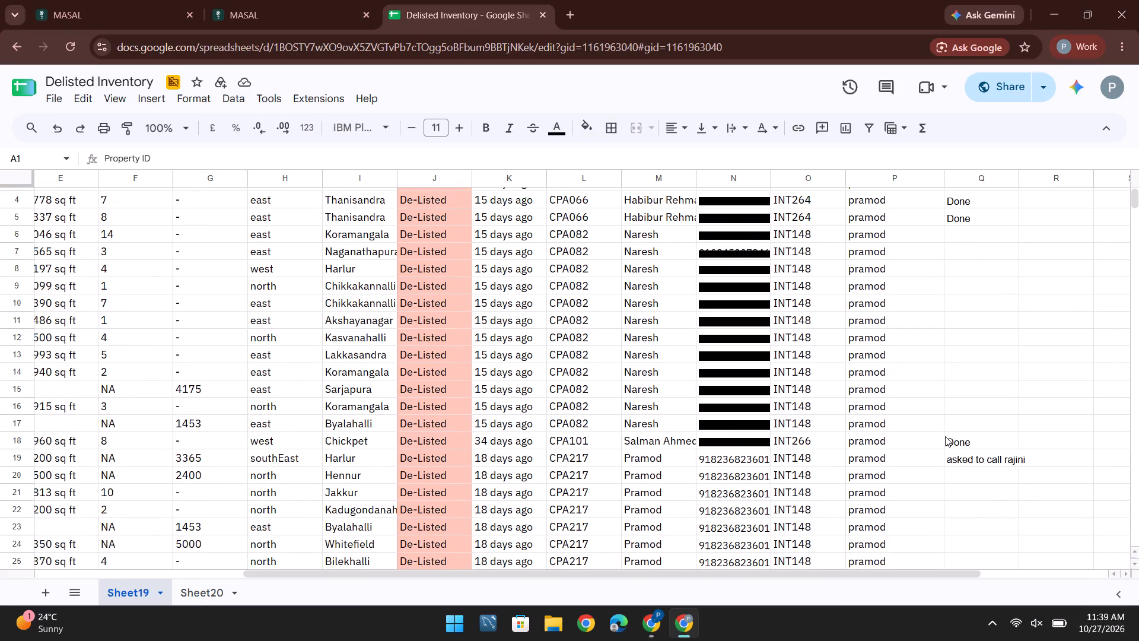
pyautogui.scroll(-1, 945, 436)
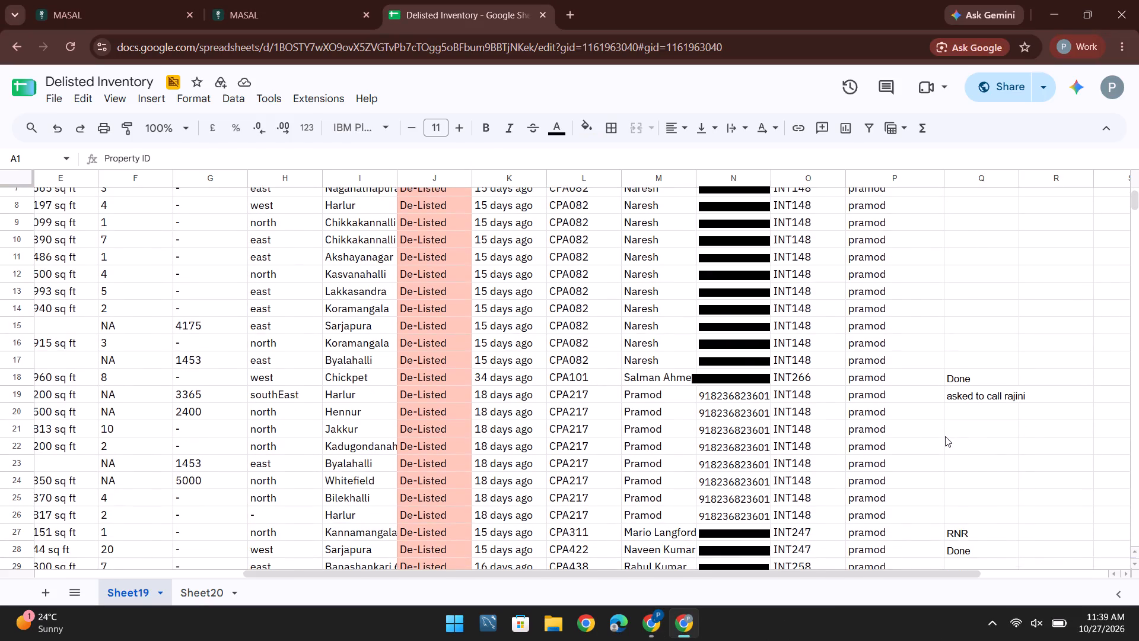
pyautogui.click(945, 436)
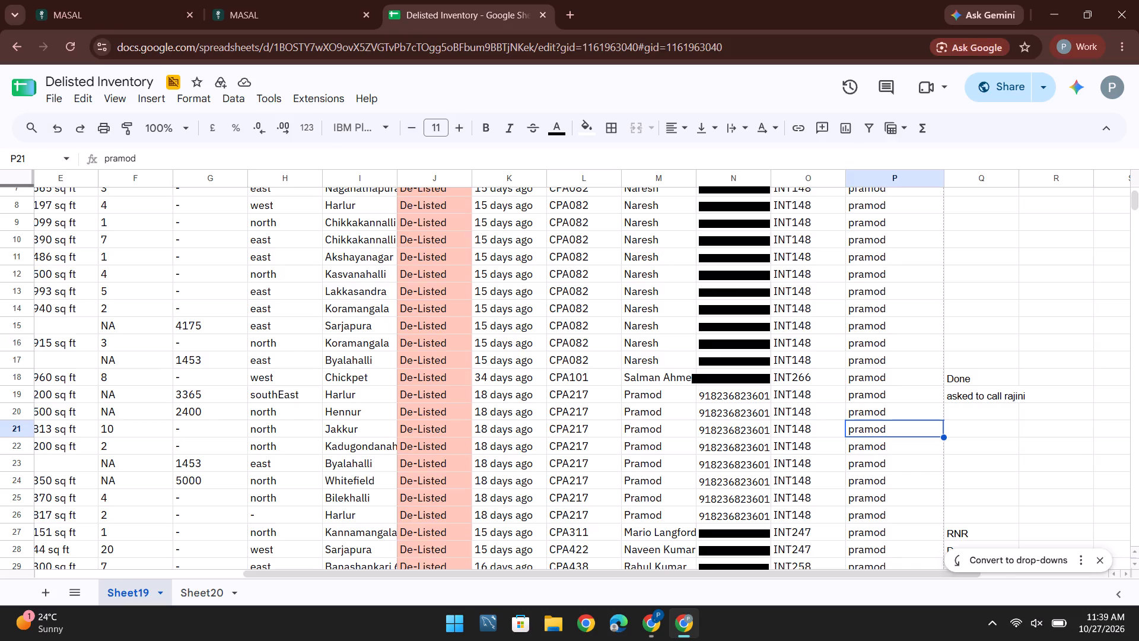
pyautogui.click(117, 4)
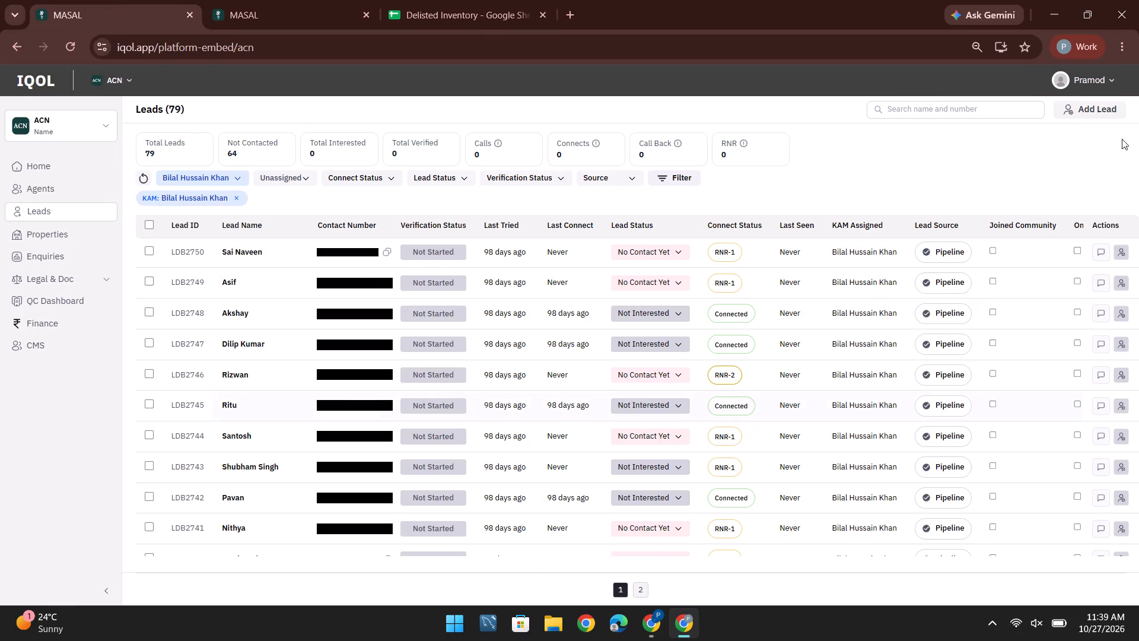
pyautogui.click(1096, 257)
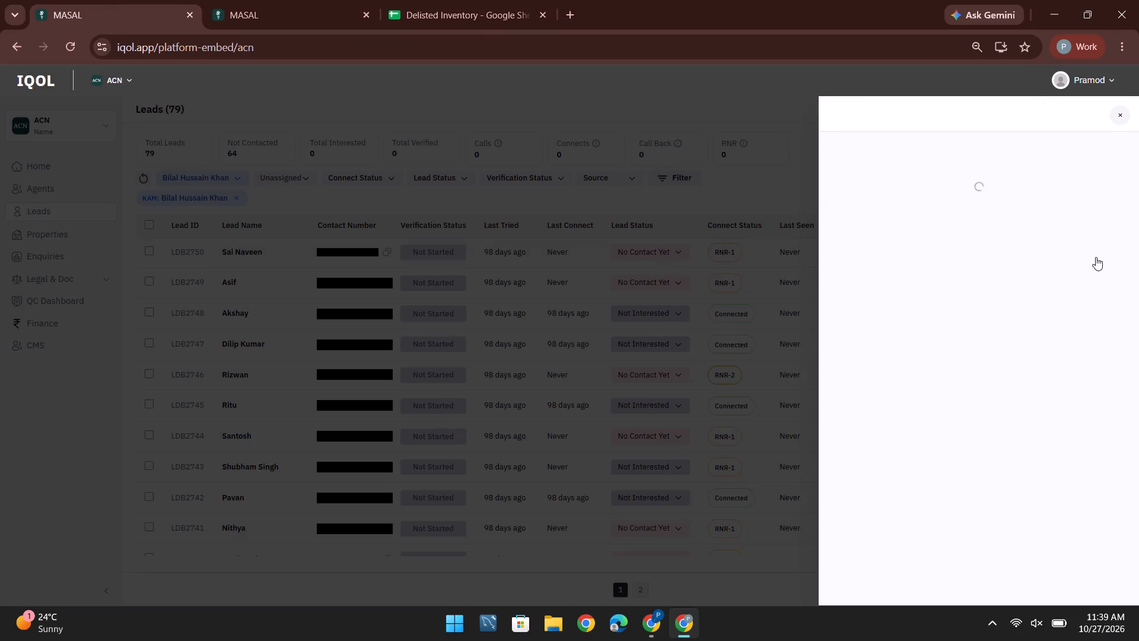
pyautogui.click(985, 257)
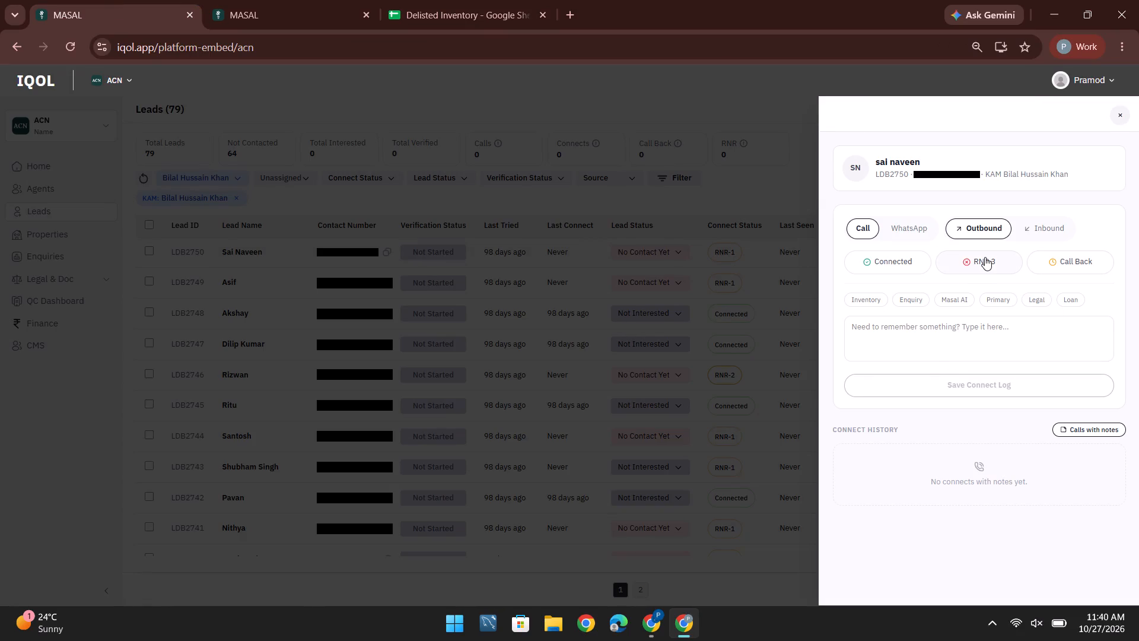
pyautogui.click(905, 338)
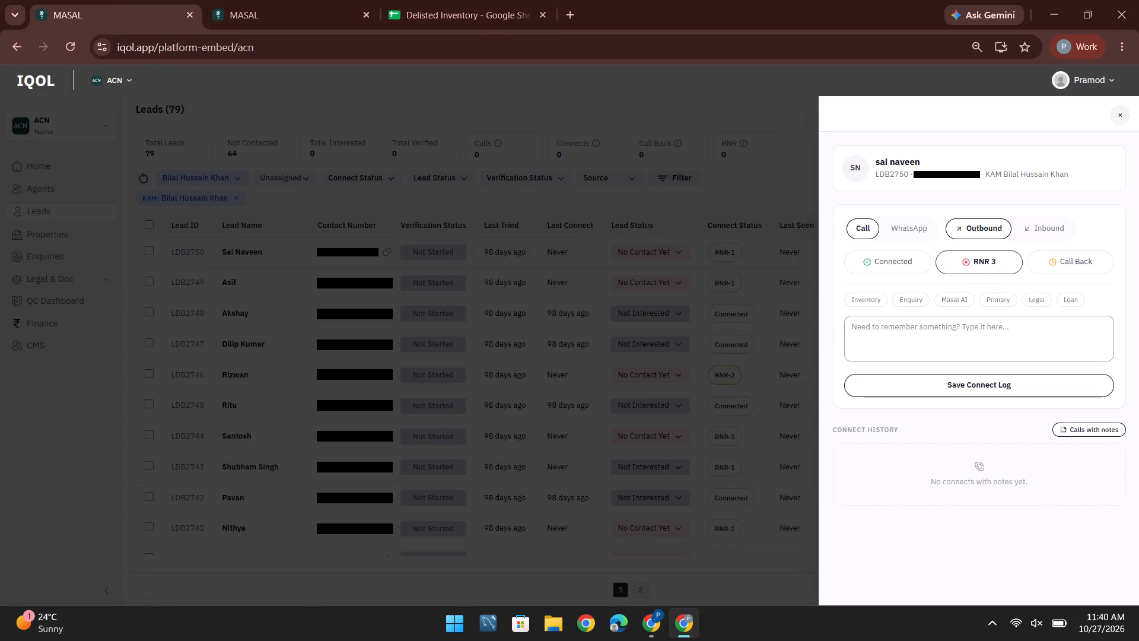
pyautogui.write('rnr')
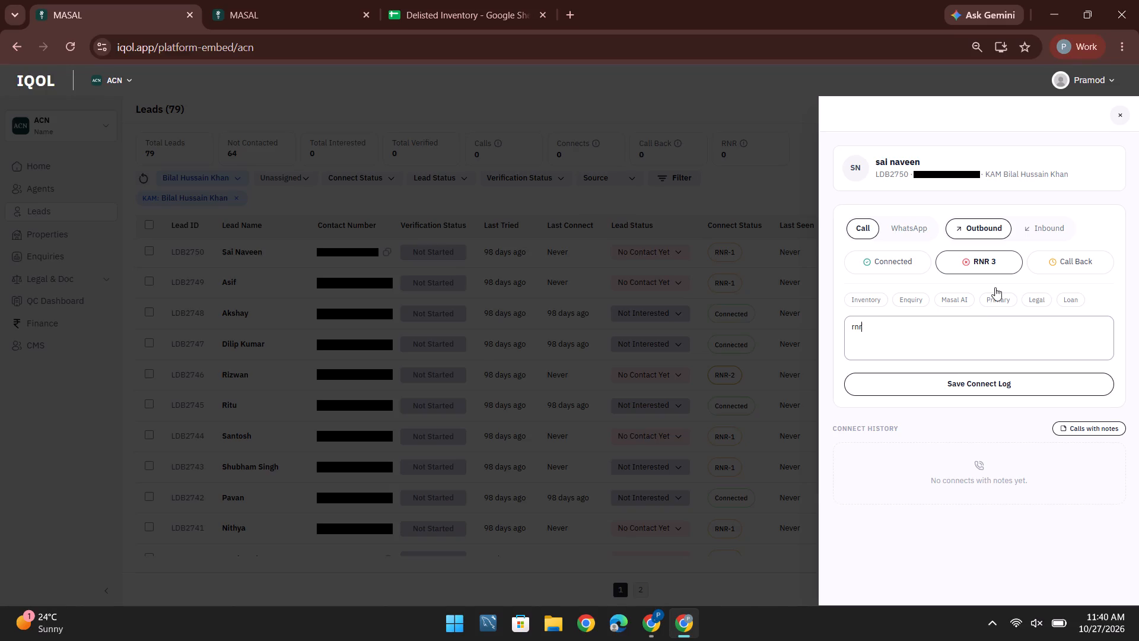
pyautogui.click(957, 385)
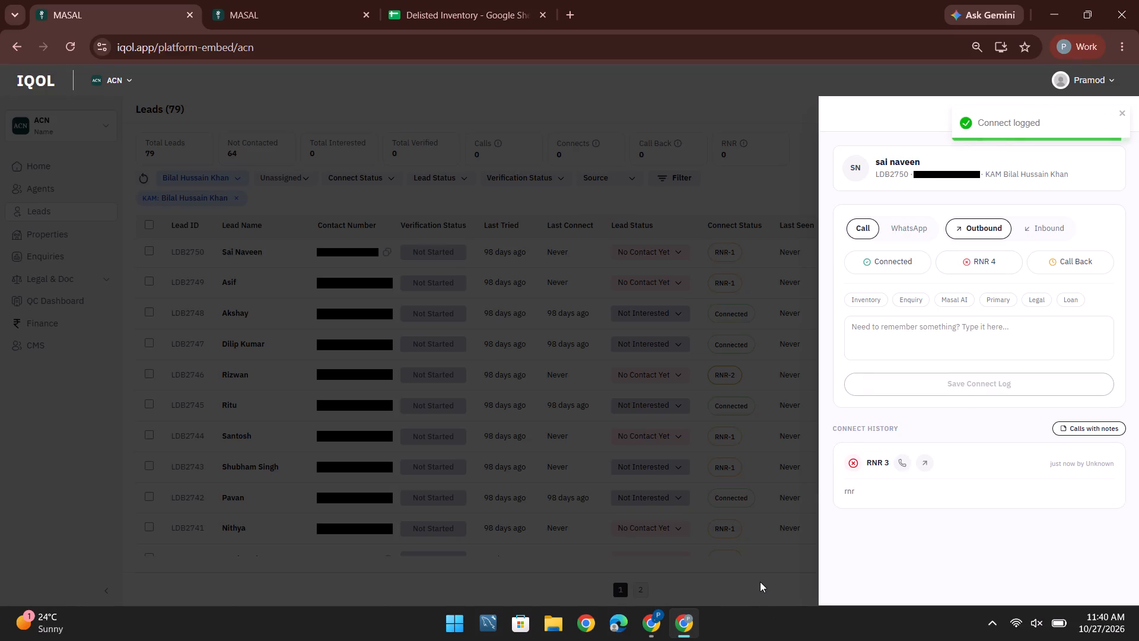
pyautogui.click(760, 582)
pyautogui.hscroll(1, 857, 478)
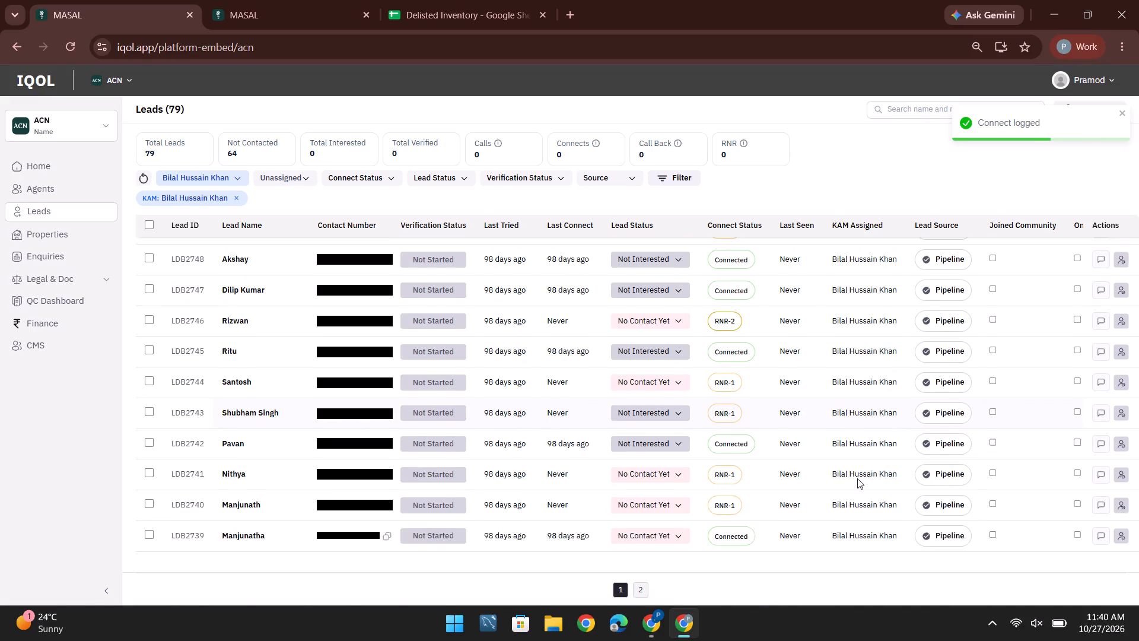
pyautogui.hscroll(2, 857, 478)
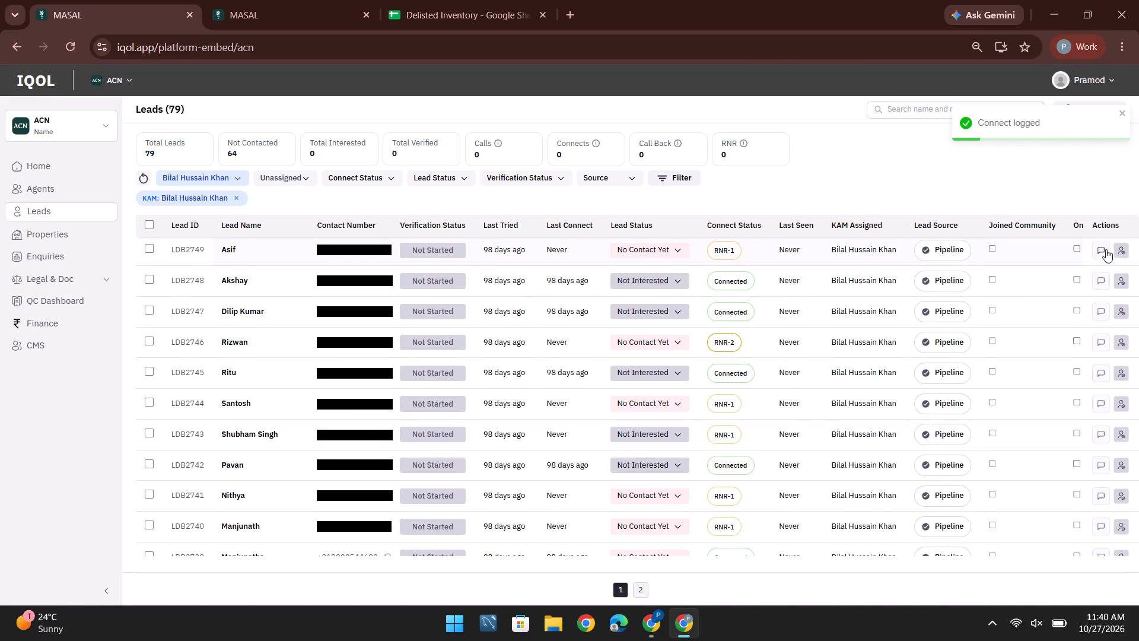
pyautogui.click(1104, 252)
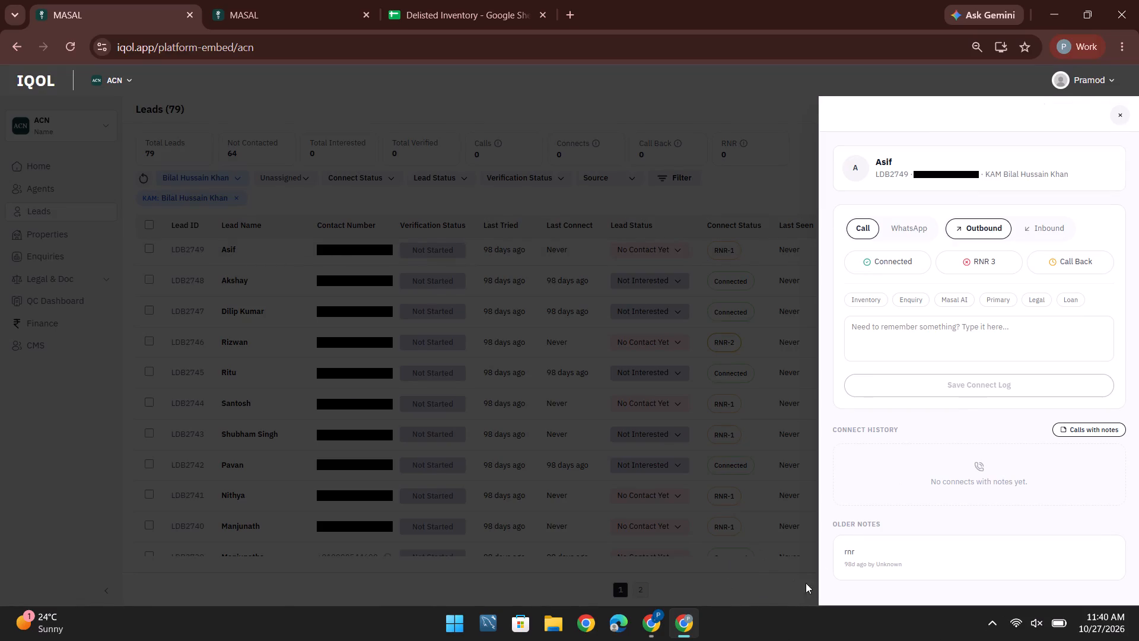
pyautogui.click(763, 602)
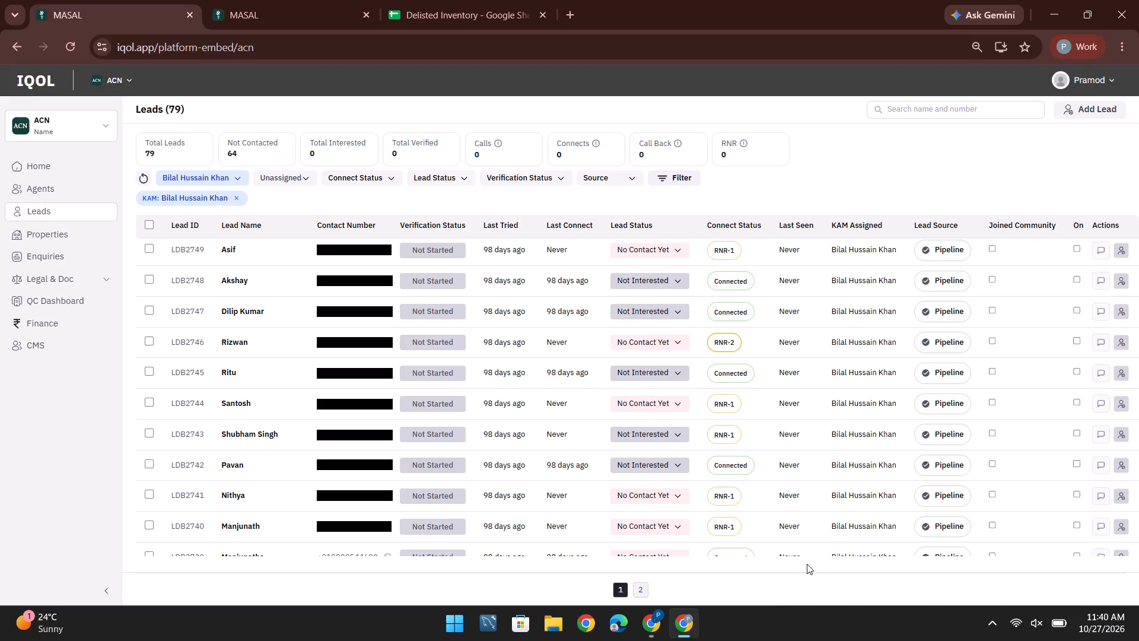
pyautogui.click(1103, 248)
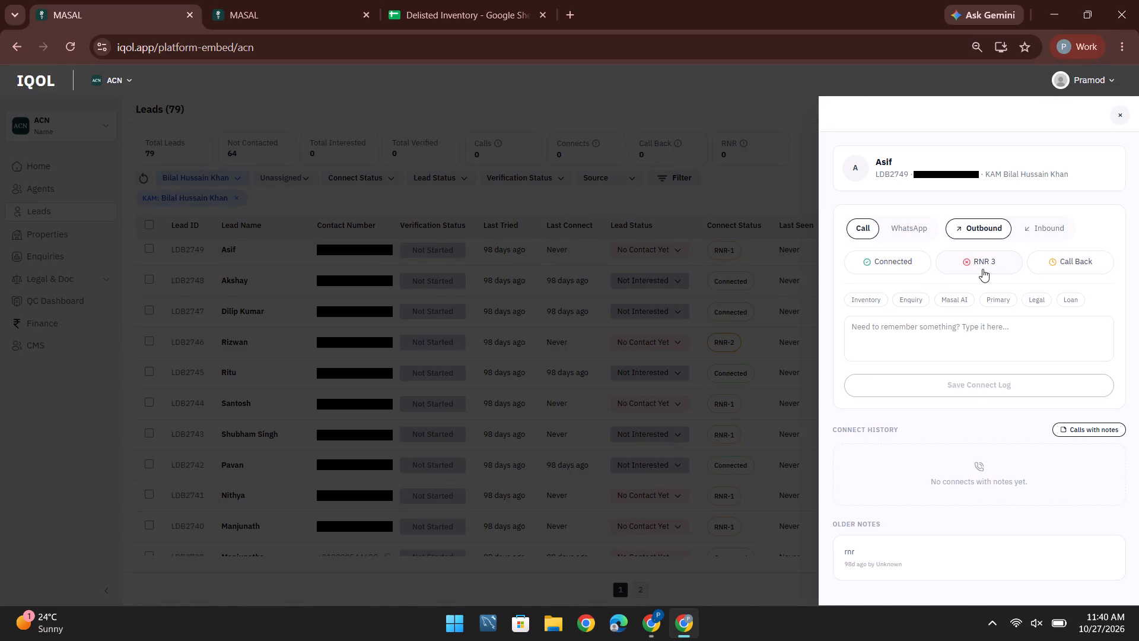
pyautogui.click(982, 269)
pyautogui.click(903, 340)
pyautogui.write('busy')
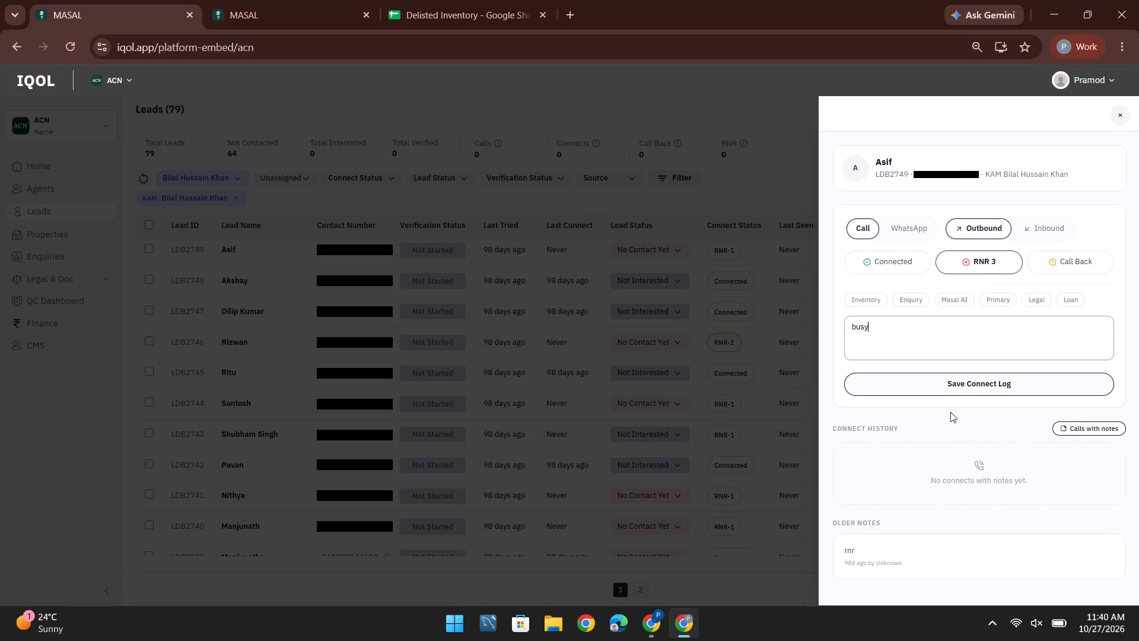
pyautogui.click(949, 392)
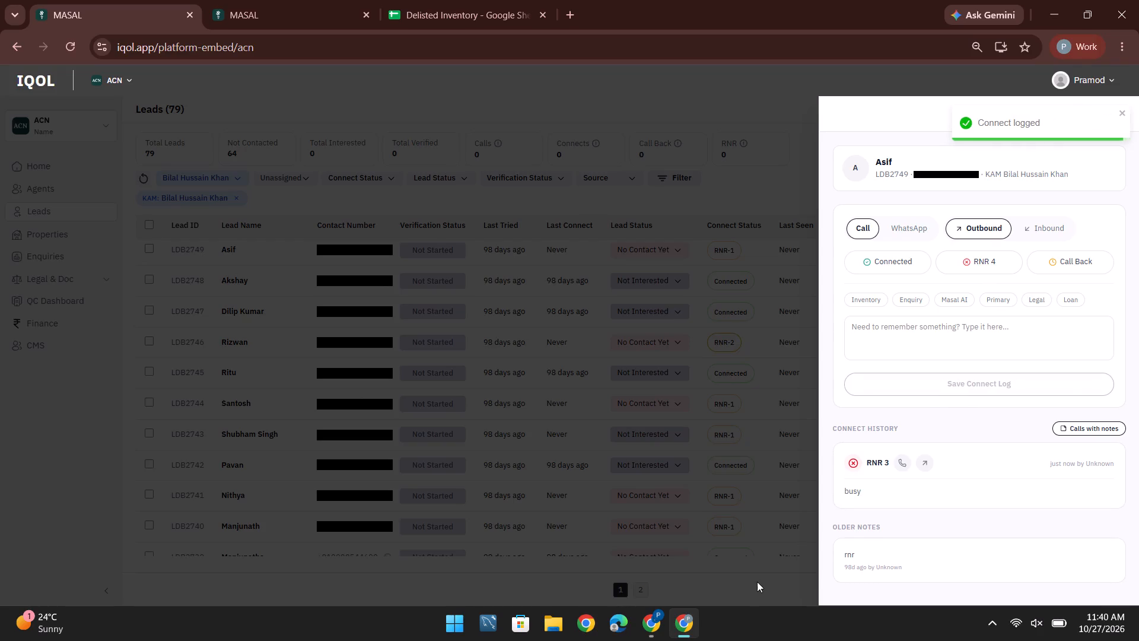
pyautogui.click(757, 582)
pyautogui.scroll(-1, 817, 493)
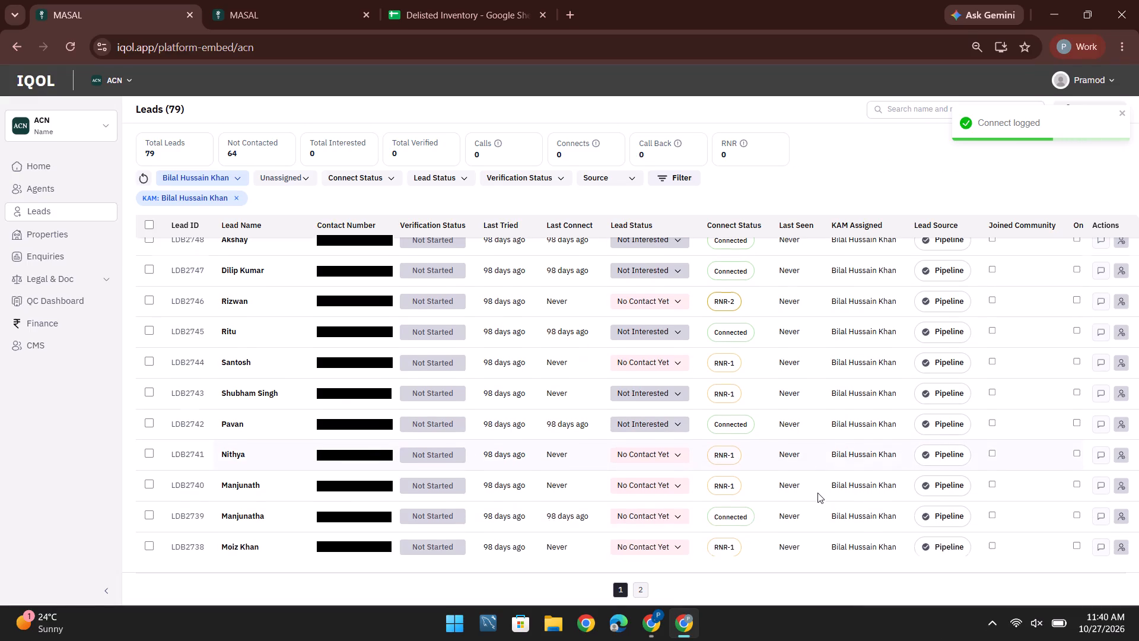
pyautogui.scroll(-2, 817, 493)
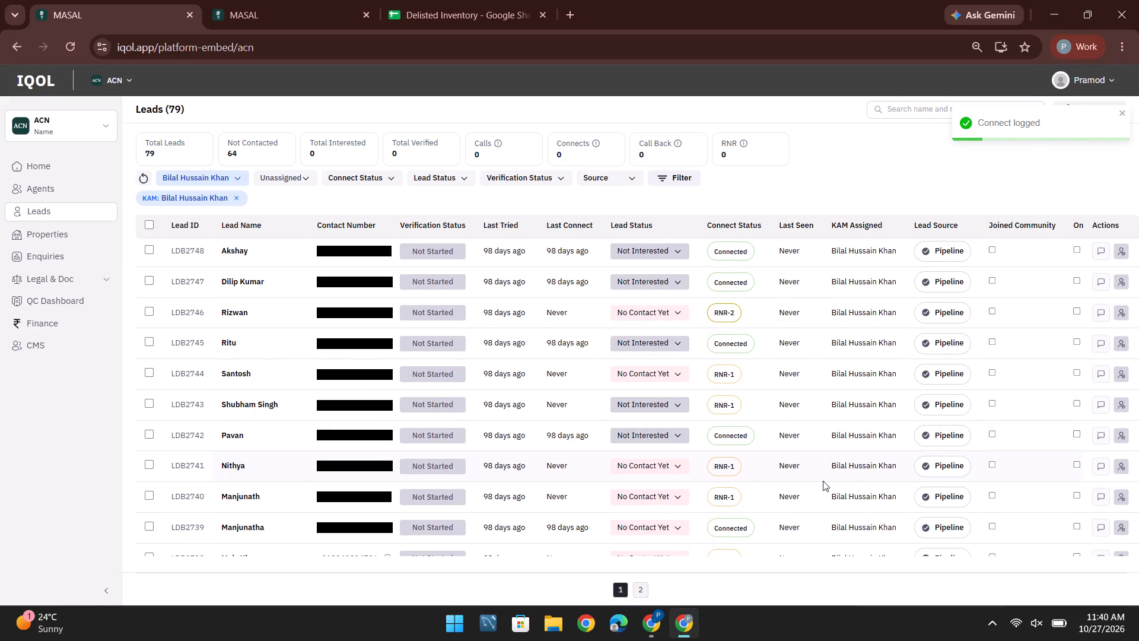
pyautogui.click(1102, 255)
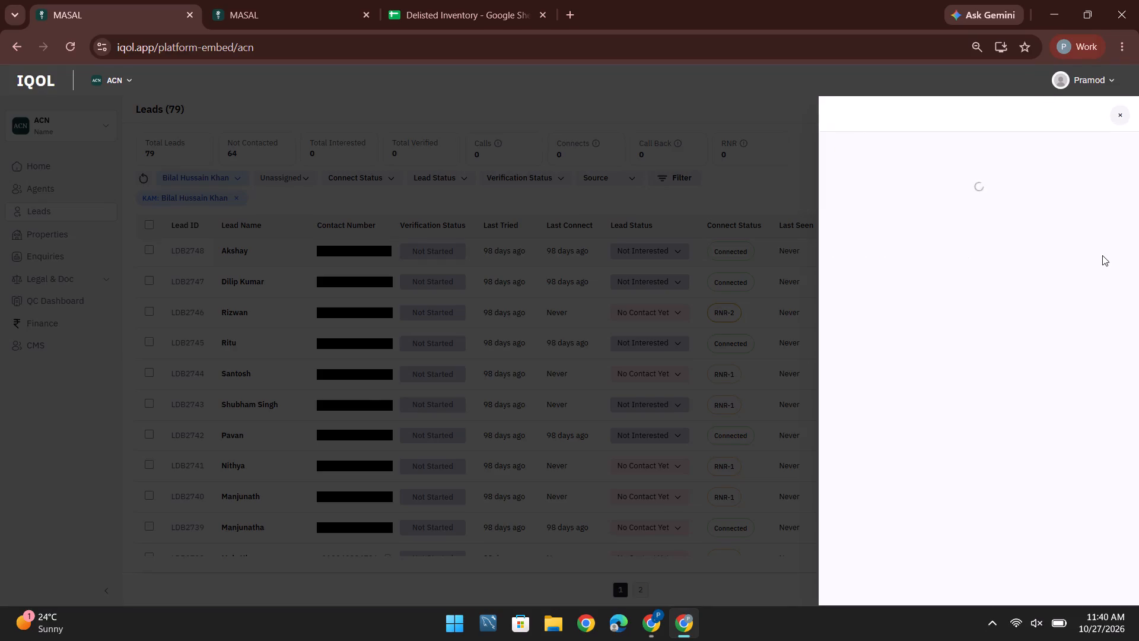
pyautogui.click(751, 596)
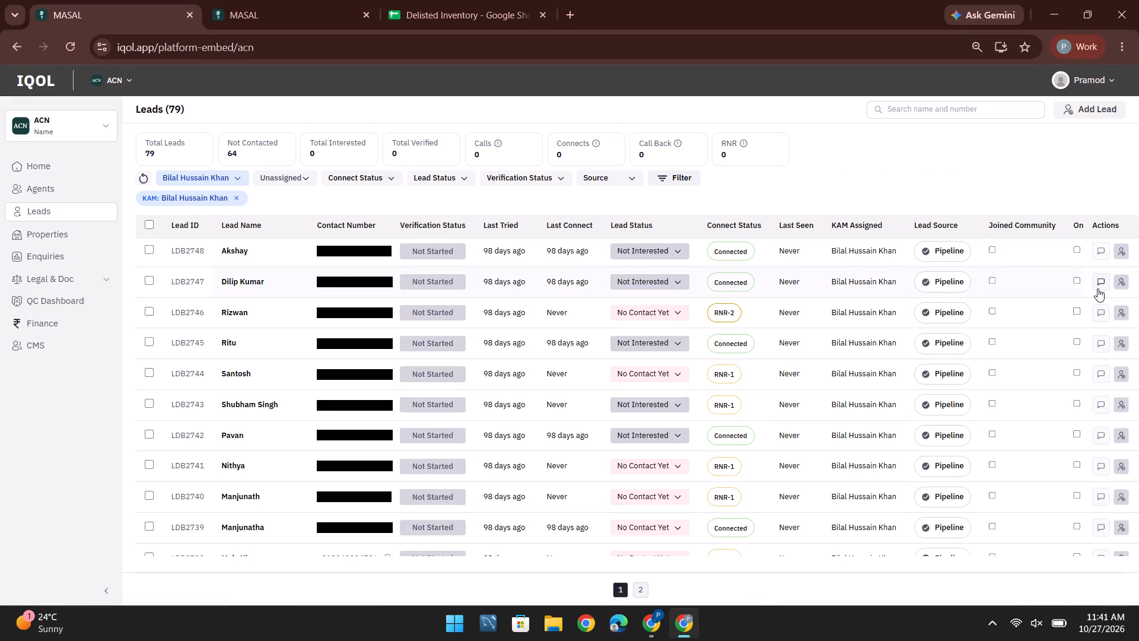
pyautogui.click(1097, 288)
pyautogui.click(781, 589)
pyautogui.scroll(-2, 884, 488)
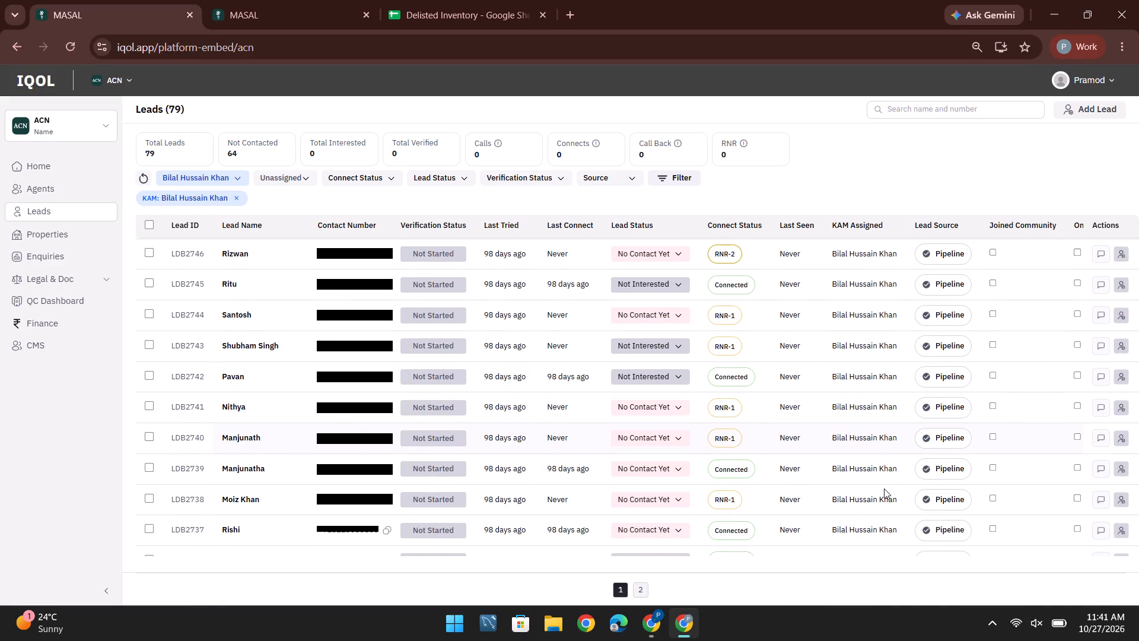
pyautogui.click(1103, 249)
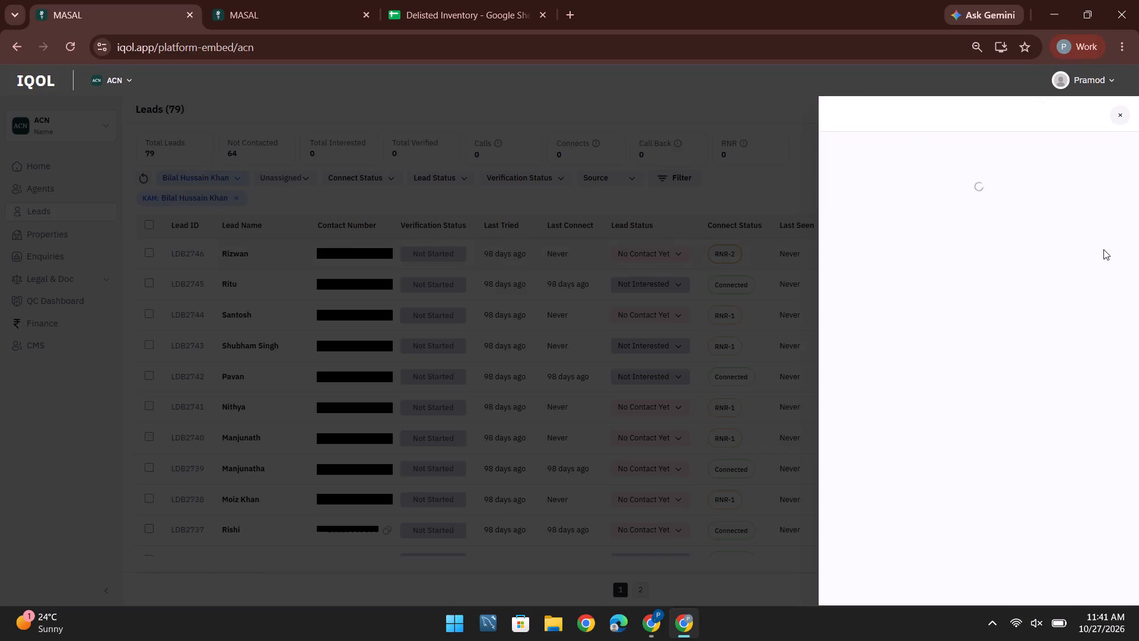
pyautogui.click(762, 585)
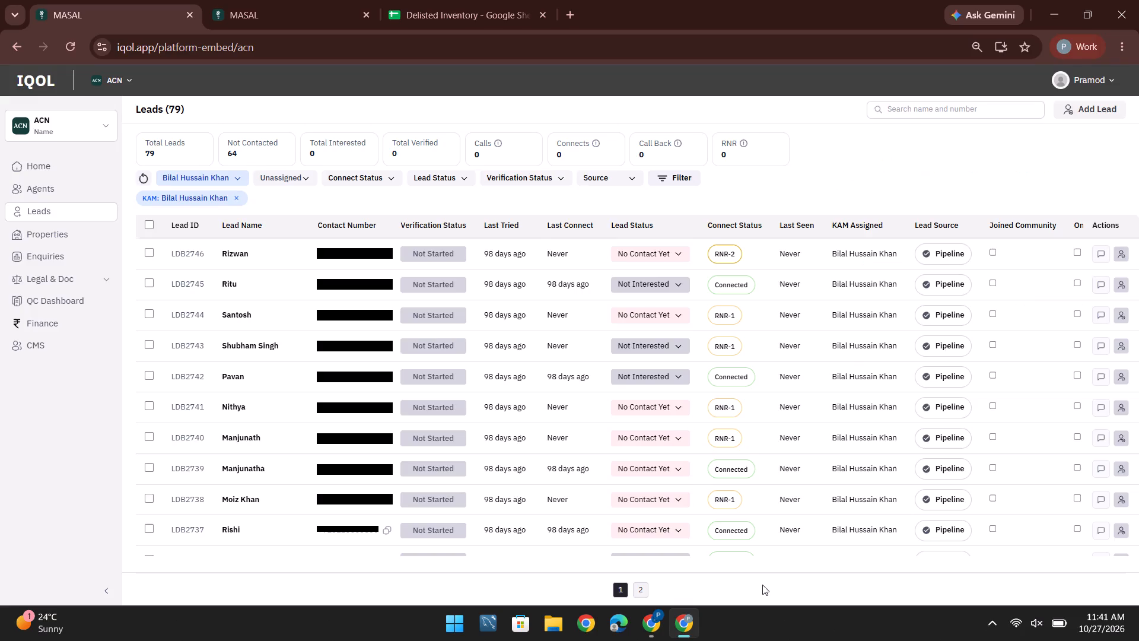
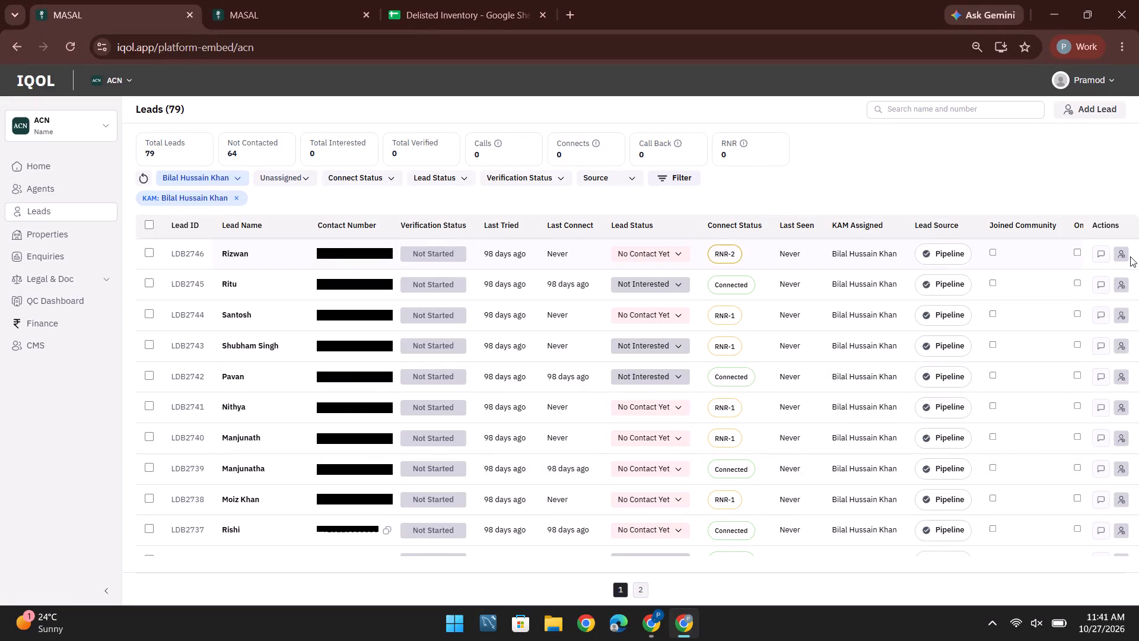
pyautogui.click(1128, 256)
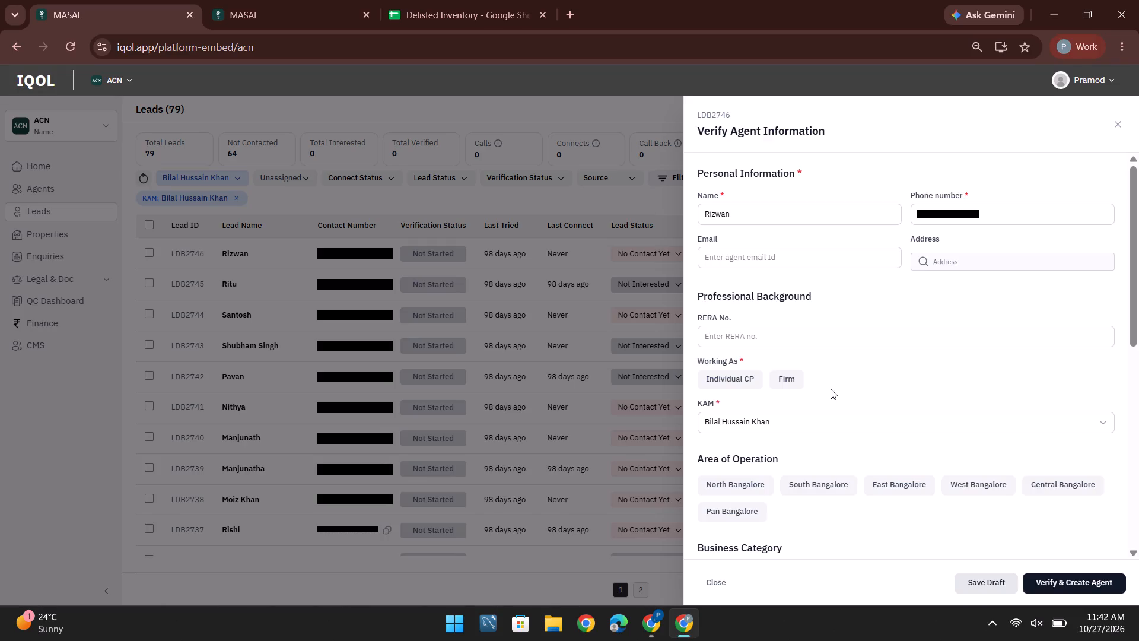
pyautogui.click(1117, 123)
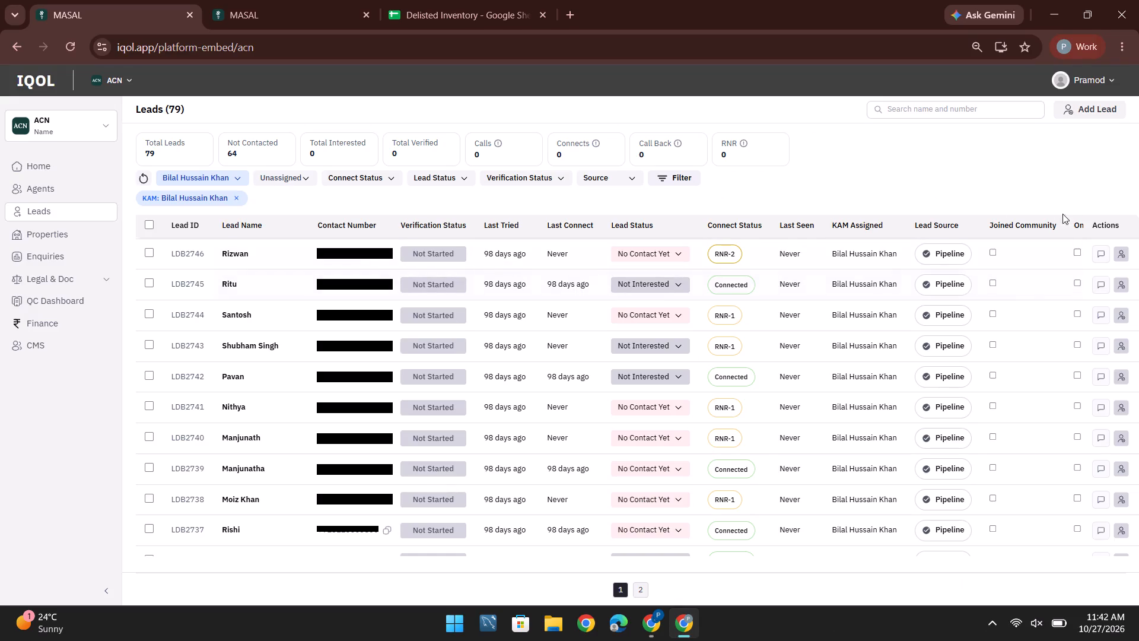
pyautogui.click(1102, 257)
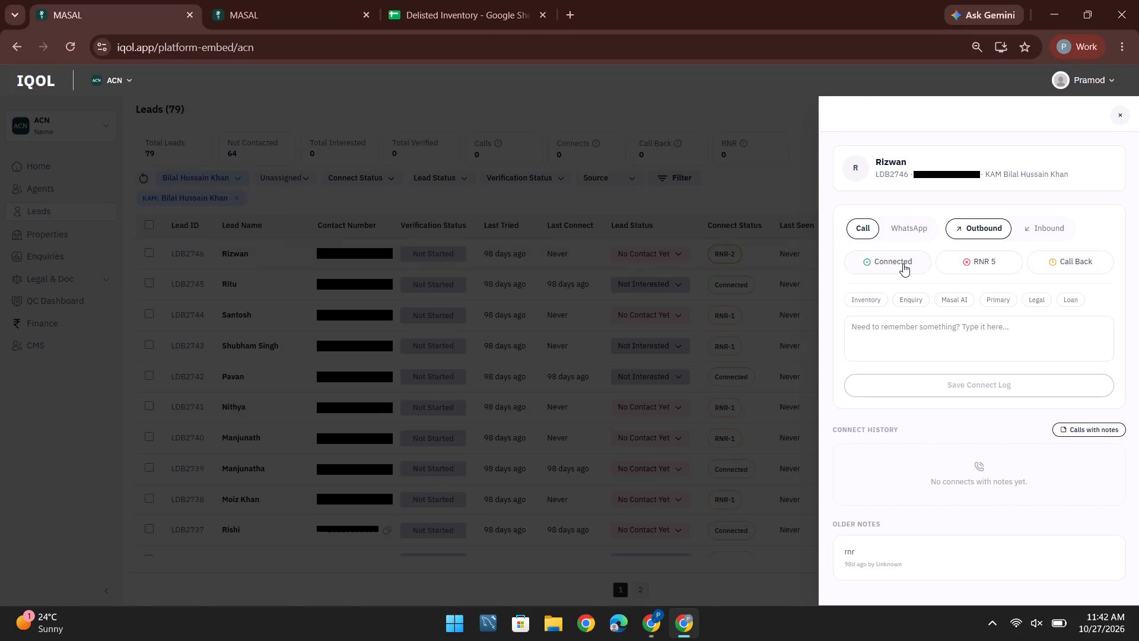
pyautogui.click(903, 264)
pyautogui.click(892, 322)
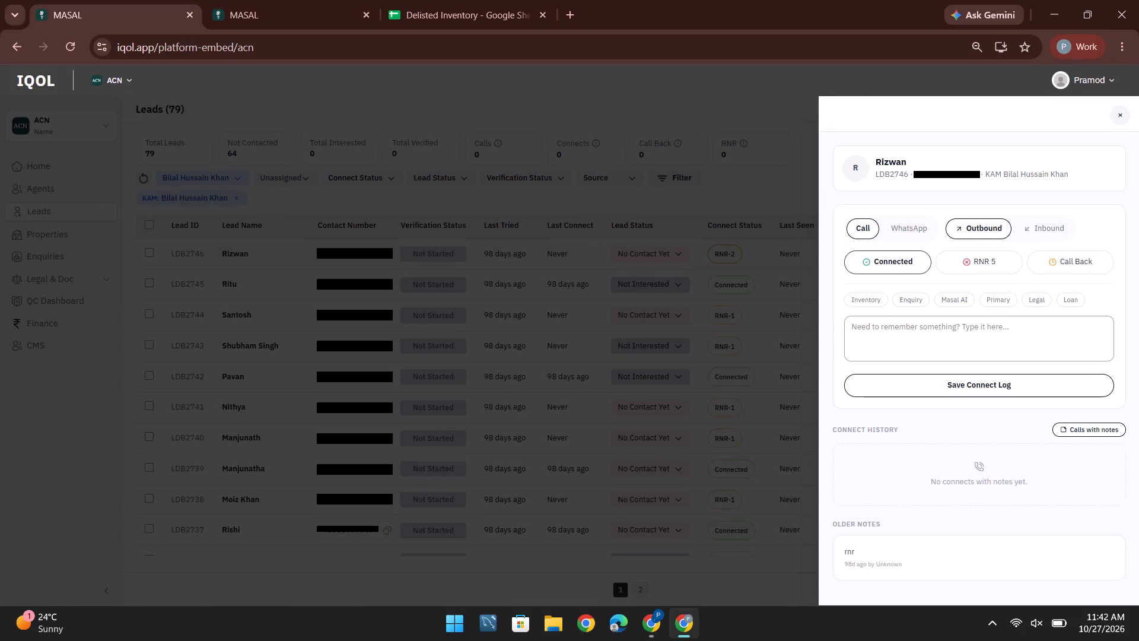
pyautogui.press('n')
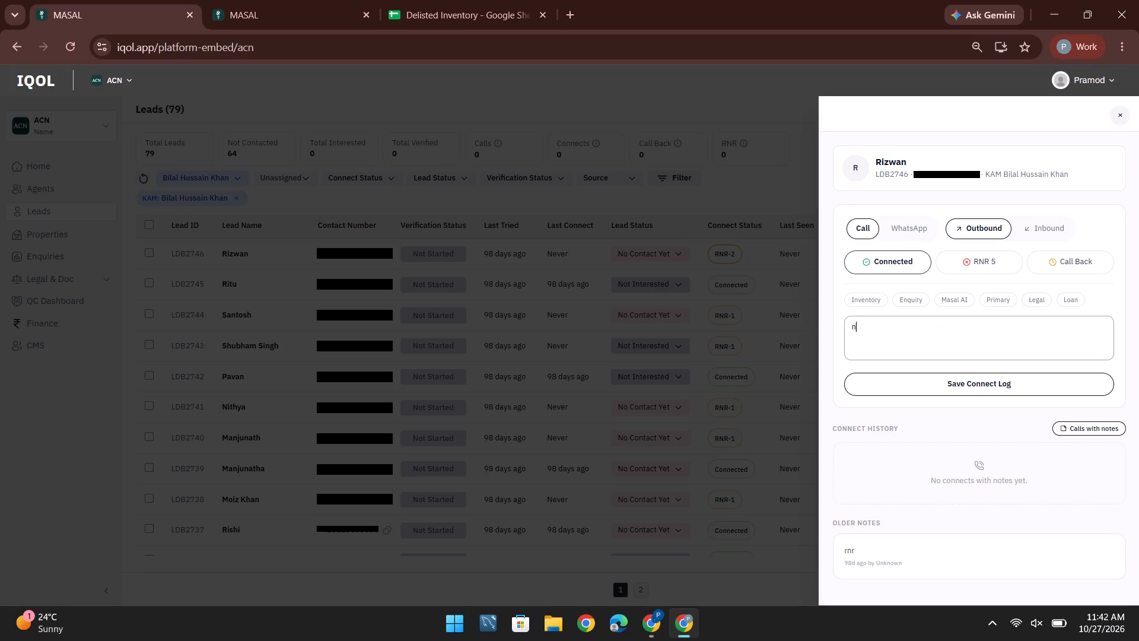
pyautogui.press('o')
pyautogui.write('t')
pyautogui.press('space')
pyautogui.press('a')
pyautogui.write('n age')
pyautogui.press('n')
pyautogui.press('t')
pyautogui.click(928, 381)
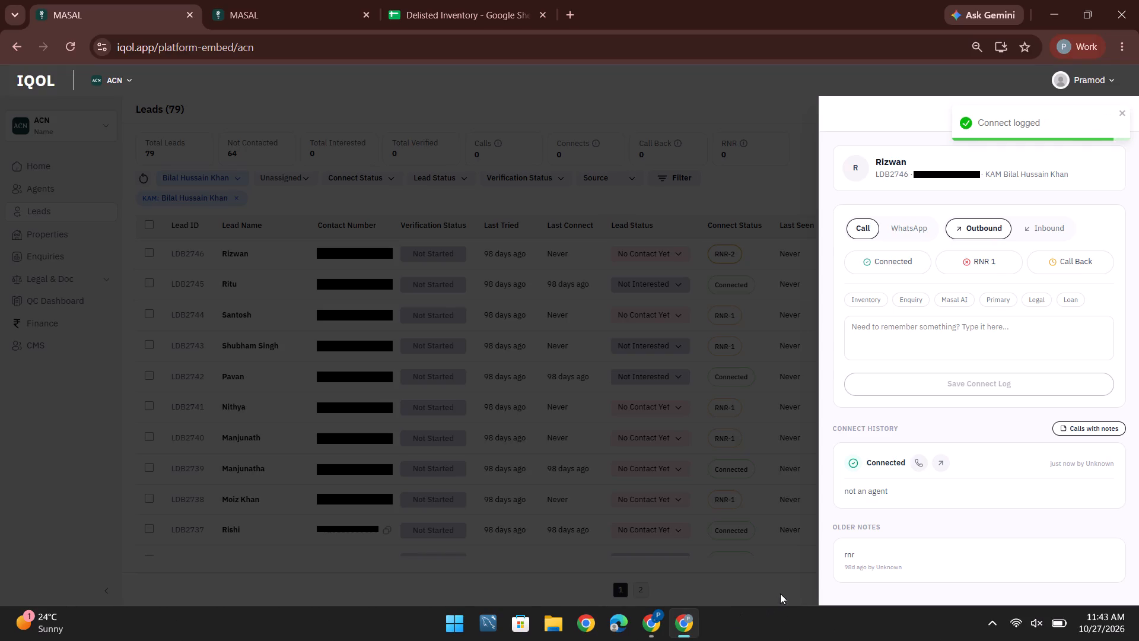
pyautogui.click(780, 594)
pyautogui.scroll(-1, 872, 510)
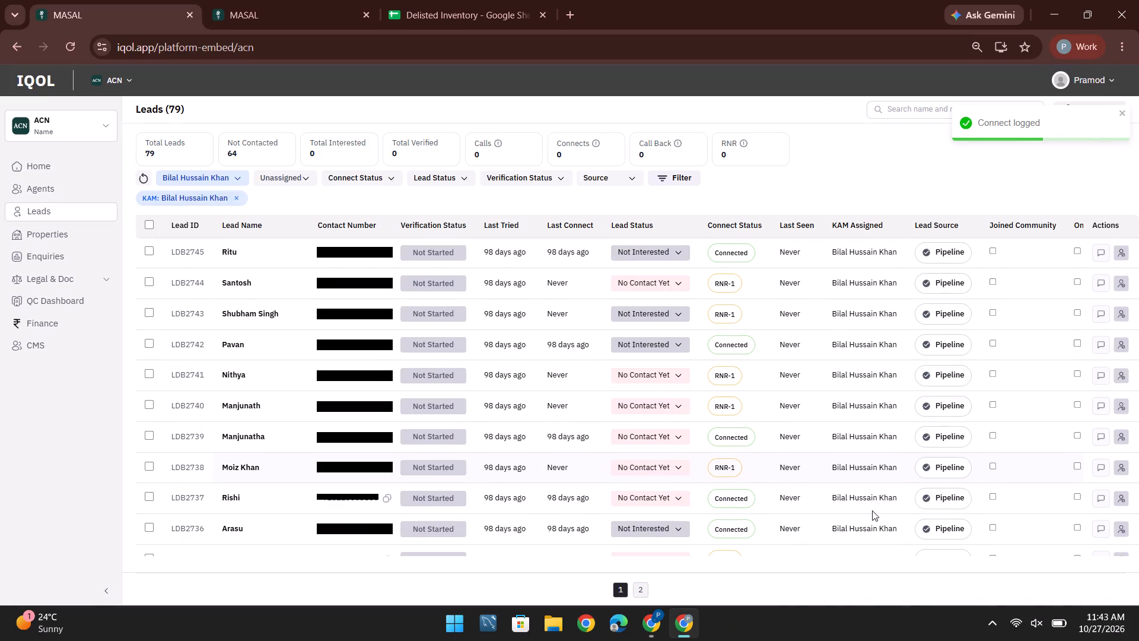
pyautogui.click(1095, 253)
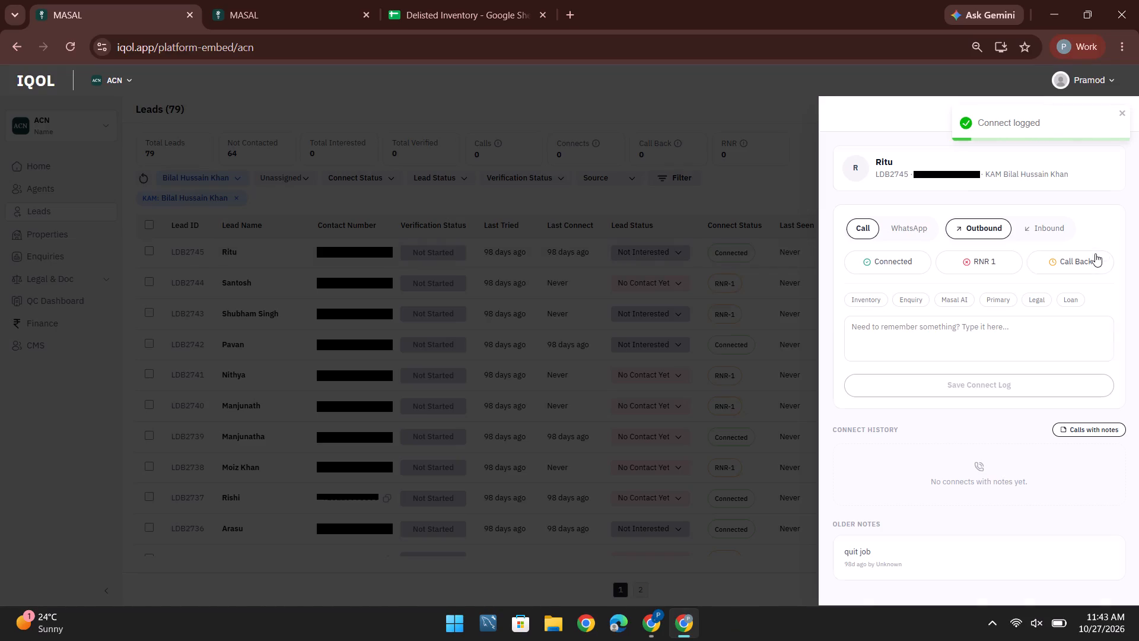
pyautogui.click(752, 589)
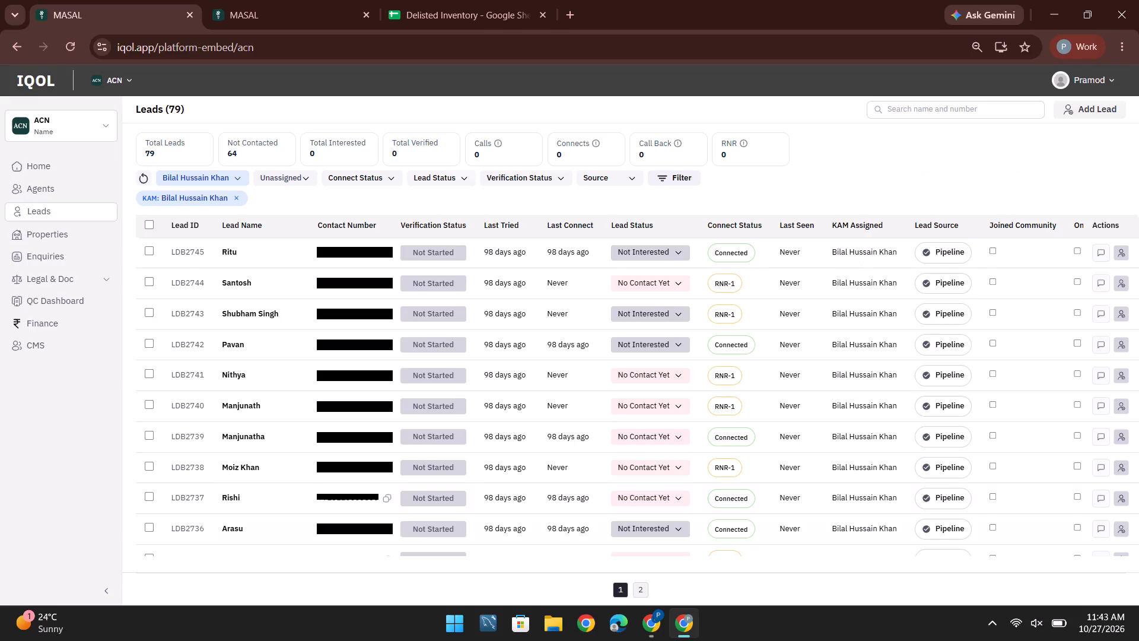
pyautogui.scroll(-1, 869, 497)
pyautogui.scroll(1, 869, 497)
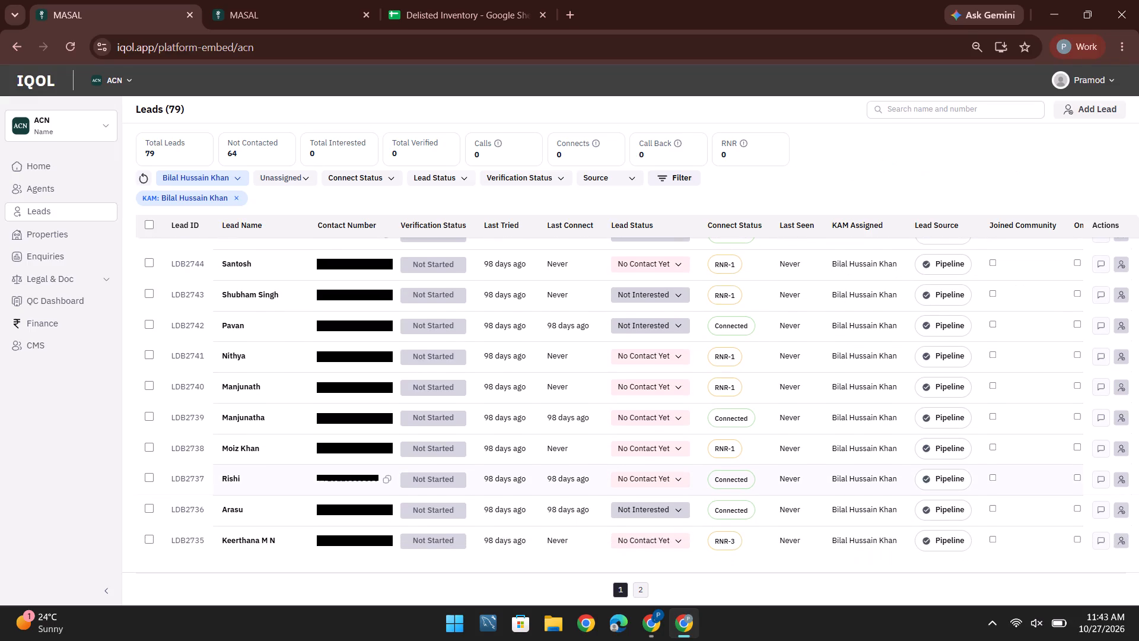
pyautogui.scroll(2, 869, 497)
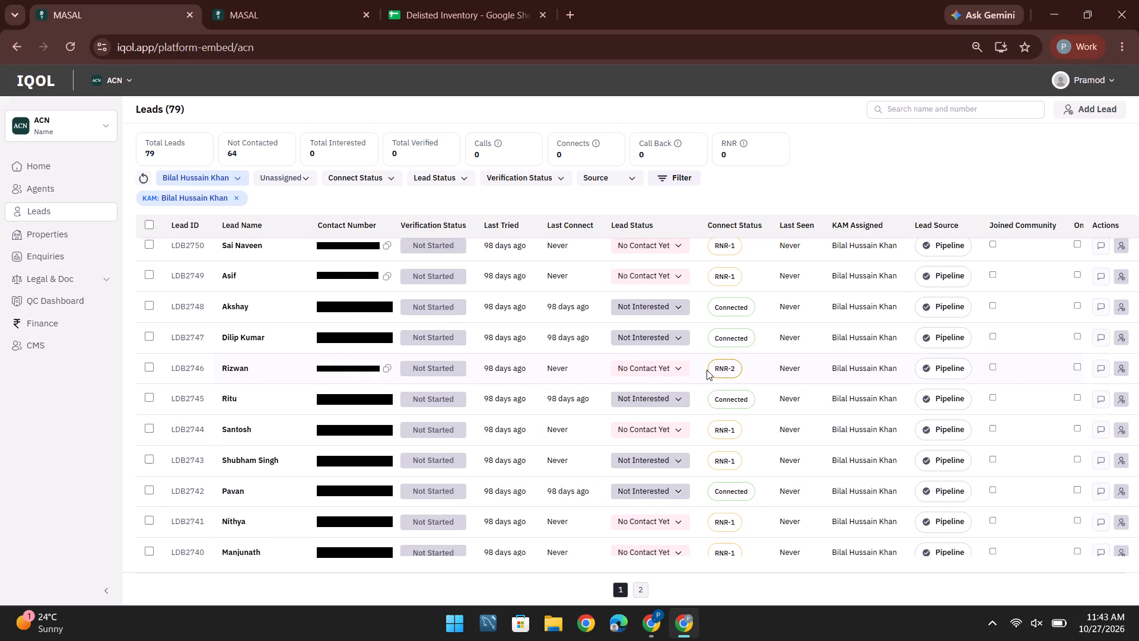
pyautogui.click(670, 366)
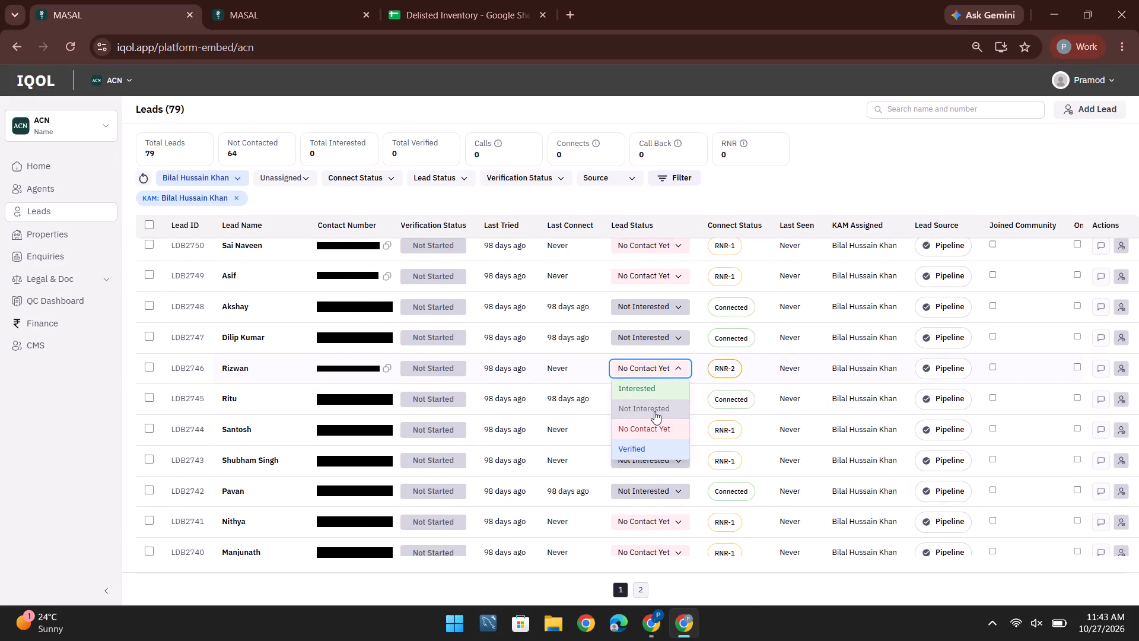
pyautogui.click(654, 411)
pyautogui.scroll(-1, 729, 478)
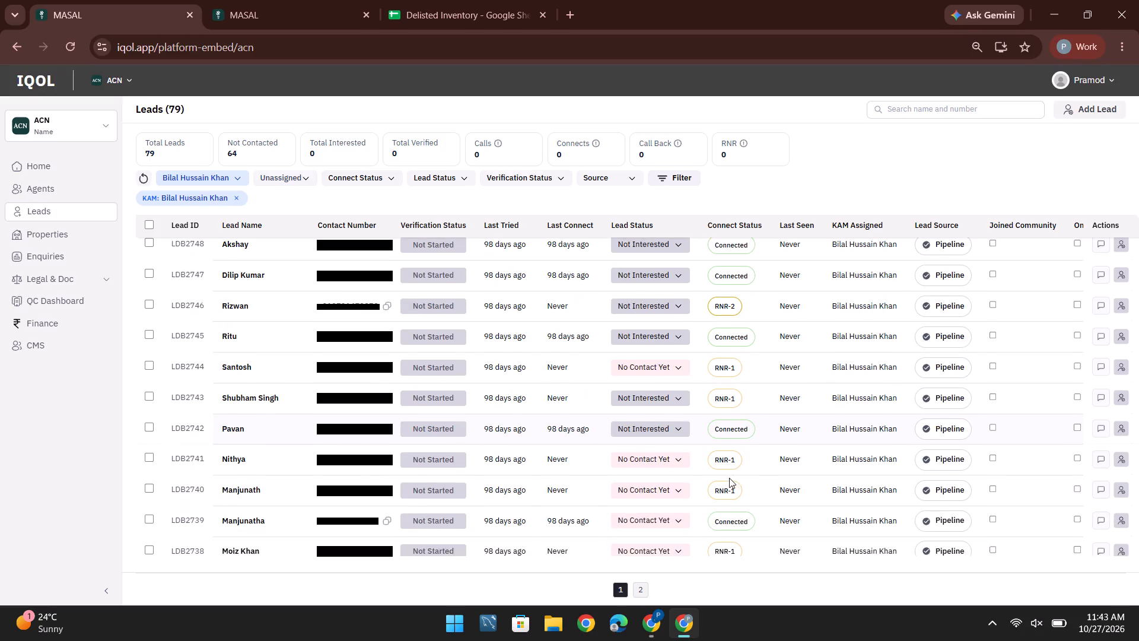
pyautogui.scroll(-1, 729, 478)
pyautogui.hscroll(1, 729, 478)
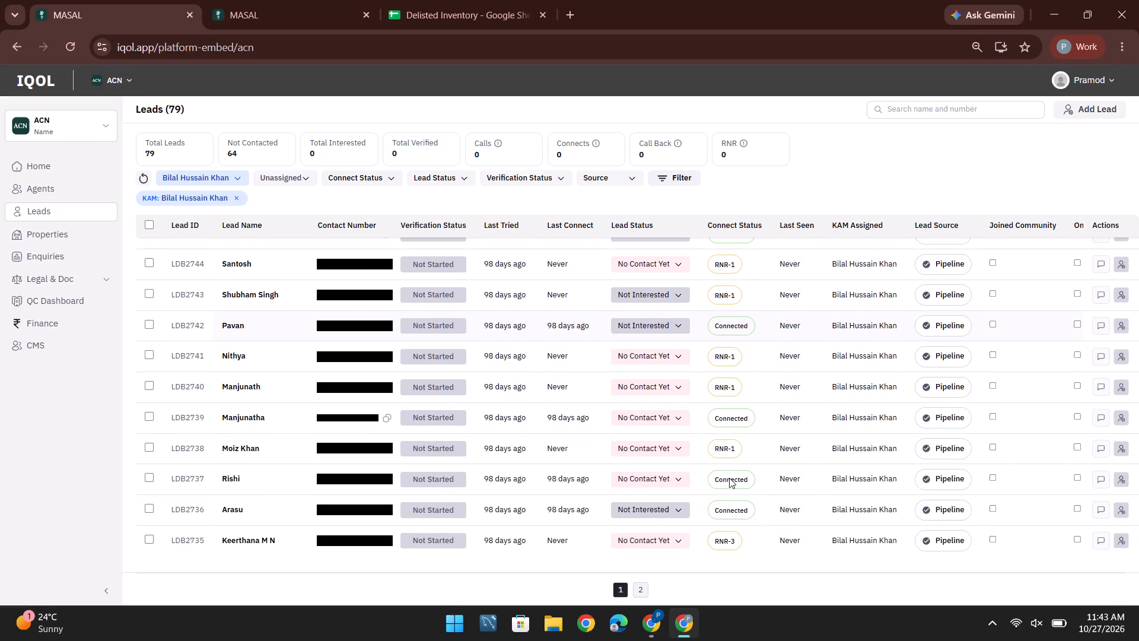
pyautogui.hscroll(1, 729, 478)
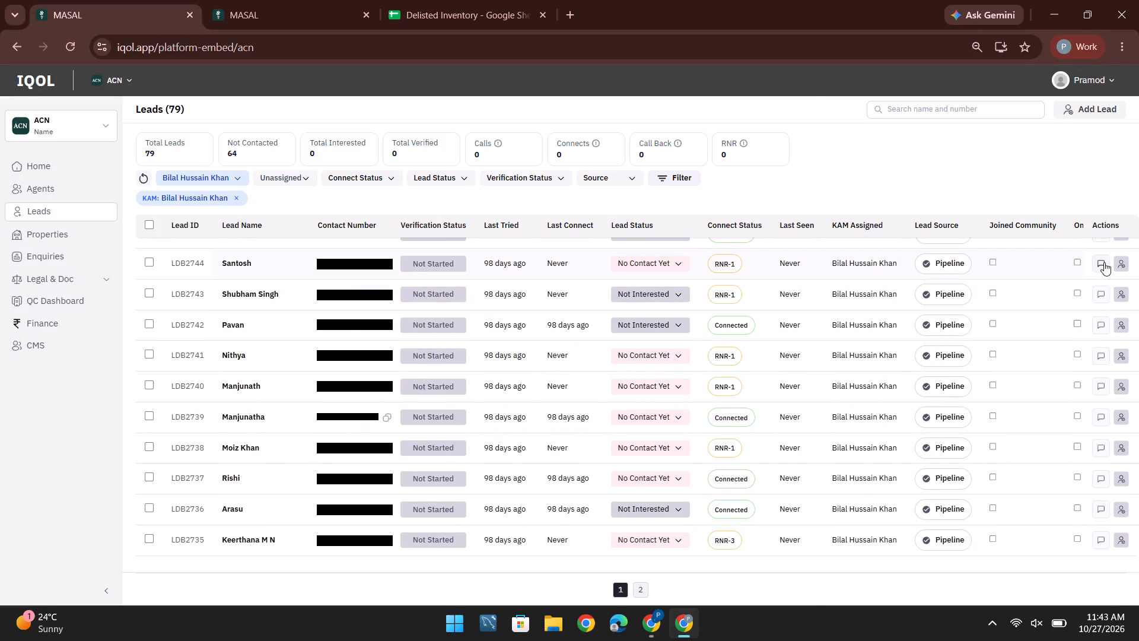
pyautogui.click(1104, 262)
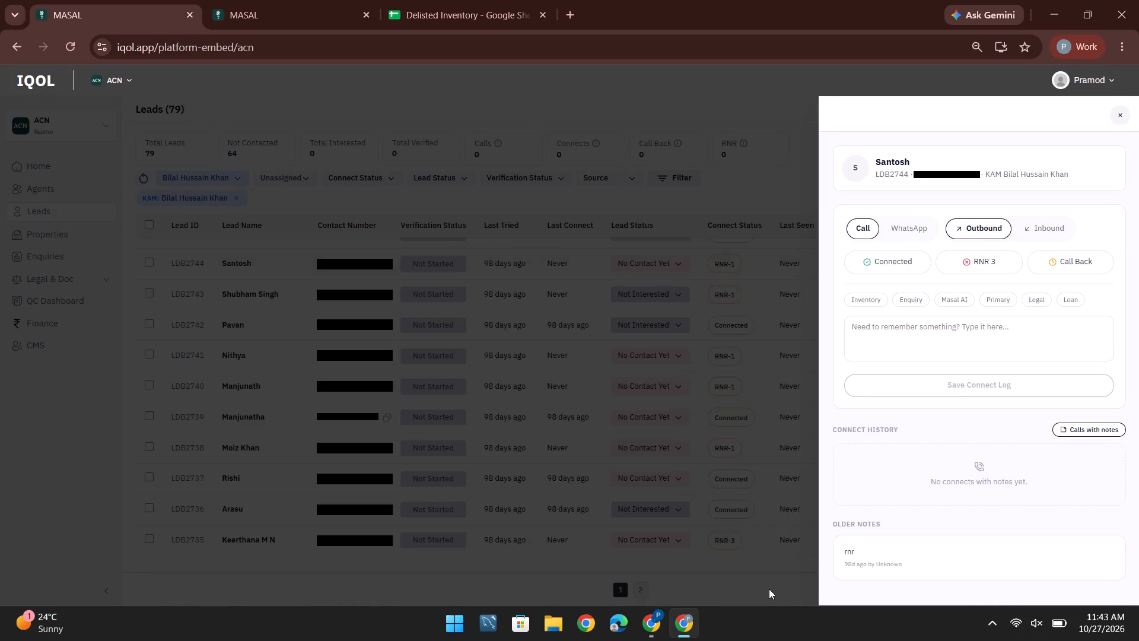
pyautogui.click(769, 589)
pyautogui.click(1126, 258)
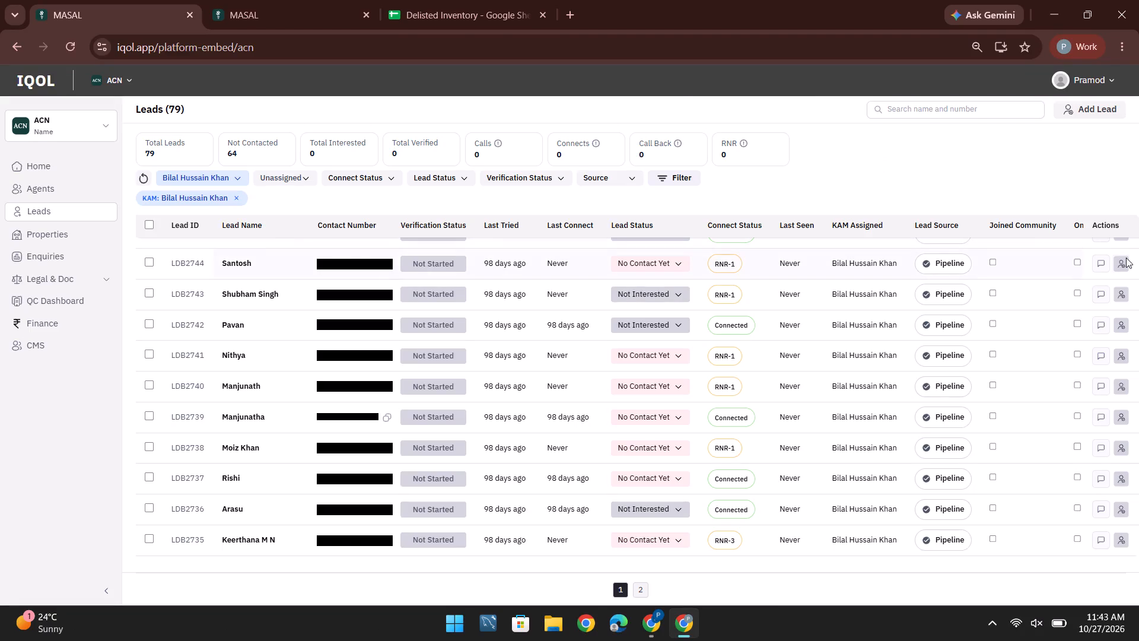
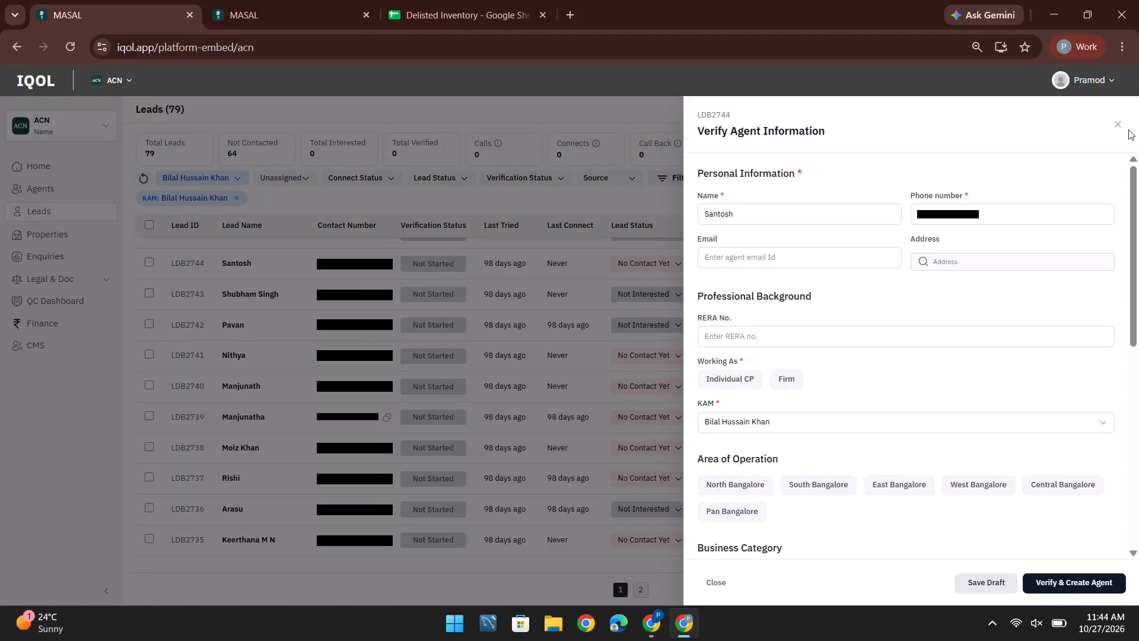
pyautogui.click(1118, 123)
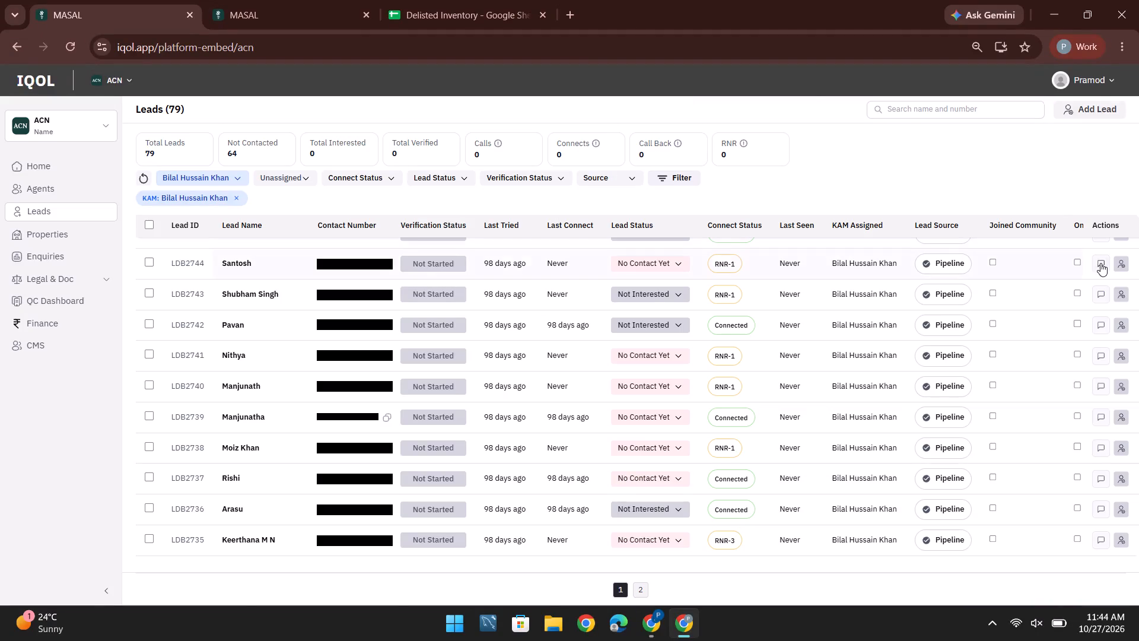
pyautogui.click(1100, 263)
pyautogui.click(992, 261)
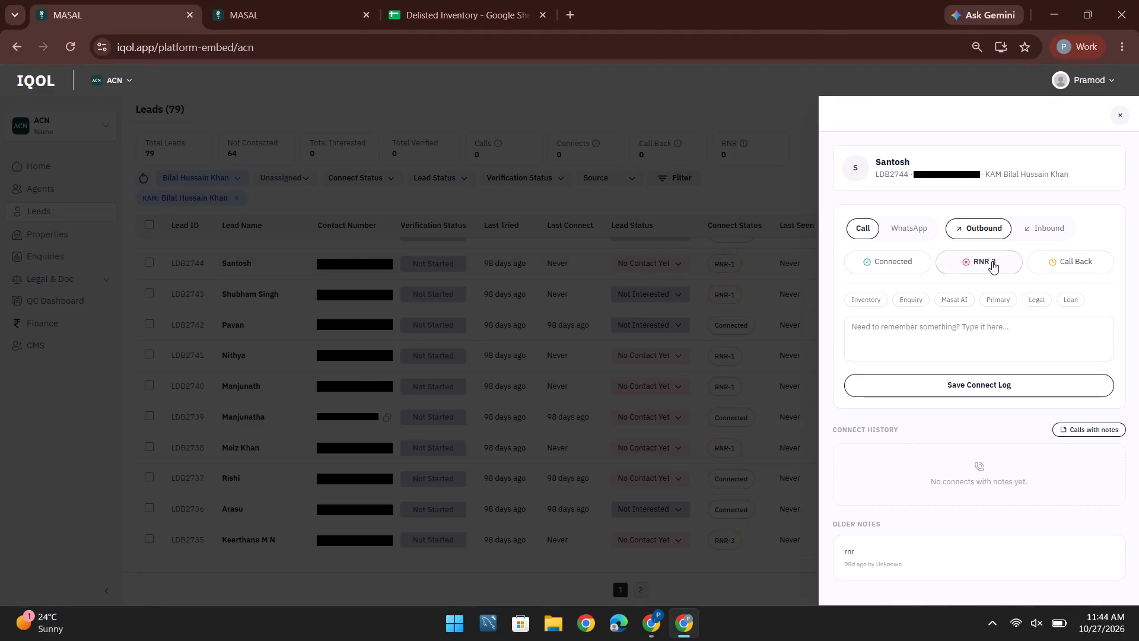
pyautogui.click(910, 266)
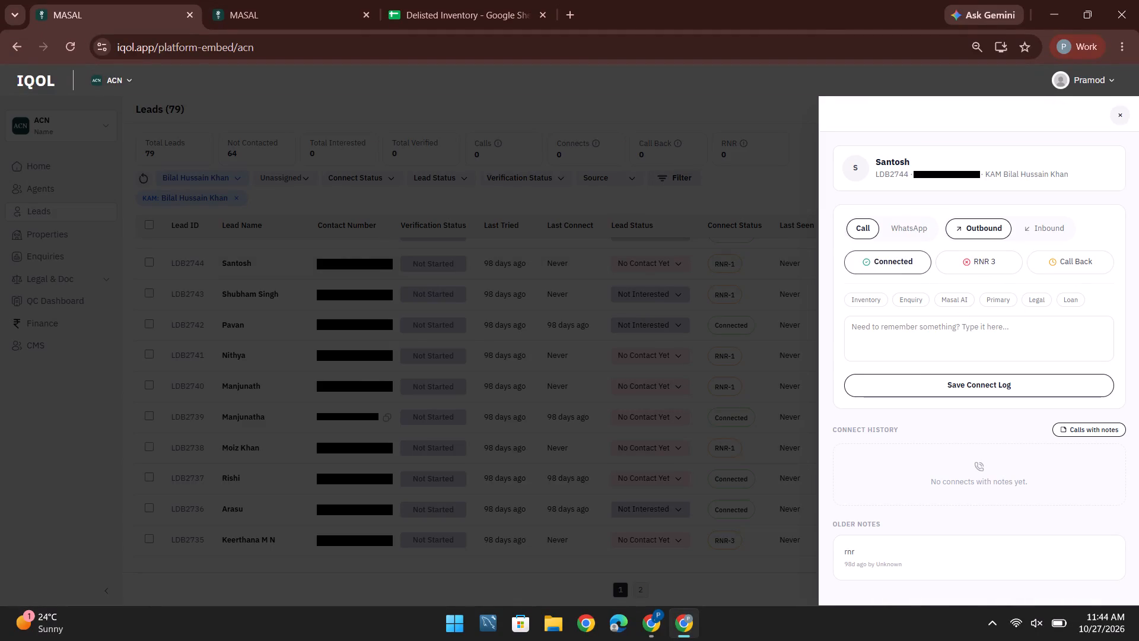
pyautogui.click(914, 334)
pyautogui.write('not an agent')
pyautogui.click(936, 380)
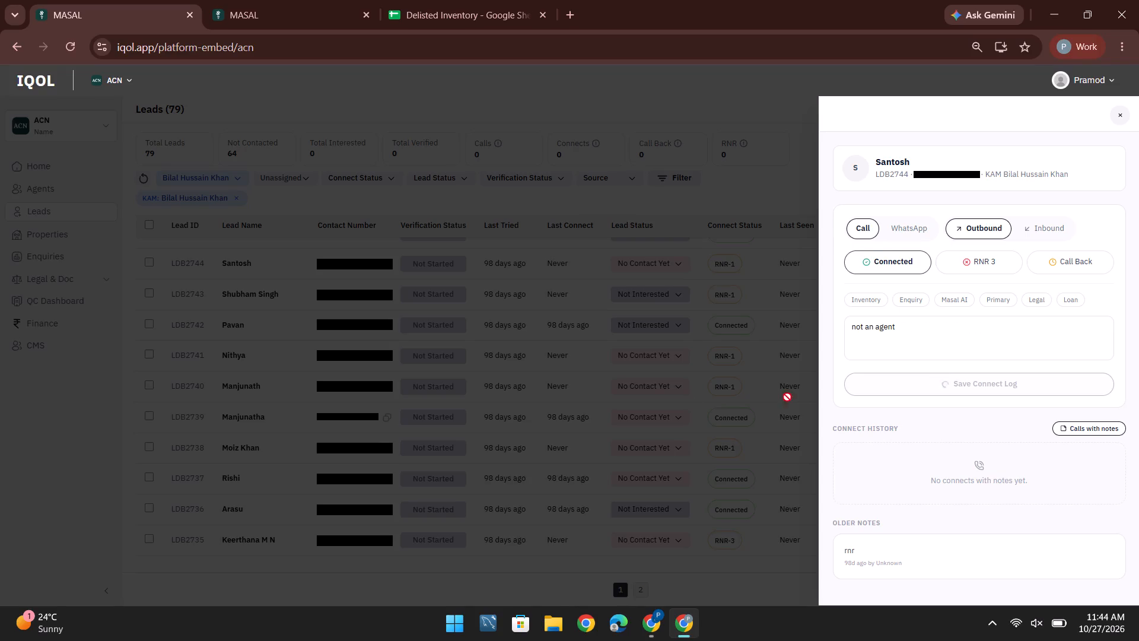
pyautogui.click(729, 594)
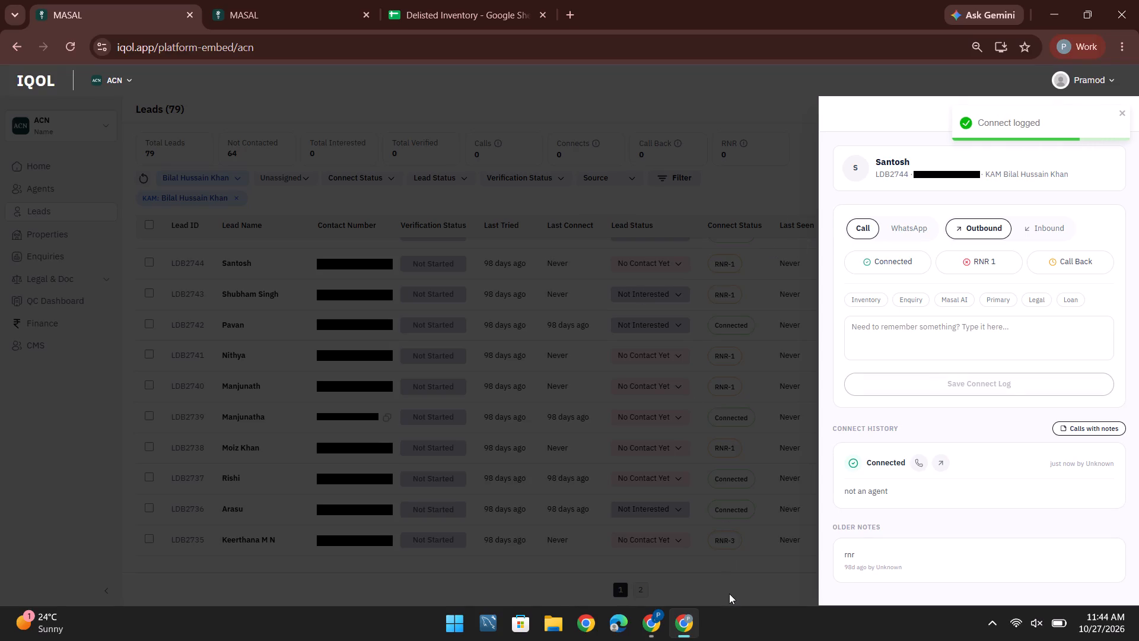
pyautogui.click(669, 264)
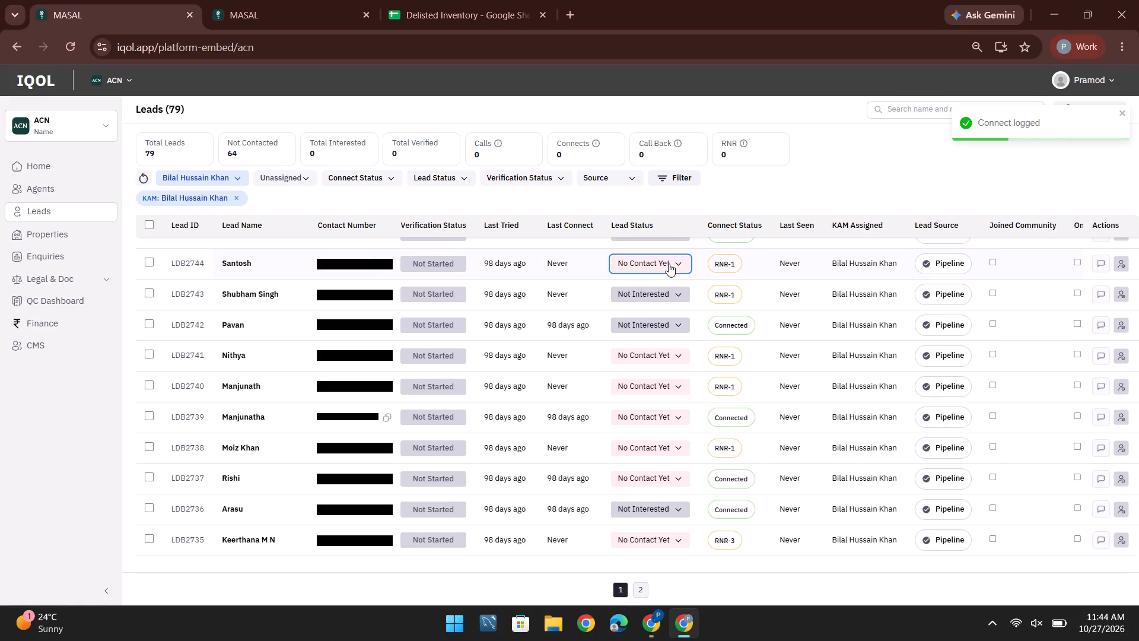
pyautogui.click(659, 302)
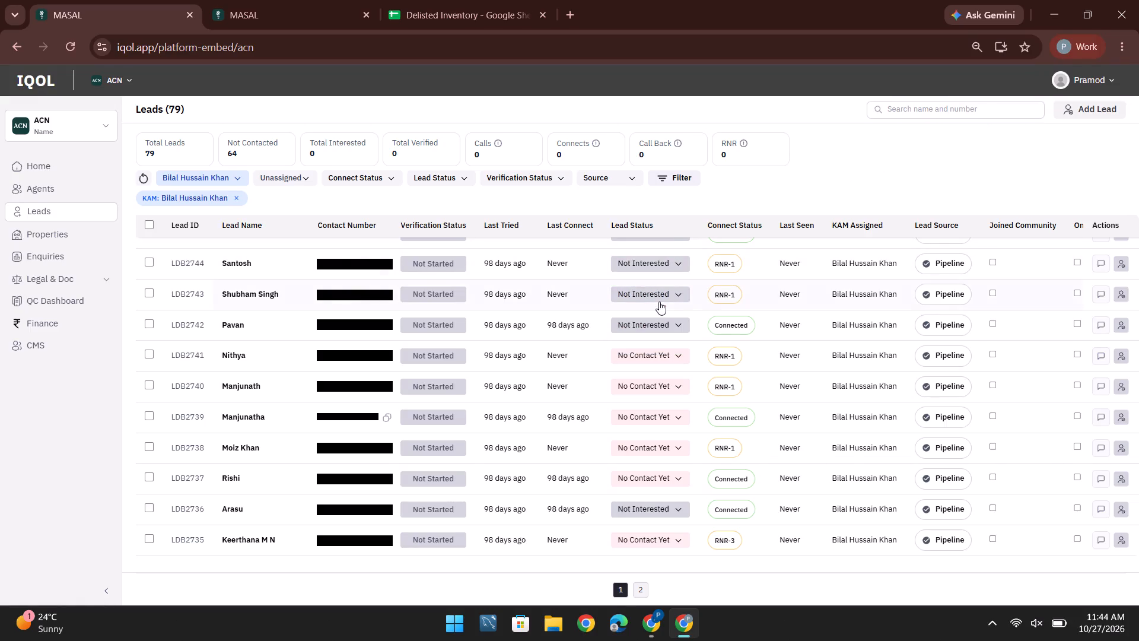